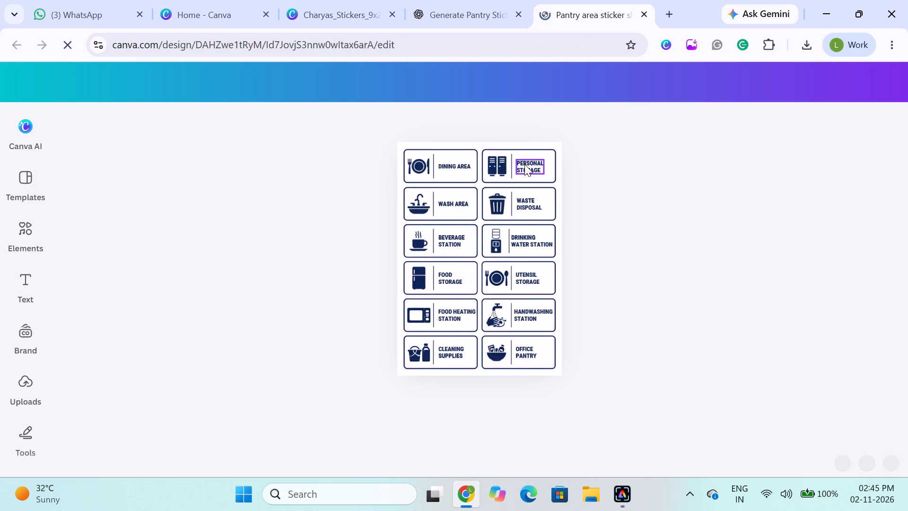
left_click(329, 198)
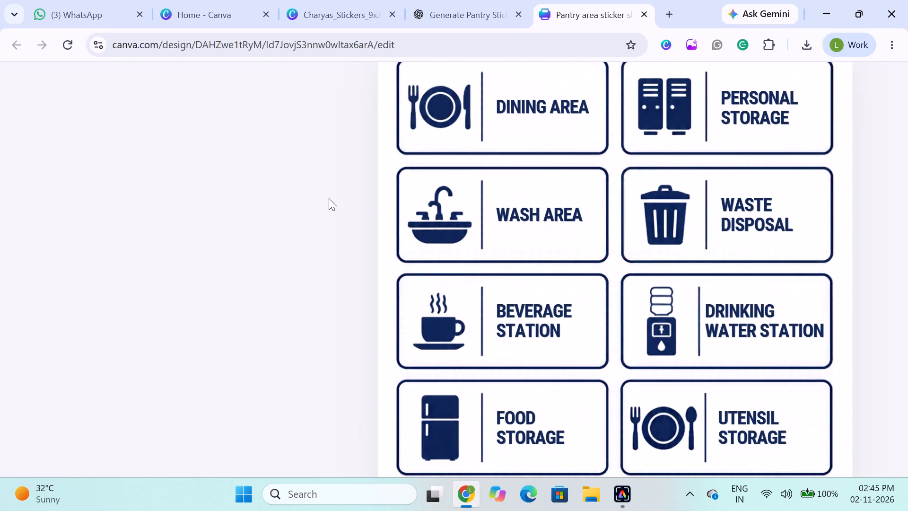
scroll(329, 198, "up", 3)
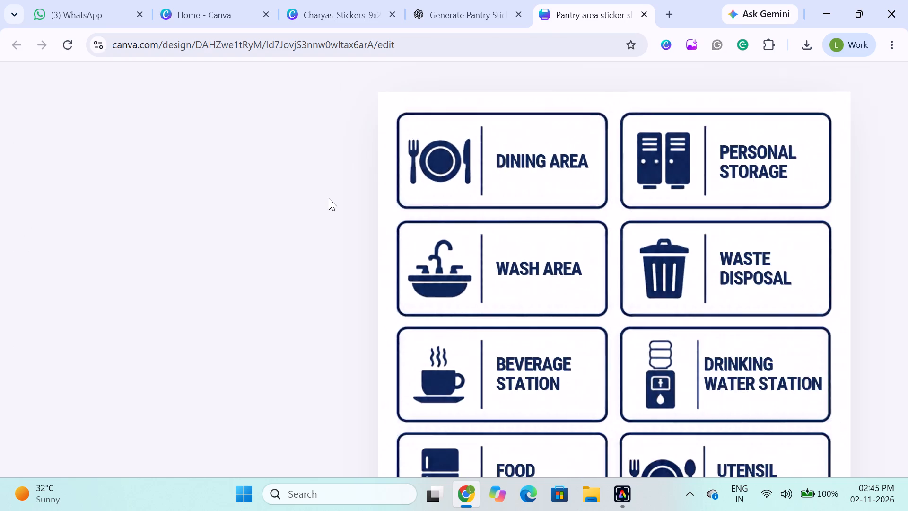
Search the design elements for "dining icon".
left_click(401, 174)
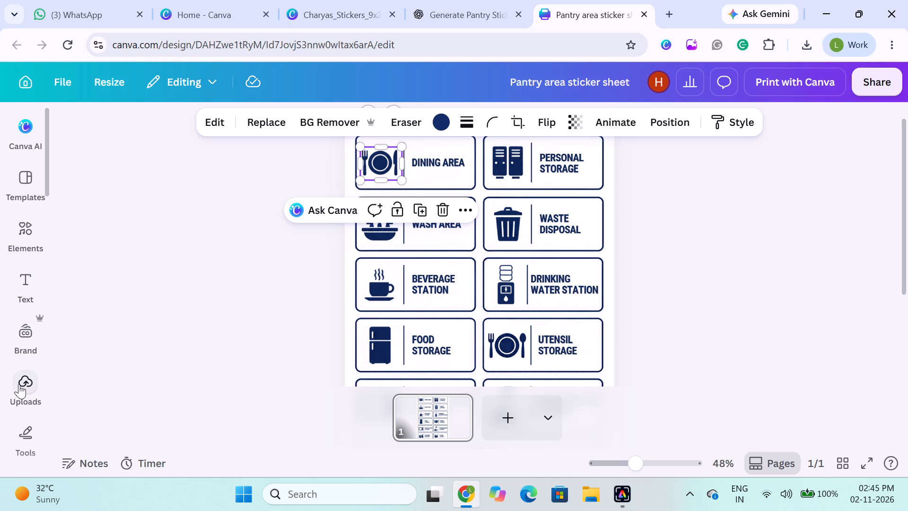
left_click(28, 221)
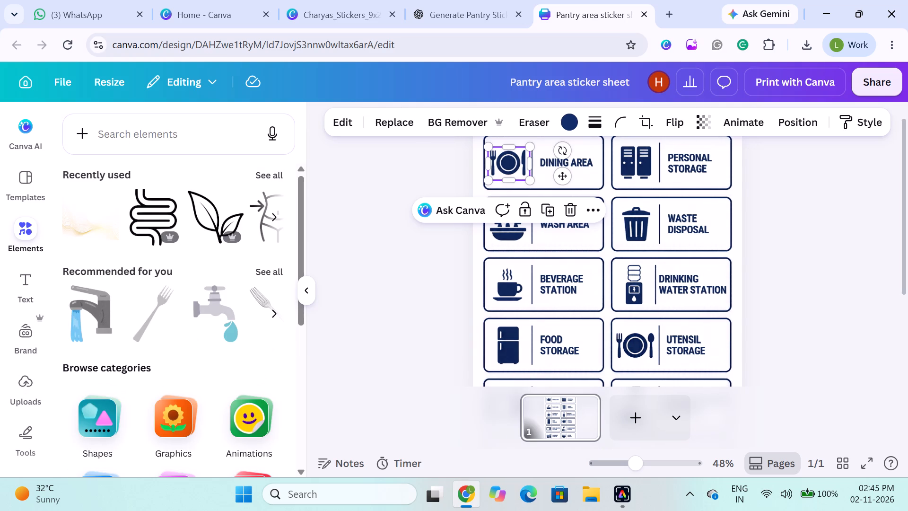
left_click(143, 140)
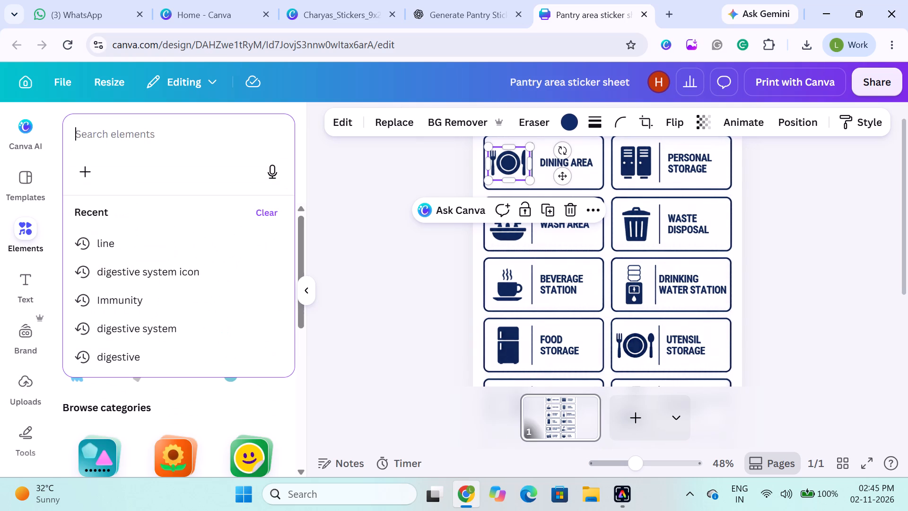
key("s")
key("BackSpace")
type("daini")
type("ng")
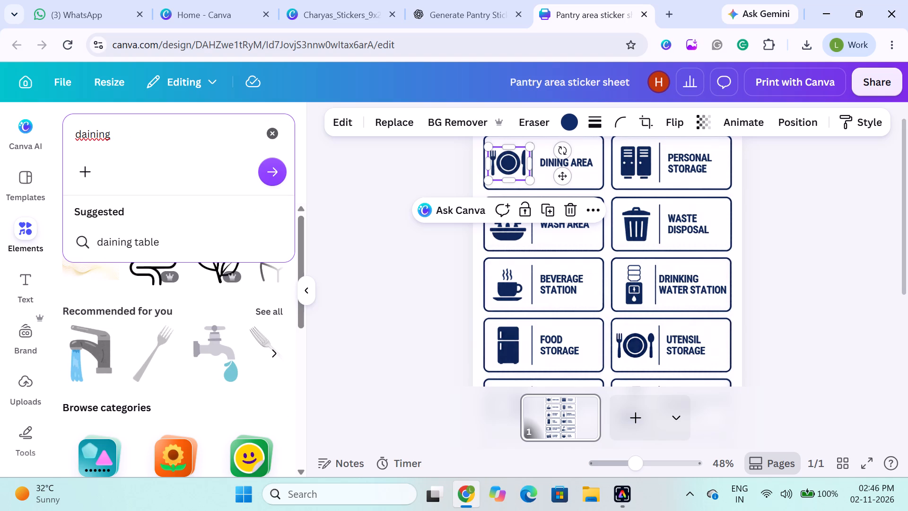
left_click(90, 132)
key("BackSpace")
left_click(83, 139)
left_click(91, 136)
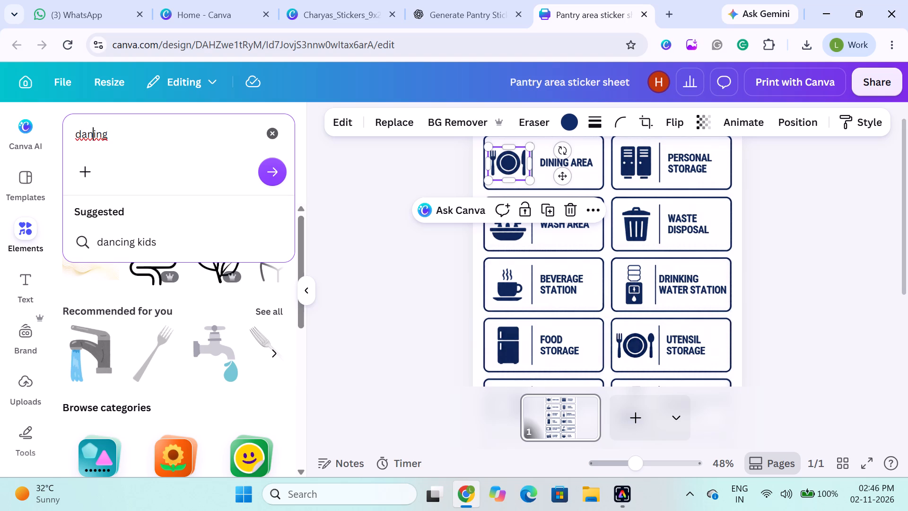
left_click(113, 136)
key("BackSpace")
key("BackSpace")
key("BackSpace")
key("BackSpace")
key("BackSpace")
key("BackSpace")
key("BackSpace")
type("din")
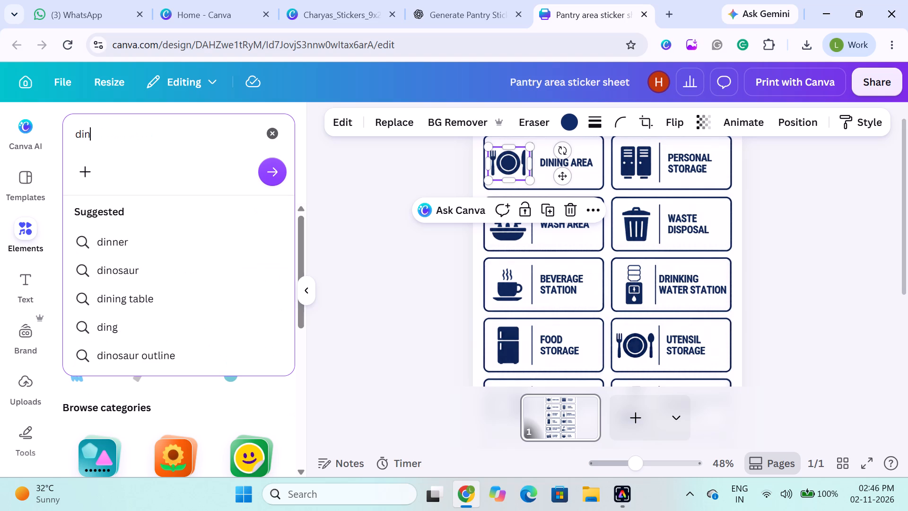
type("ing")
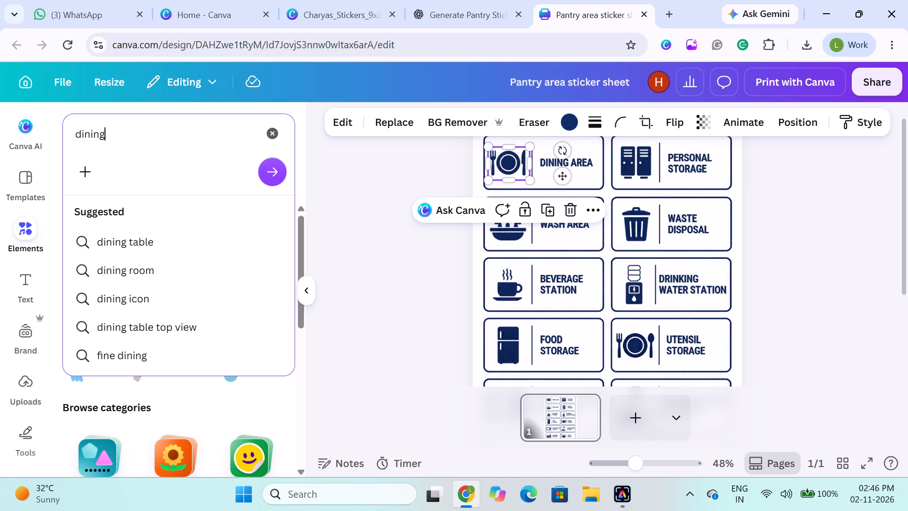
key("space")
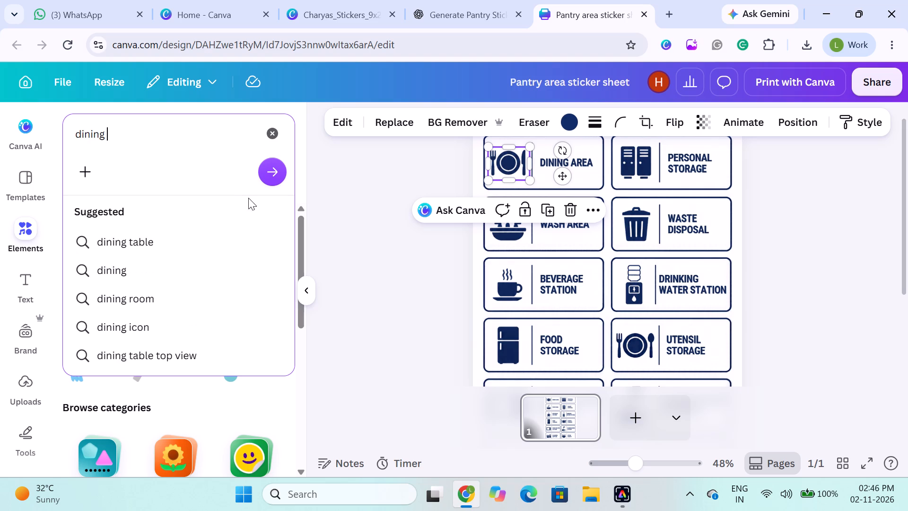
left_click(270, 185)
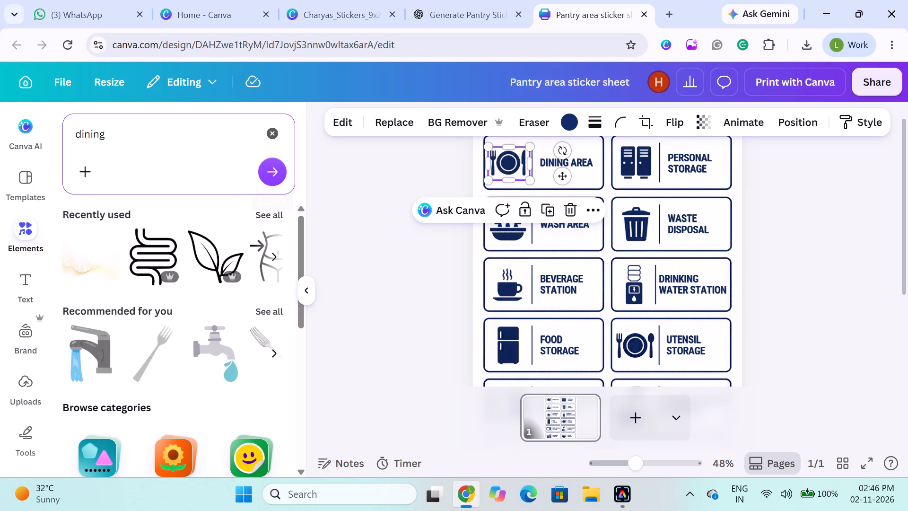
left_click(149, 141)
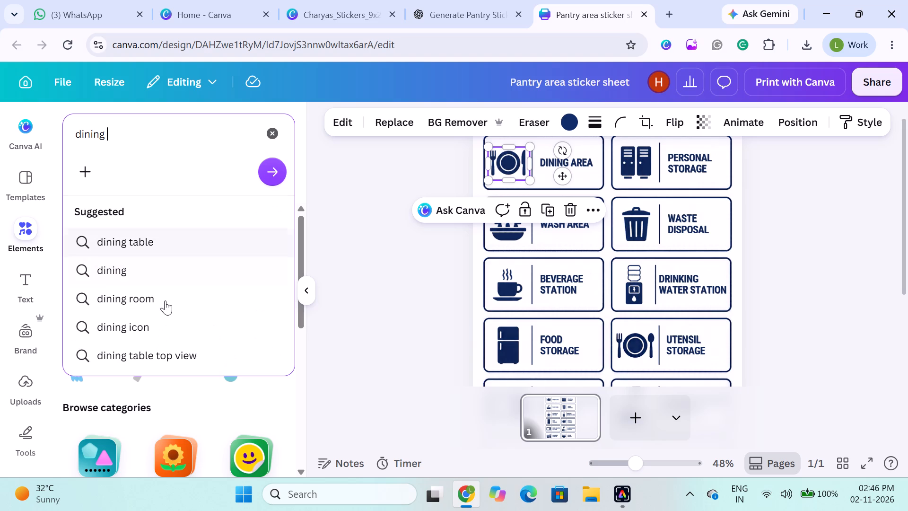
left_click(166, 327)
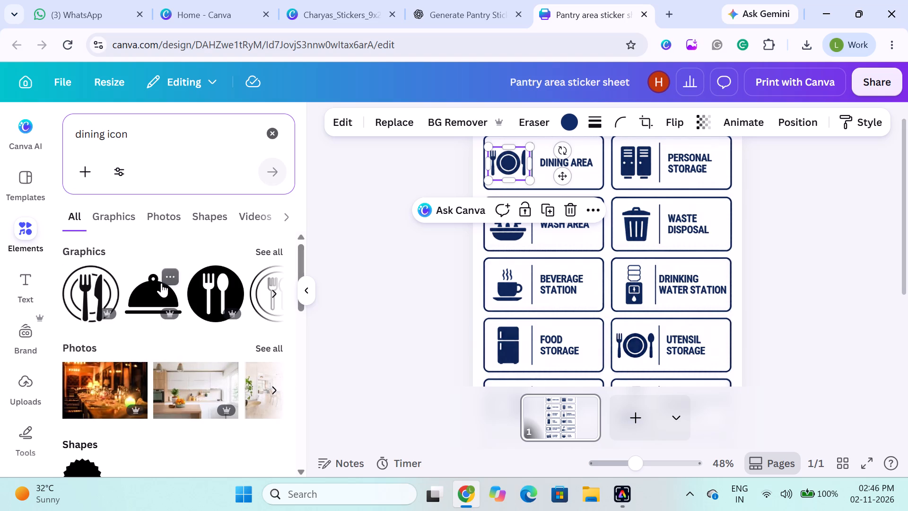
Add the solid black plate graphic with fork and knife from the dining icon graphics to the sticker sheet.
scroll(161, 283, "left", 6)
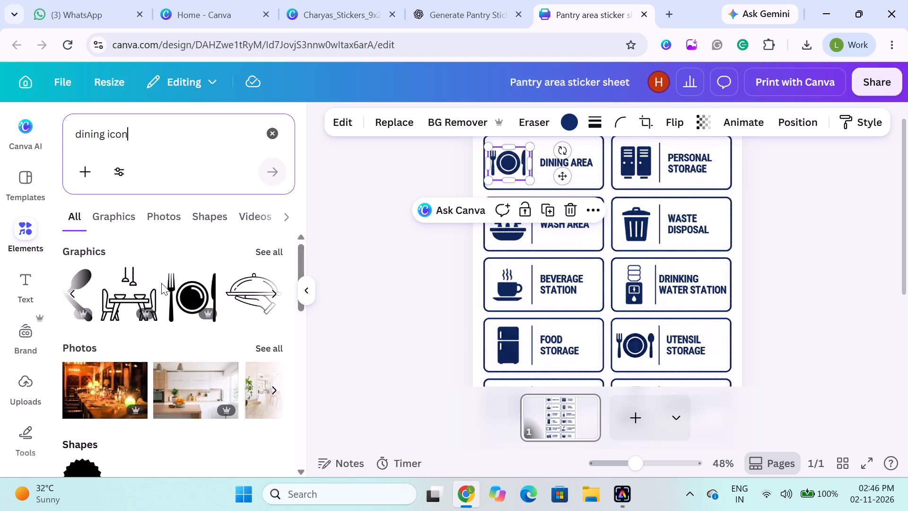
scroll(161, 283, "left", 3)
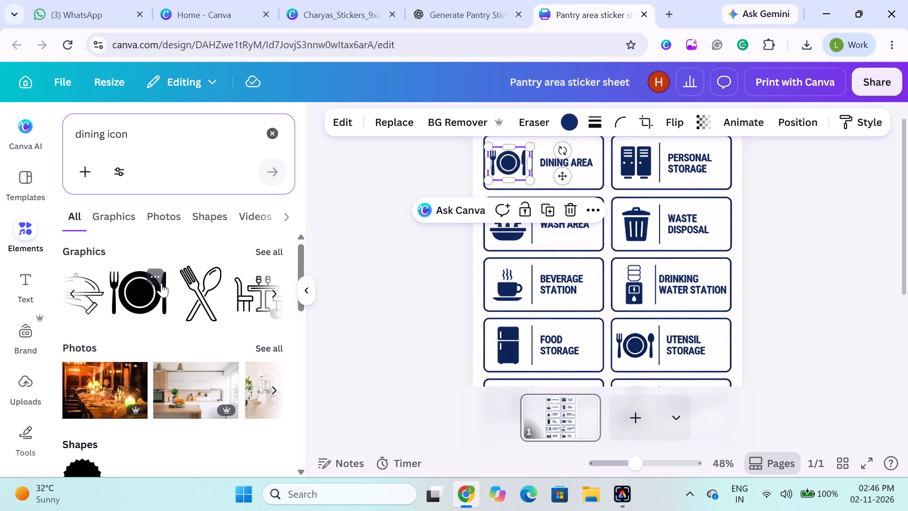
scroll(187, 290, "left", 1)
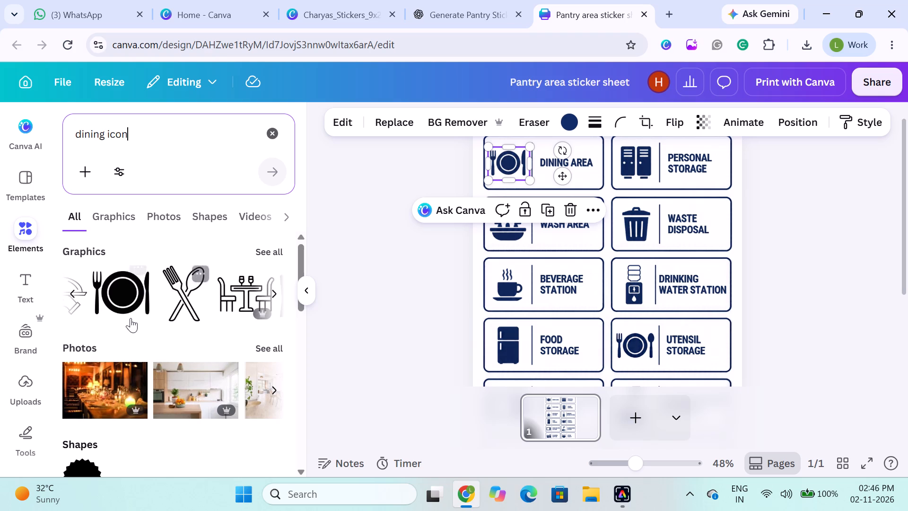
scroll(126, 300, "left", 2)
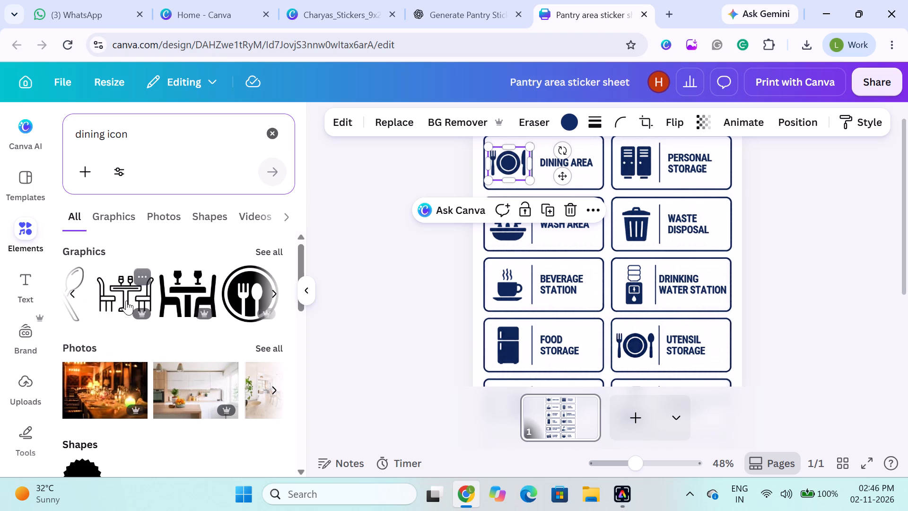
scroll(126, 300, "right", 3)
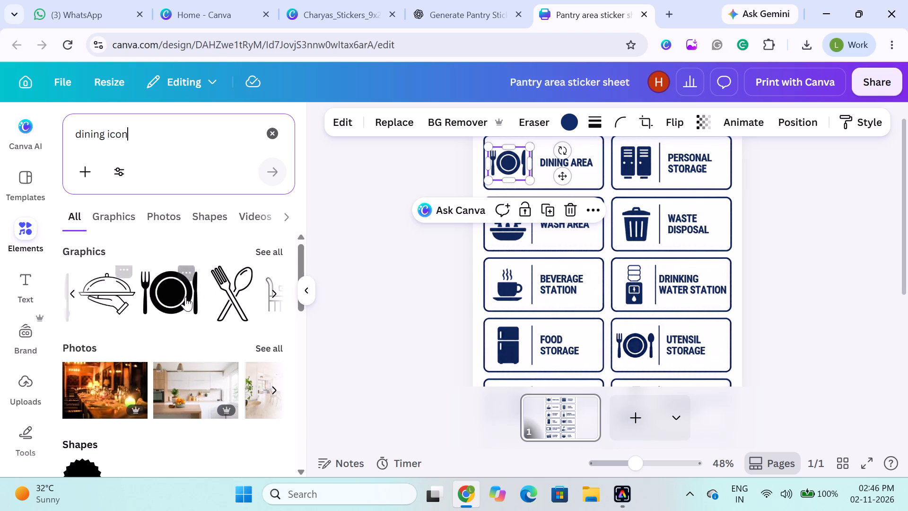
left_click(189, 297)
scroll(193, 206, "up", 1)
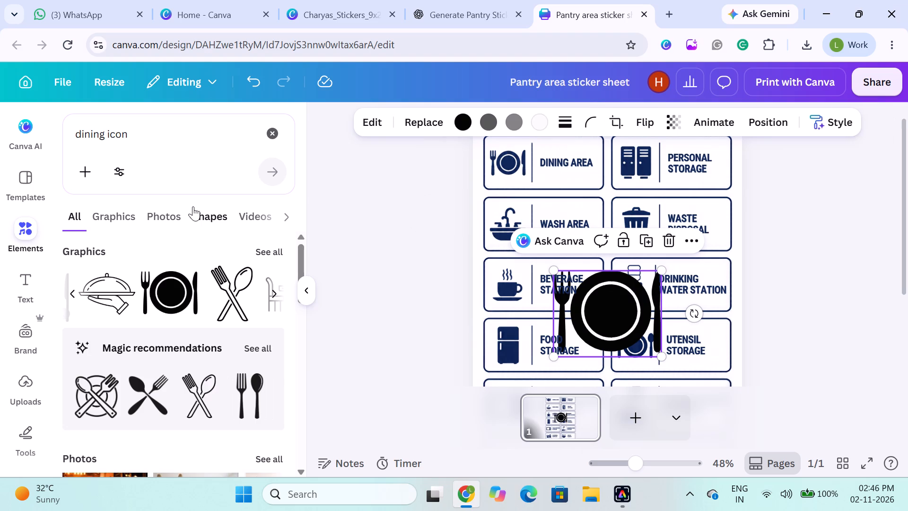
Copy the dark blue colour code #112859 from the plate icon on the DINING AREA sticker.
left_click(514, 166)
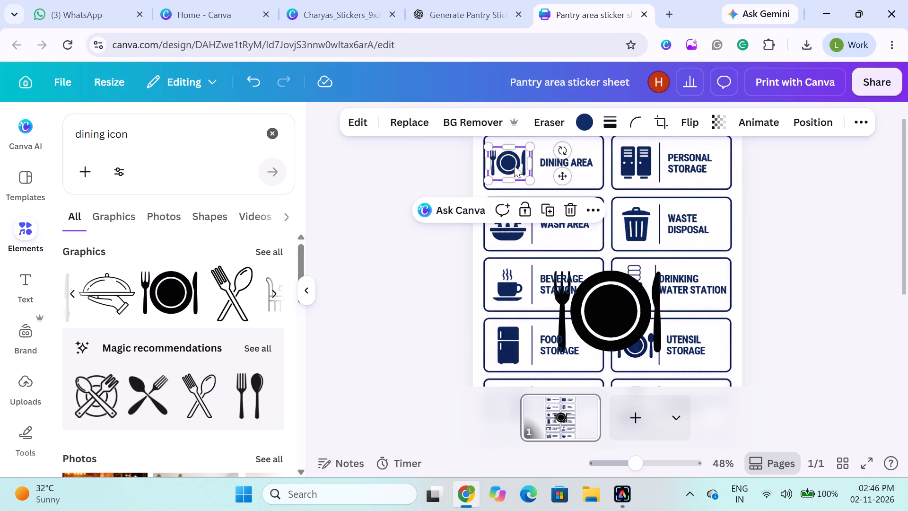
left_click(586, 128)
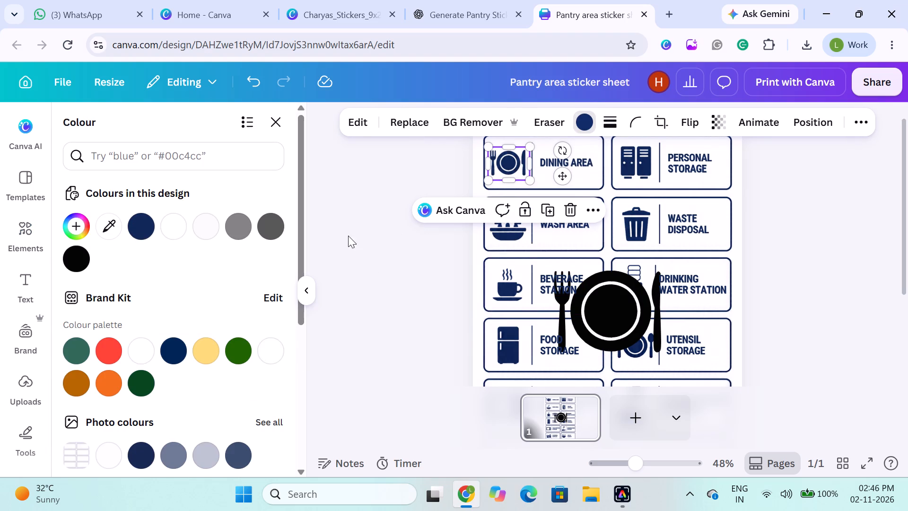
left_click(502, 171)
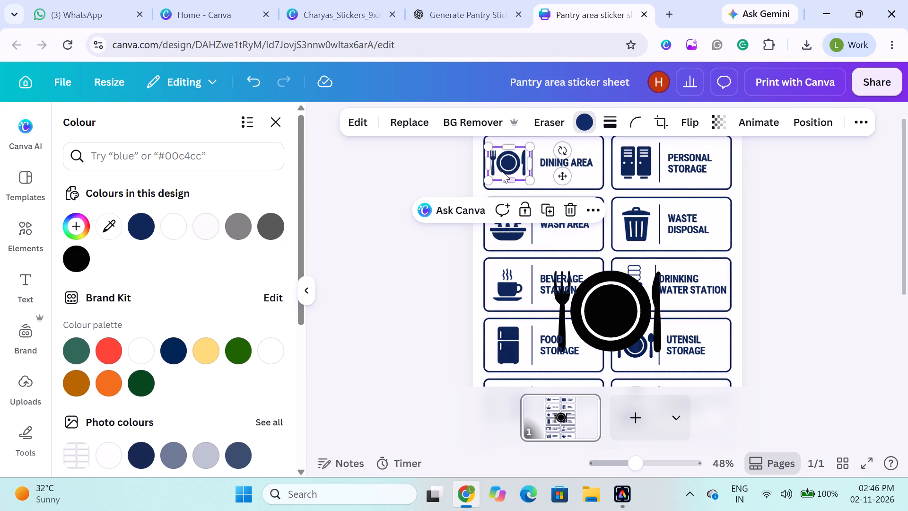
left_click(396, 166)
left_click(508, 165)
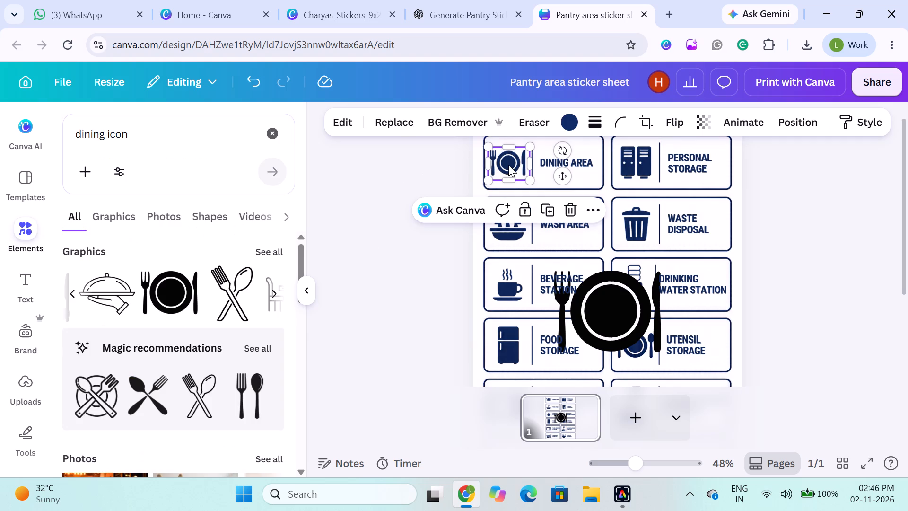
left_click(571, 124)
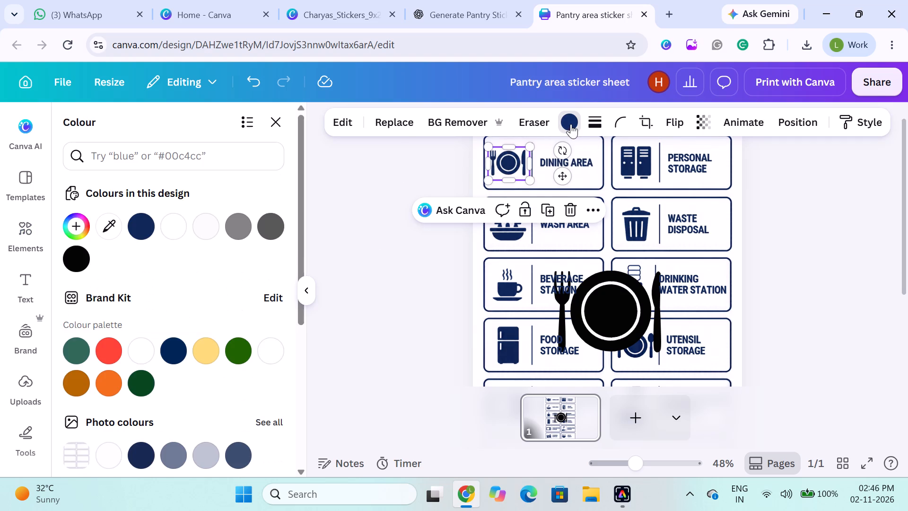
left_click(130, 223)
left_click(130, 223)
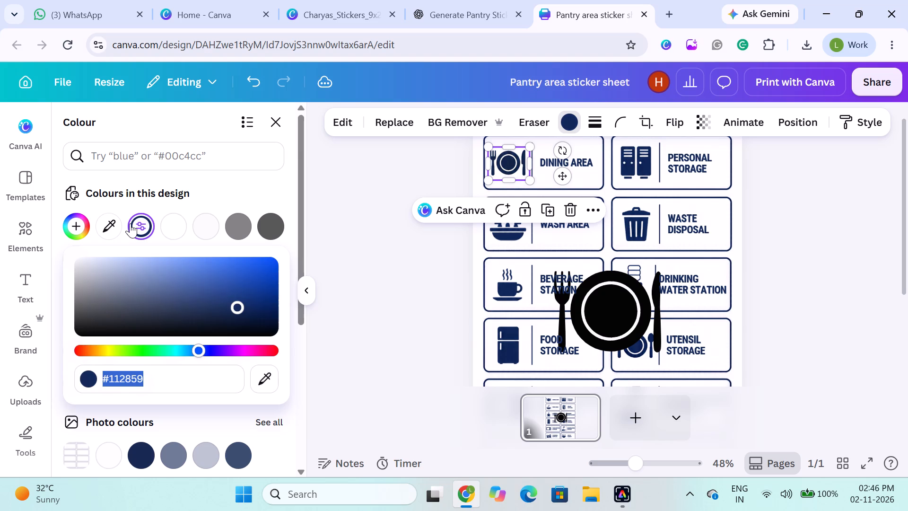
key("ctrl+c")
Recolour the added black plate graphic with fork and knife to the dark blue #112859.
left_click(621, 317)
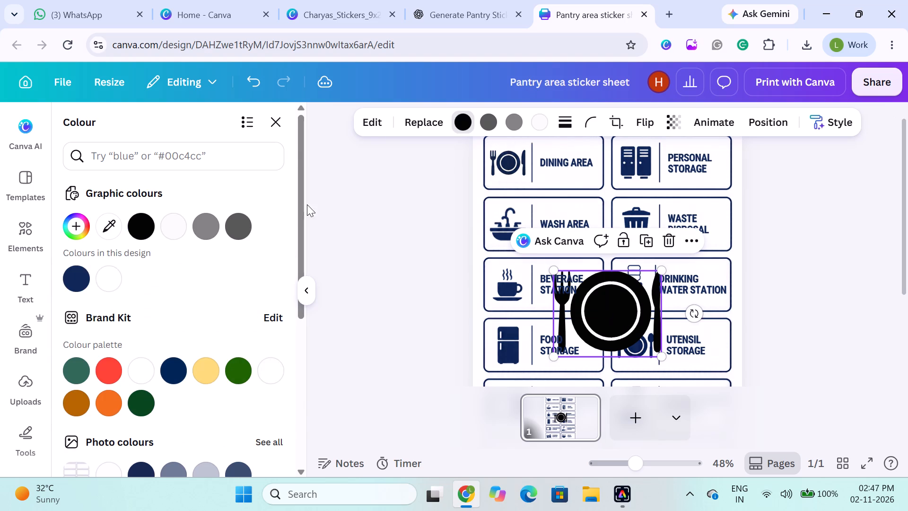
left_click(192, 159)
key("ctrl+v")
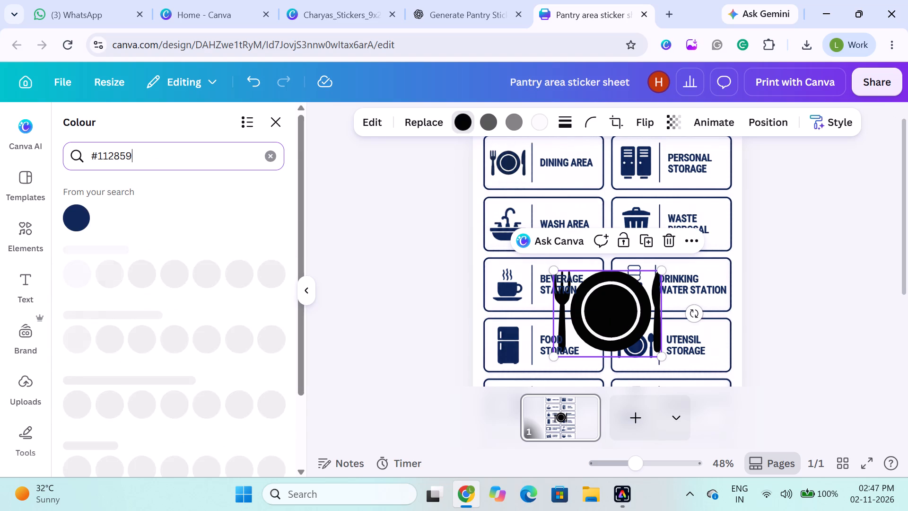
left_click(381, 209)
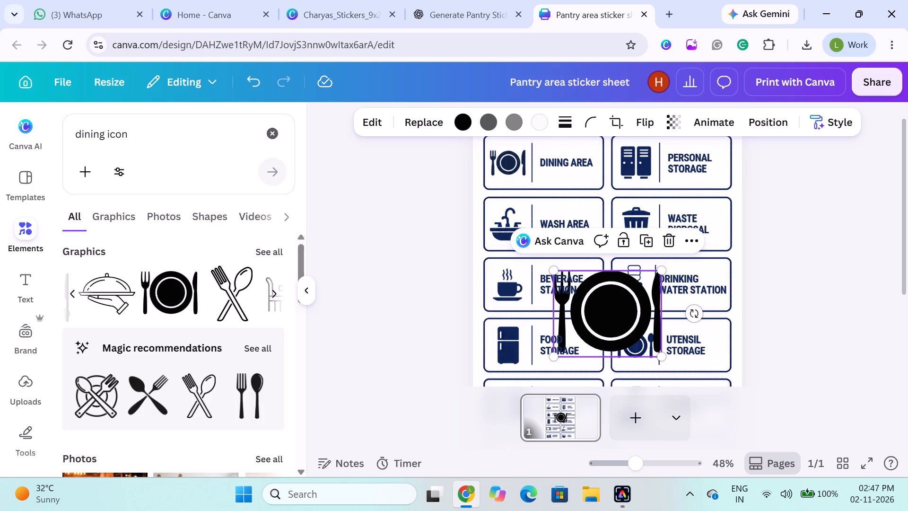
left_click(600, 290)
left_click(505, 159)
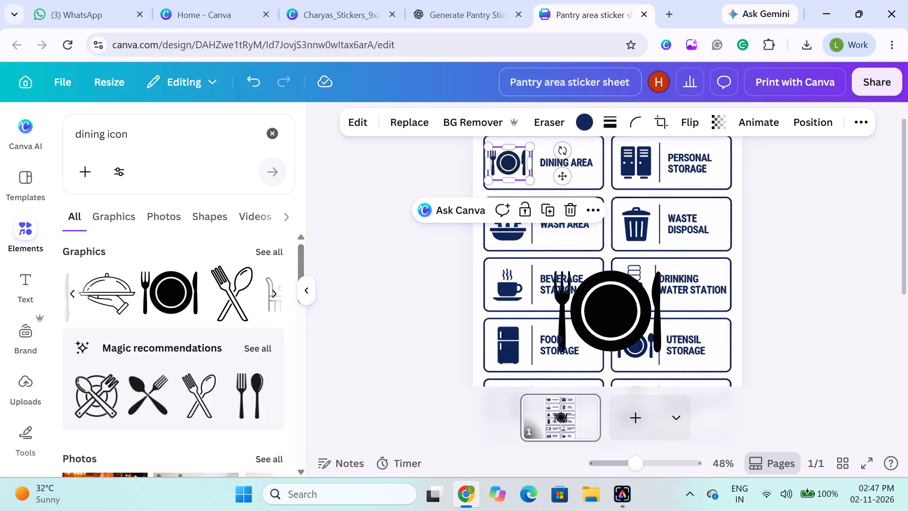
left_click(586, 131)
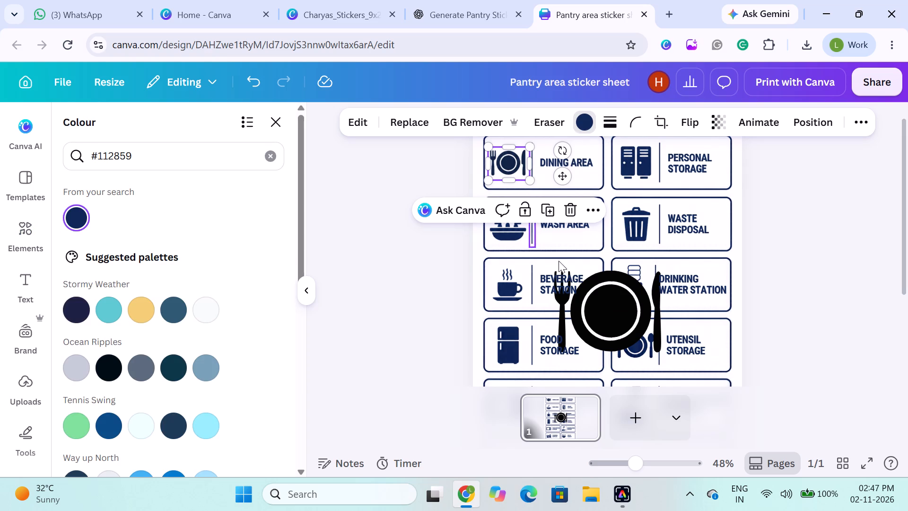
left_click(582, 297)
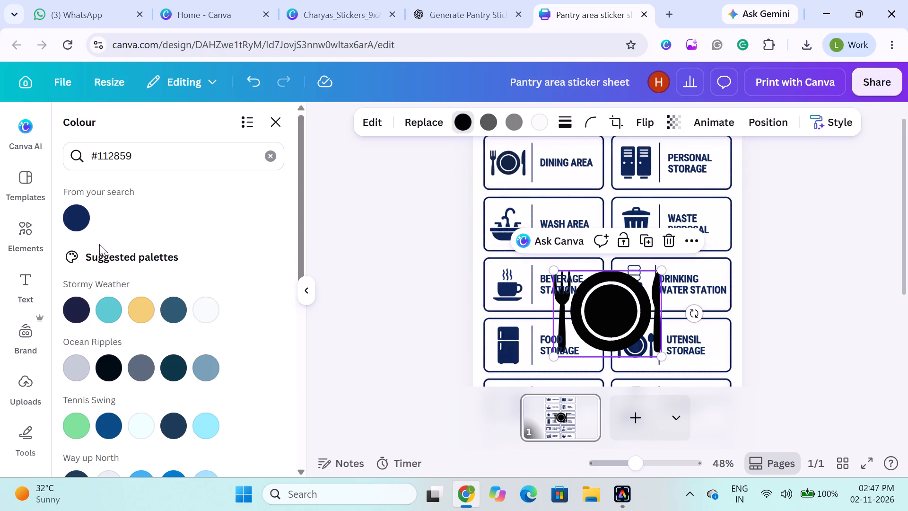
left_click(82, 227)
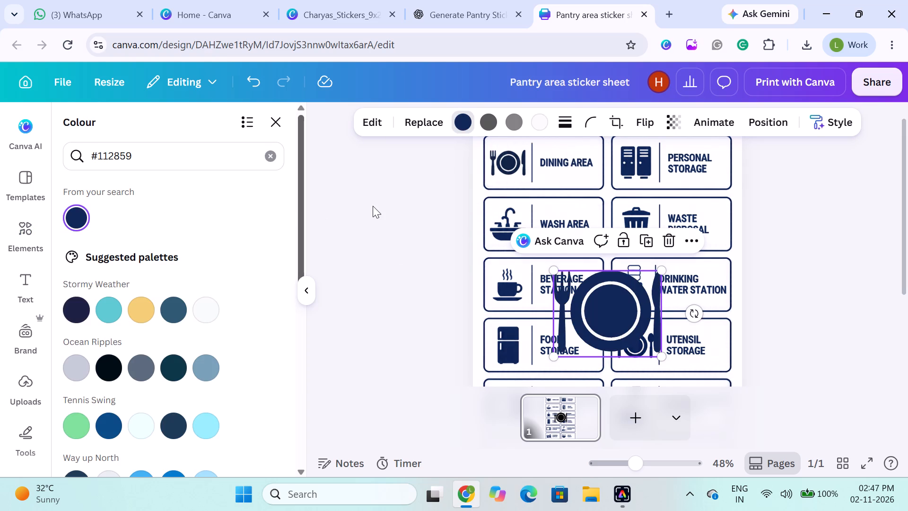
left_click(277, 130)
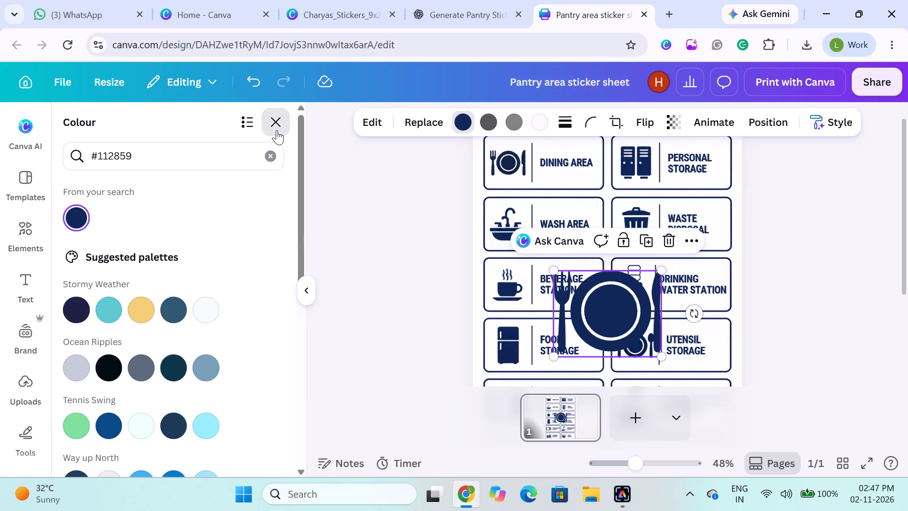
left_click(347, 262)
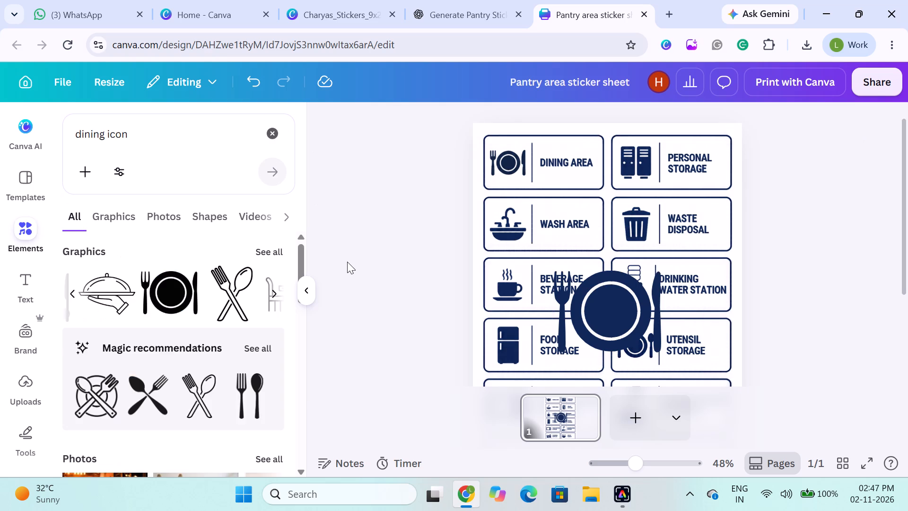
Shrink the dark blue plate graphic to about 3 wide by 2.4 high, matching the DINING AREA sticker's icon.
left_click(604, 288)
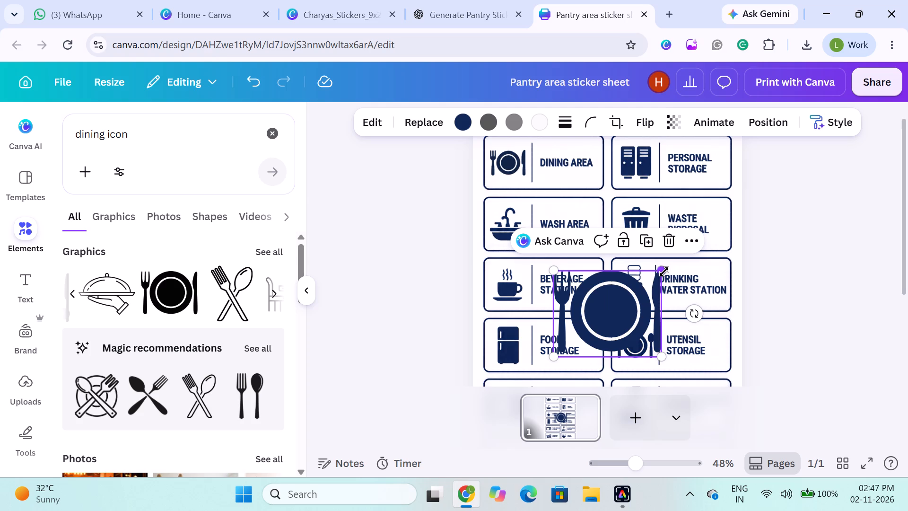
left_click_drag(664, 272, 607, 300)
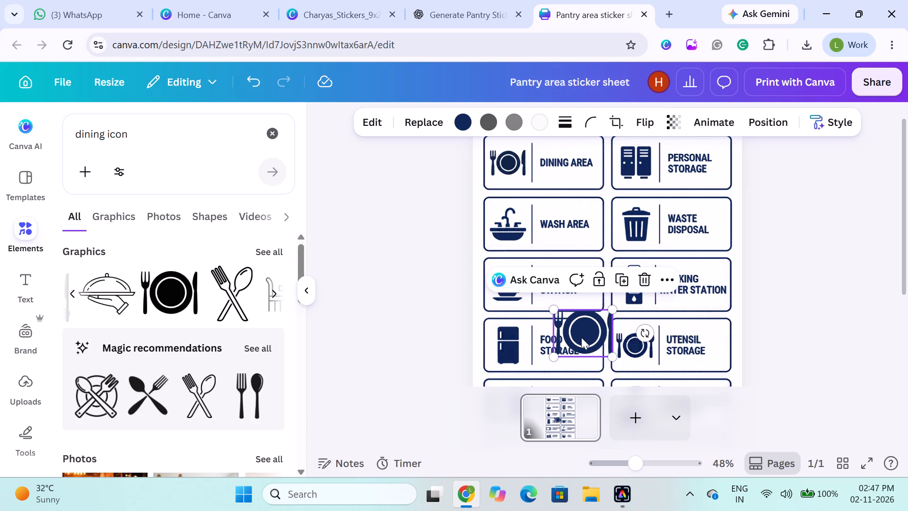
left_click_drag(581, 337, 515, 213)
scroll(515, 213, "up", 2)
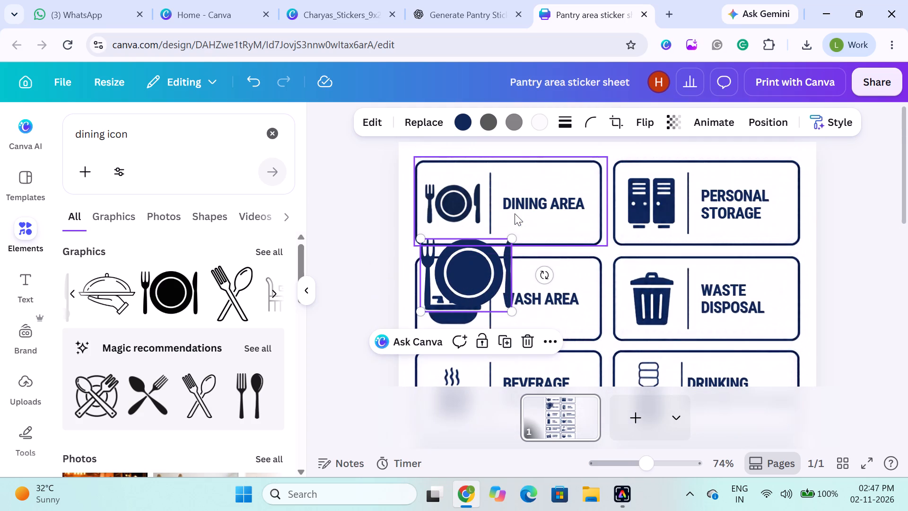
left_click_drag(514, 239, 491, 246)
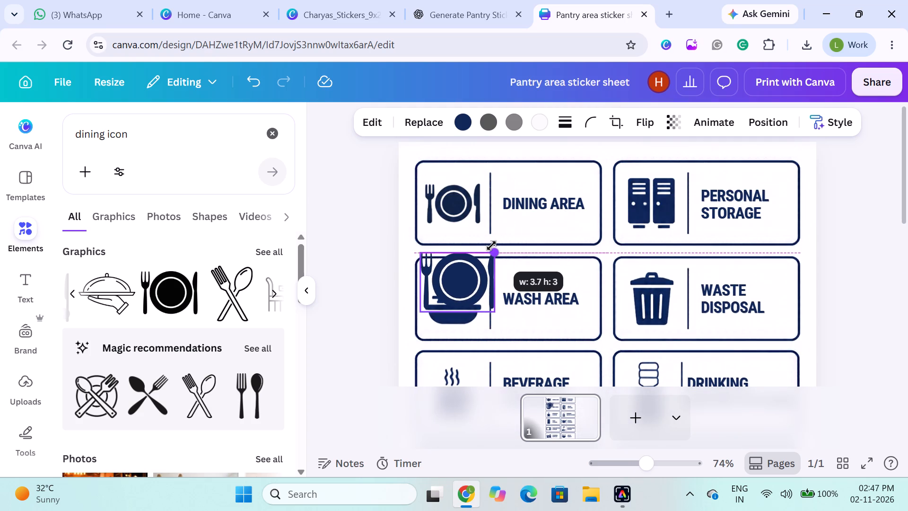
left_click_drag(491, 246, 484, 256)
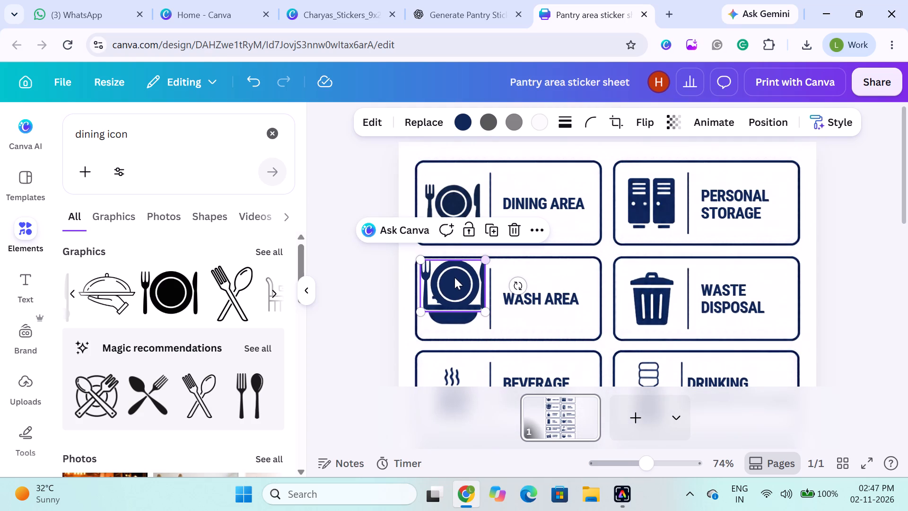
left_click_drag(453, 277, 452, 198)
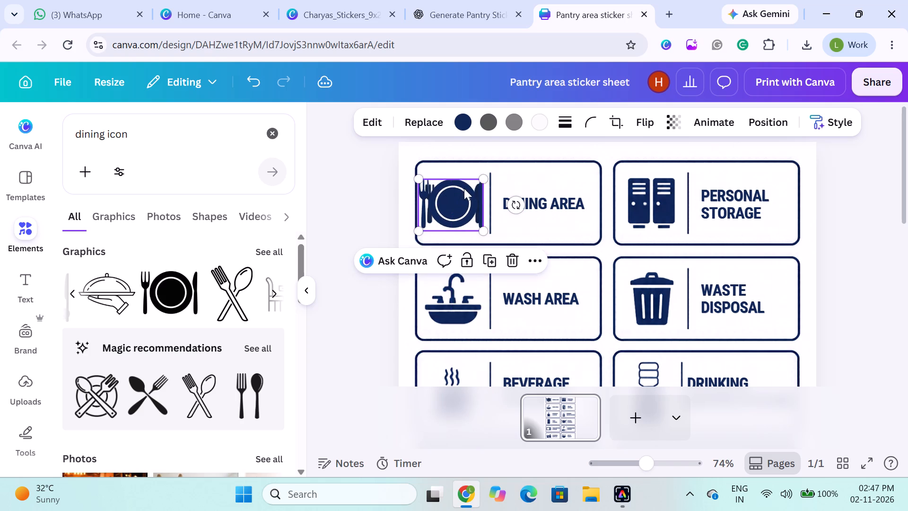
left_click_drag(484, 175, 479, 181)
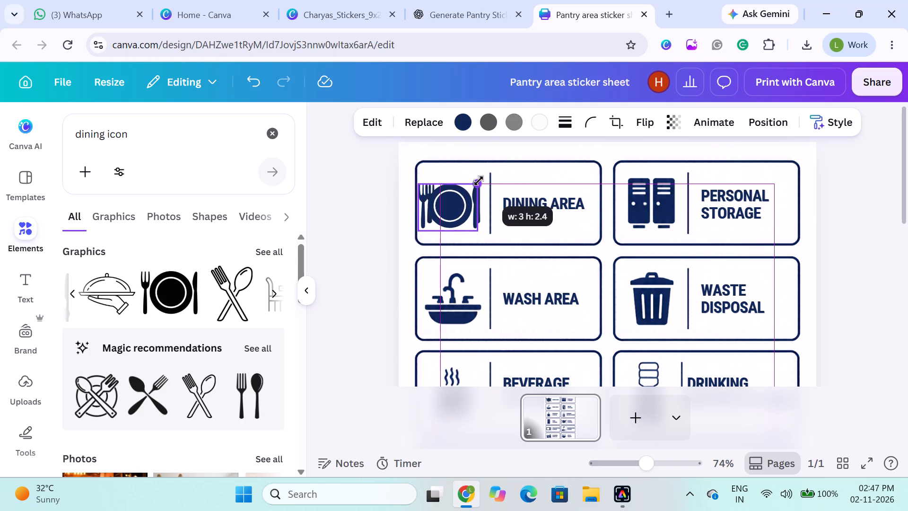
left_click_drag(479, 181, 479, 181)
Move the new plate graphic aside and delete the original plate icon from the DINING AREA sticker.
left_click_drag(430, 216, 433, 261)
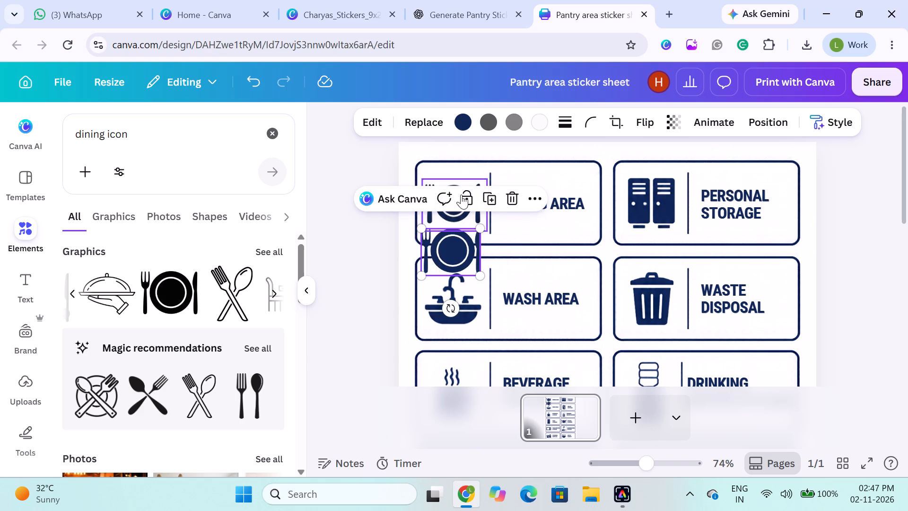
left_click(453, 217)
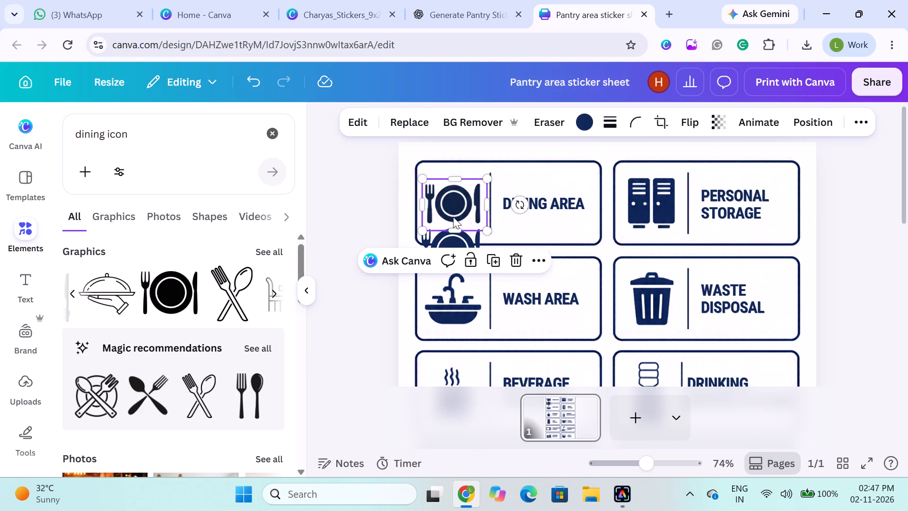
key("Delete")
Place the new plate graphic in the DINING AREA sticker's icon space, vertically centred beside the divider line.
left_click_drag(450, 240, 453, 195)
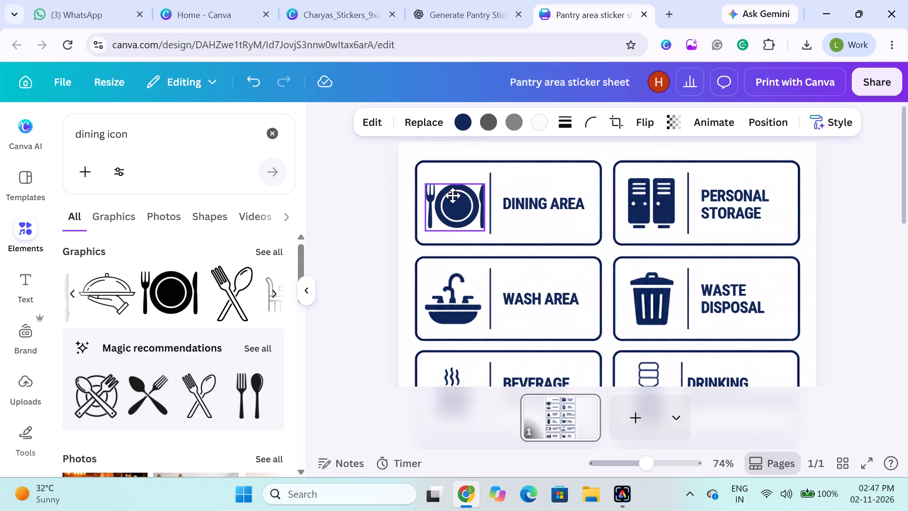
left_click_drag(453, 195, 451, 194)
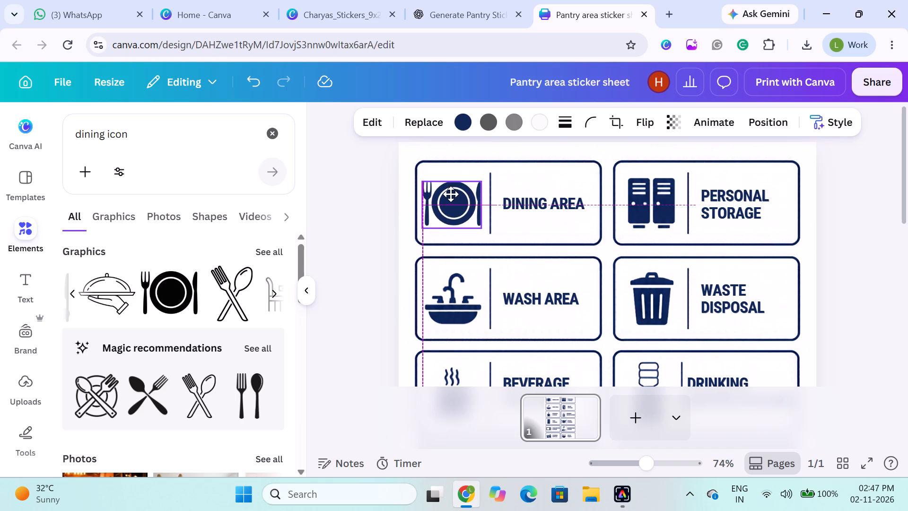
left_click_drag(451, 194, 451, 194)
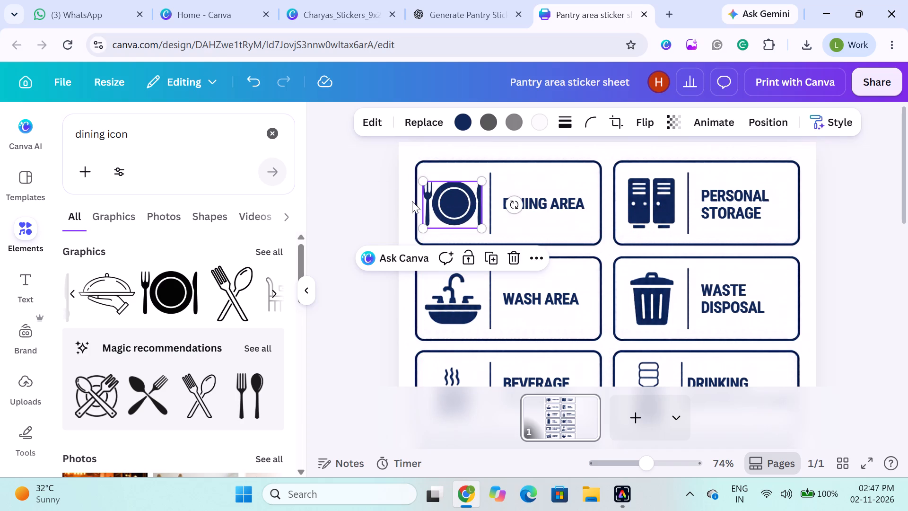
left_click(363, 203)
left_click(439, 205)
key("Right")
left_click(350, 211)
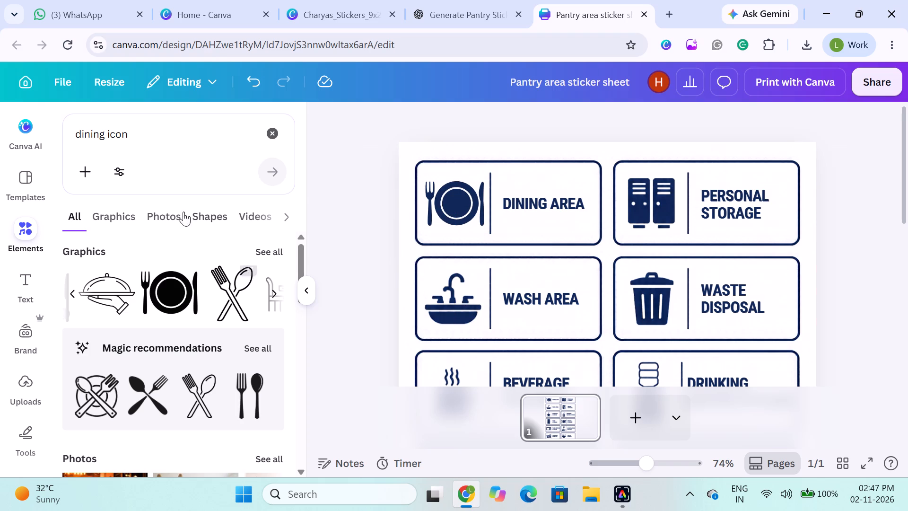
Search the design elements for "wash area icon".
left_click(106, 132)
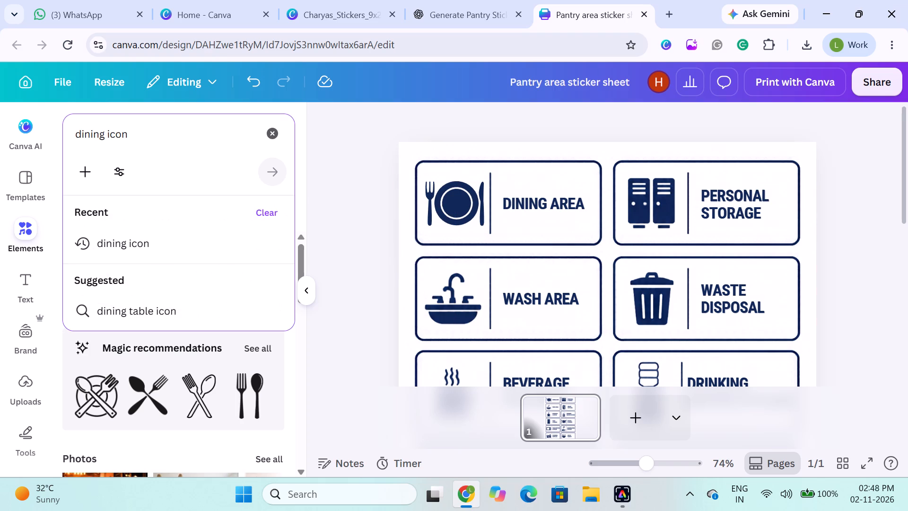
left_click(103, 132)
key("BackSpace")
key("BackSpace")
key("BackSpace")
key("BackSpace")
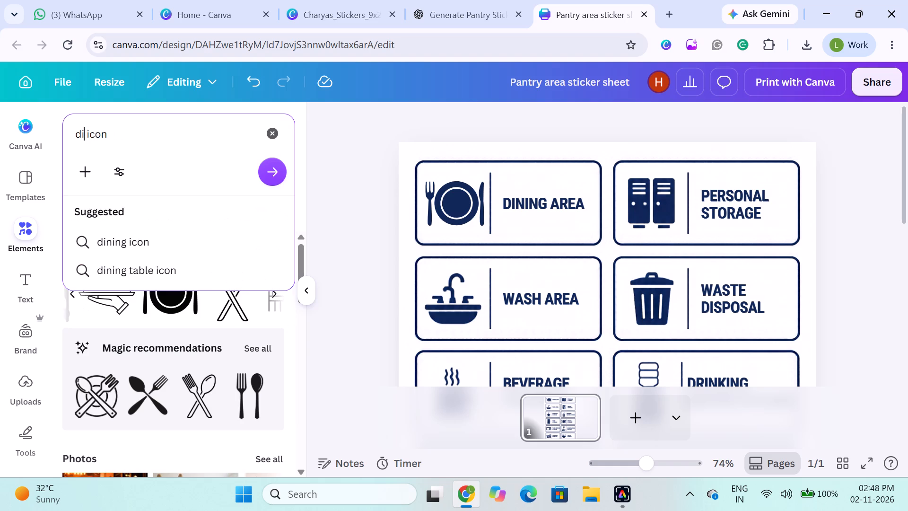
key("BackSpace")
key("BackSpace")
type("wash")
key("space")
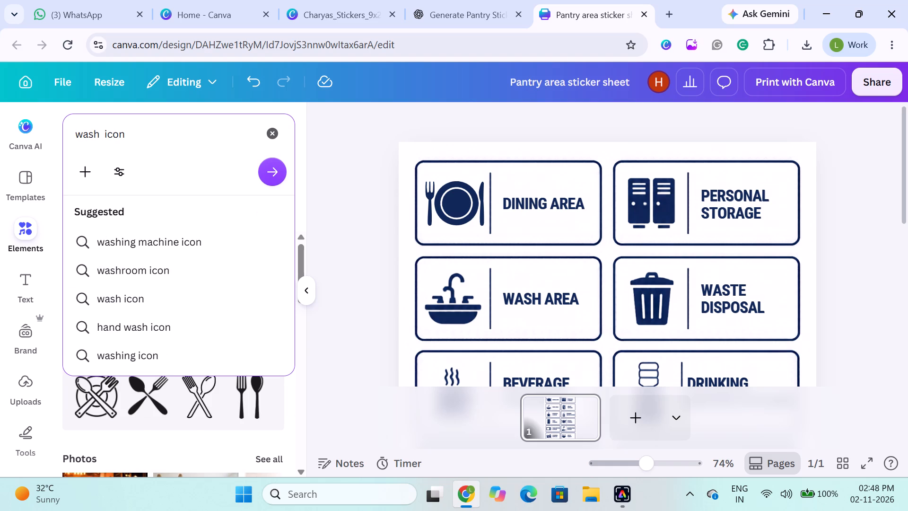
type("area")
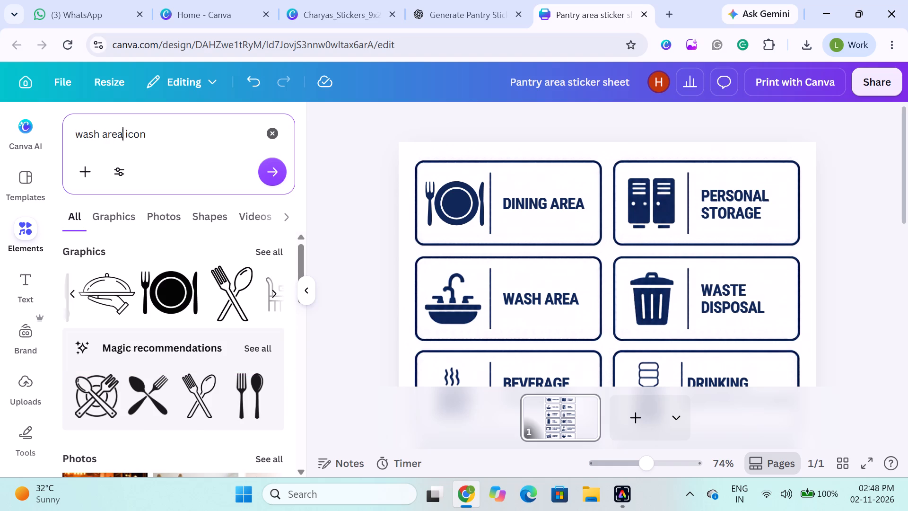
key("Return")
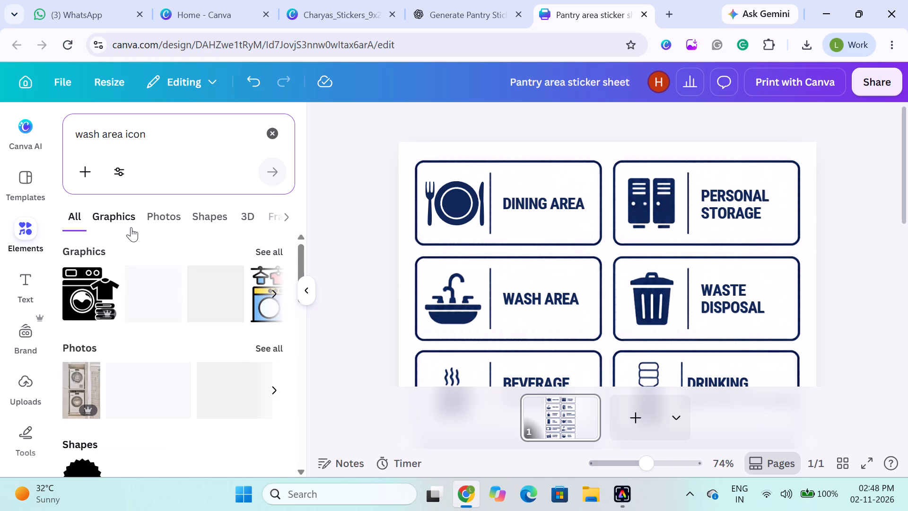
scroll(157, 282, "left", 5)
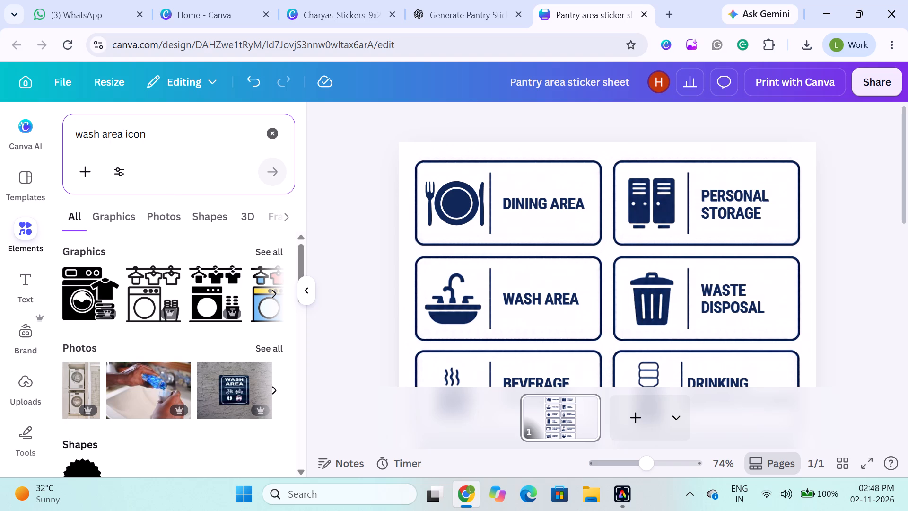
Search the design elements for "wash icon" and look through the graphics for one suited to the WASH AREA sticker.
left_click(117, 137)
left_click(122, 136)
key("BackSpace")
key("BackSpace")
key("BackSpace")
key("BackSpace")
key("BackSpace")
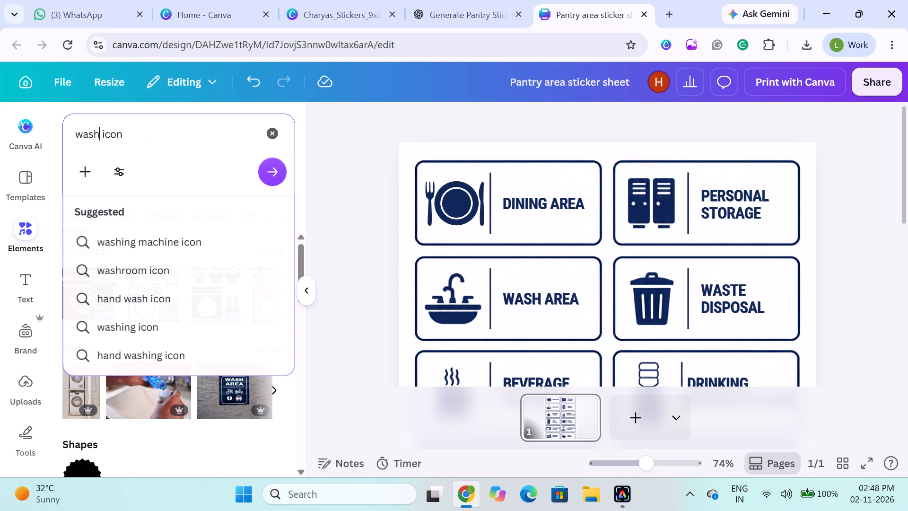
key("Return")
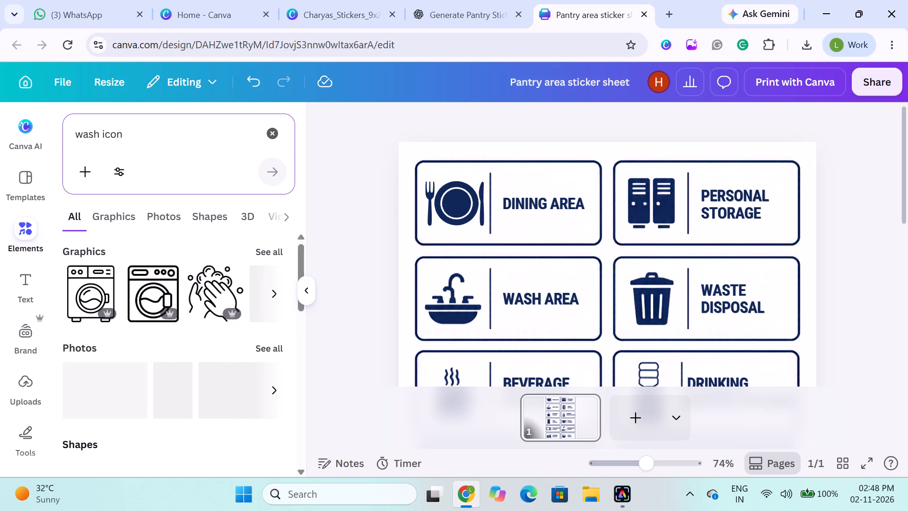
scroll(183, 308, "left", 3)
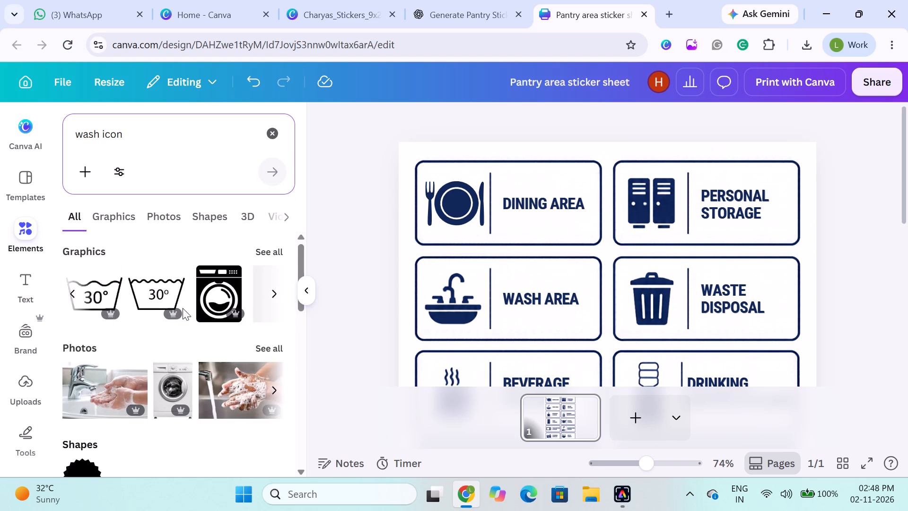
scroll(183, 308, "left", 7)
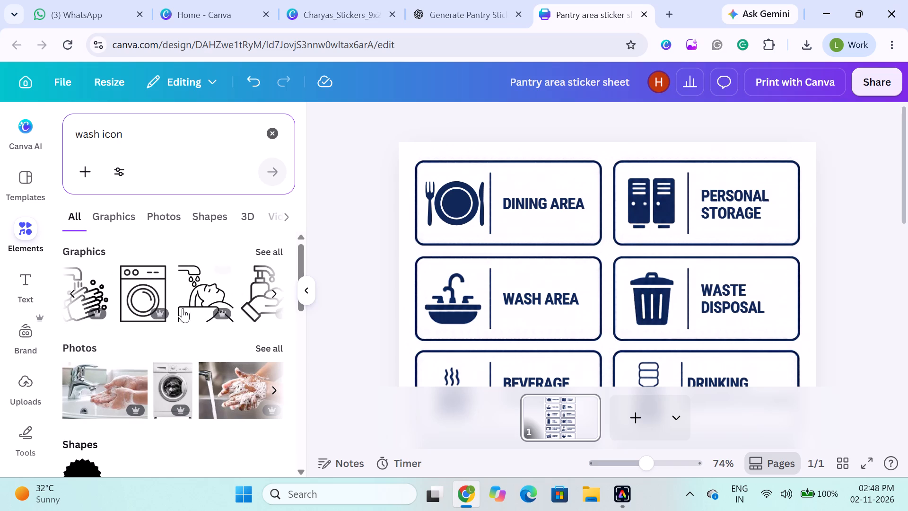
Search the design elements for "wash dish icon" and look through the graphics for a suitable WASH AREA icon.
left_click(101, 127)
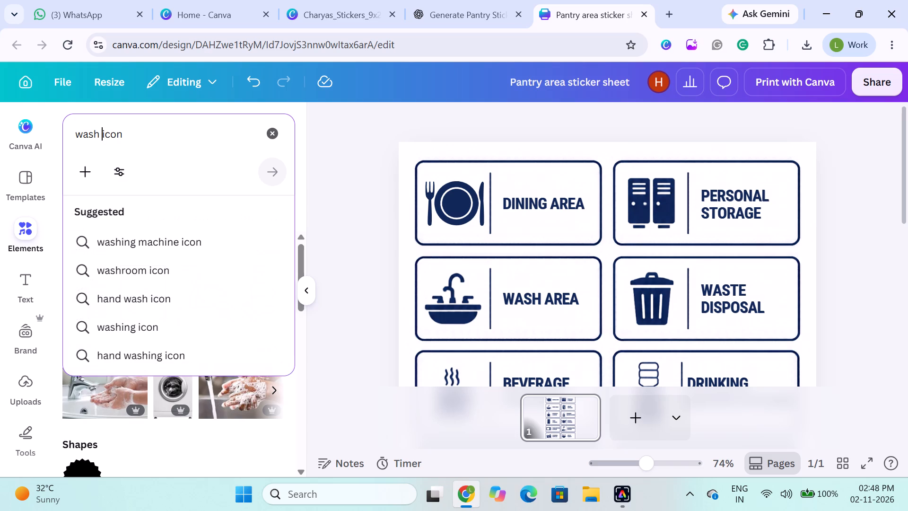
key("BackSpace")
key("space")
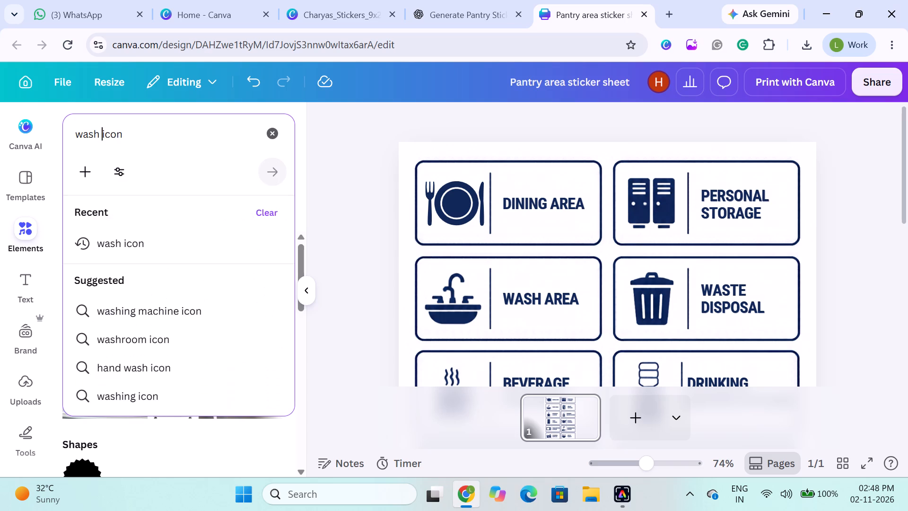
type("dsh")
key("space")
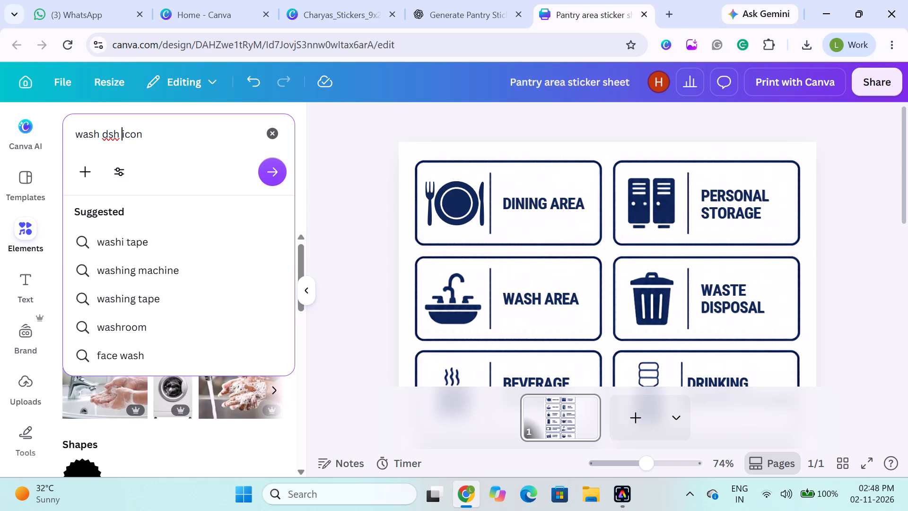
key("BackSpace")
key("BackSpace")
key("BackSpace")
key("BackSpace")
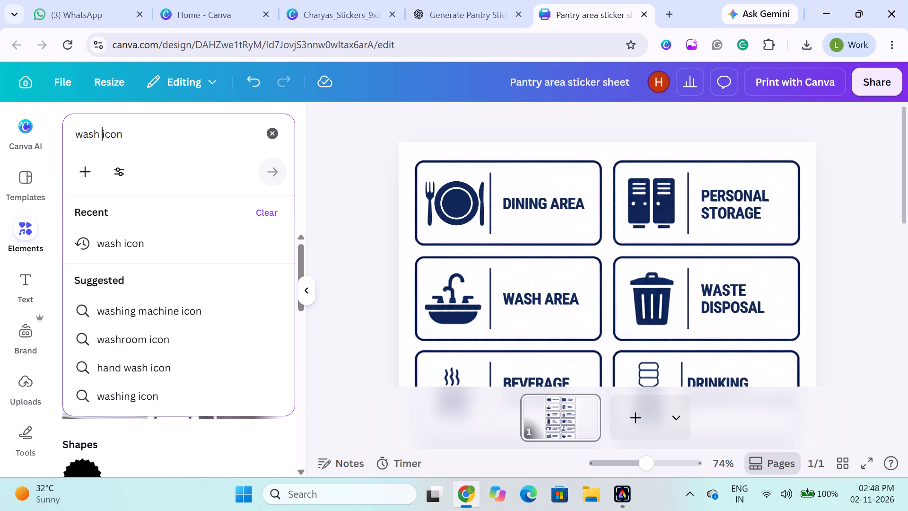
key("d")
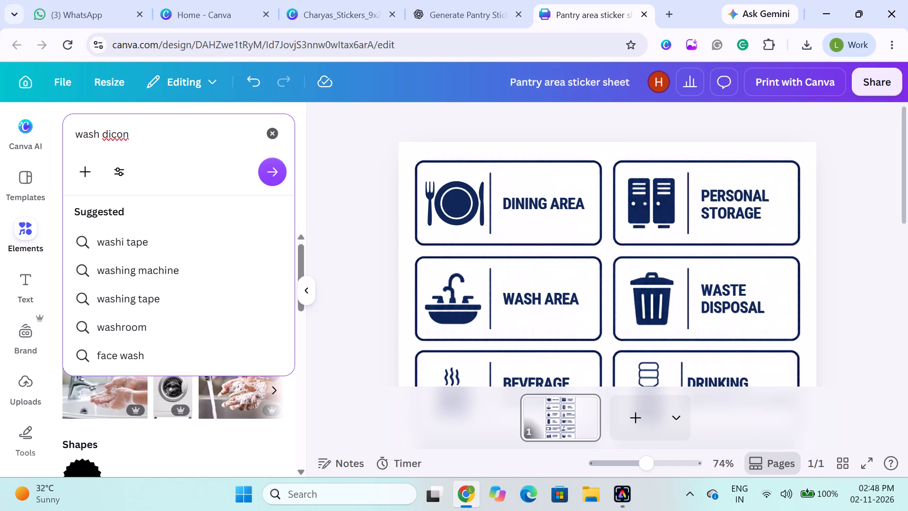
type("ish")
key("space")
key("Return")
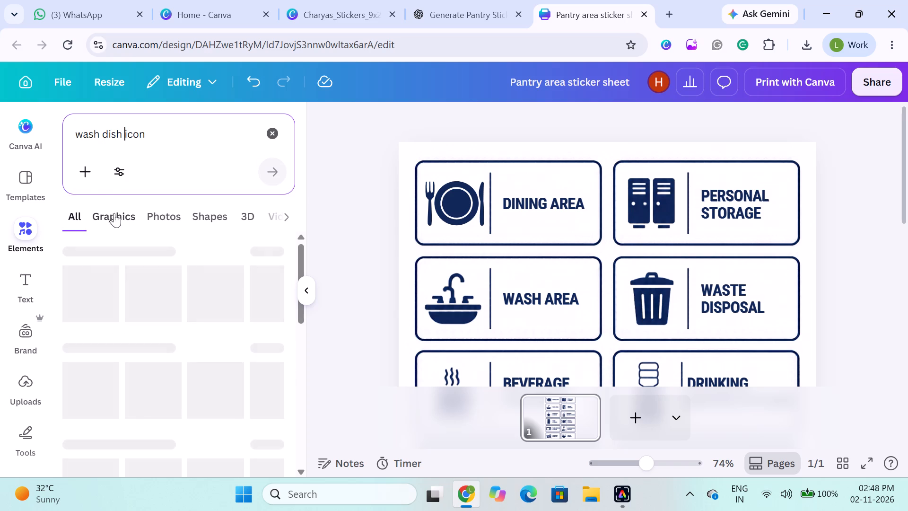
scroll(164, 270, "left", 1)
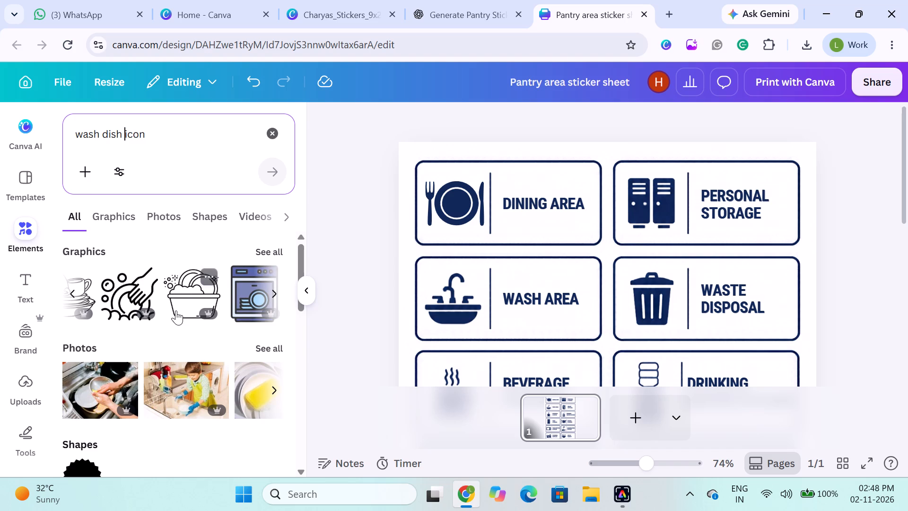
scroll(176, 310, "left", 4)
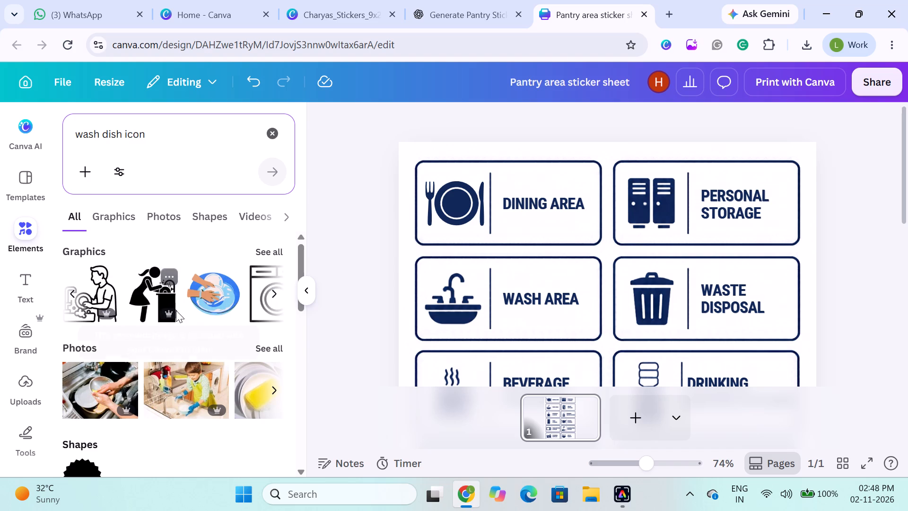
scroll(176, 310, "left", 4)
scroll(176, 310, "right", 4)
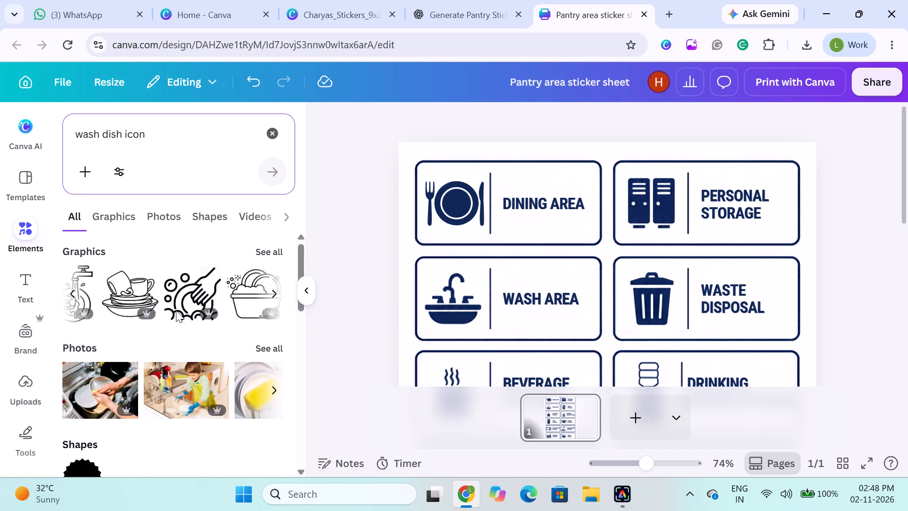
Search the design elements for "washing tub icon" and look through the graphics for a basin resembling the WASH AREA icon.
left_click(118, 132)
left_click(119, 132)
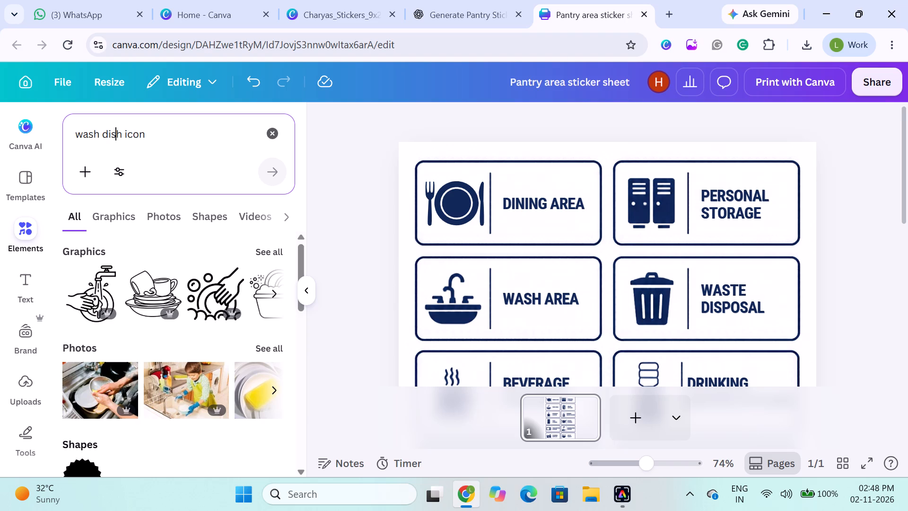
left_click(122, 132)
key("BackSpace")
key("BackSpace")
key("BackSpace")
key("BackSpace")
key("BackSpace")
key("BackSpace")
key("BackSpace")
key("BackSpace")
key("BackSpace")
key("BackSpace")
key("BackSpace")
key("BackSpace")
key("BackSpace")
key("BackSpace")
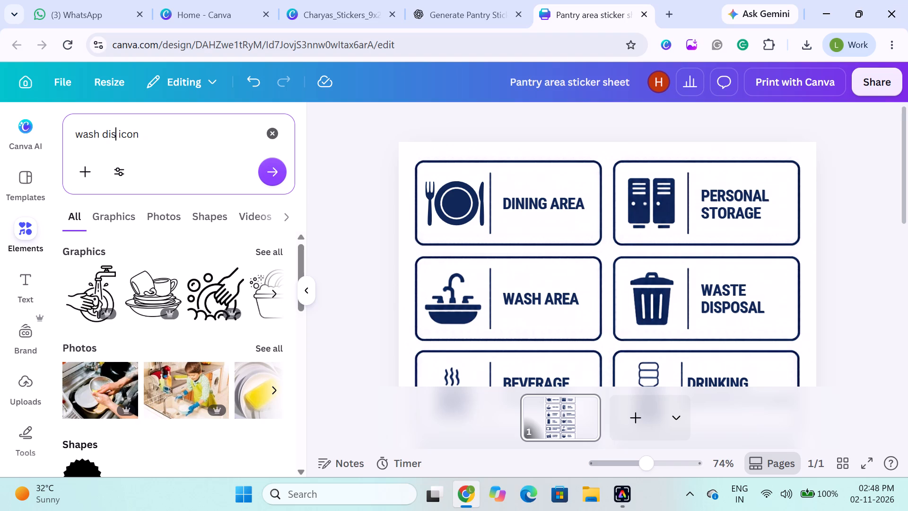
type("washing")
key("space")
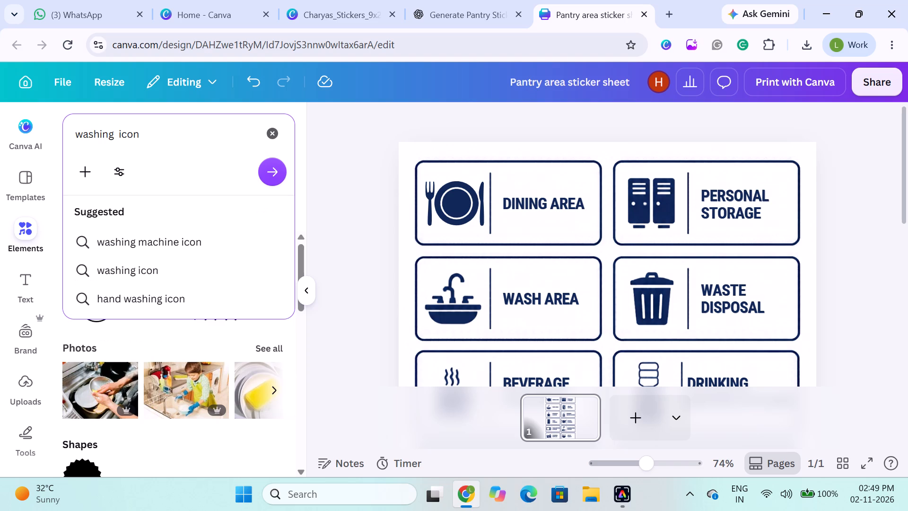
type("tub")
key("Return")
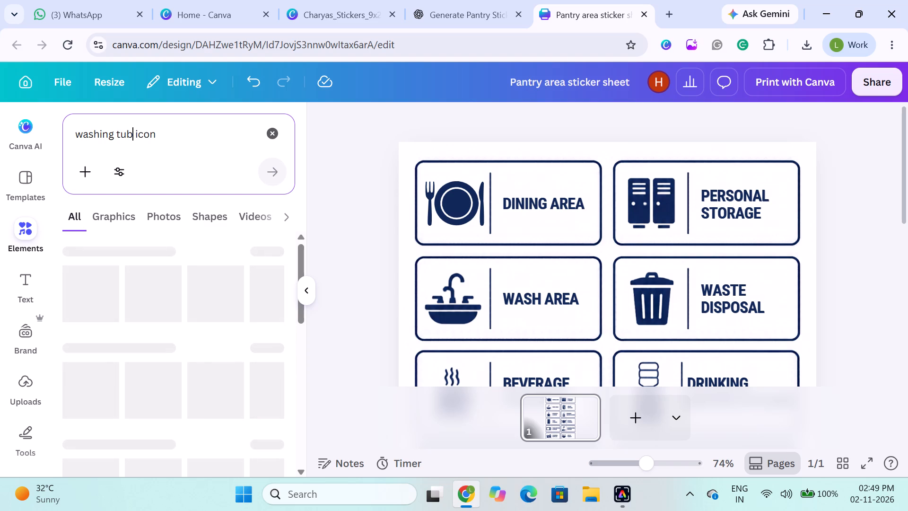
scroll(194, 270, "left", 2)
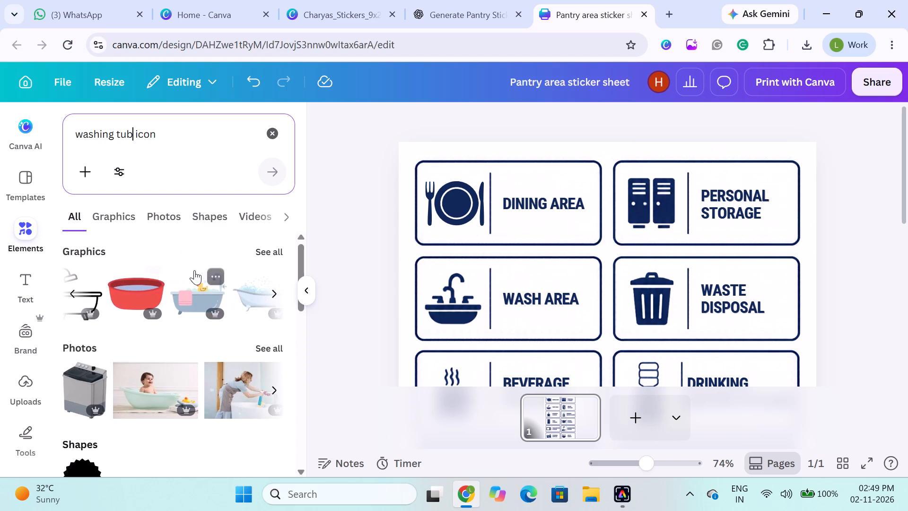
scroll(194, 270, "left", 5)
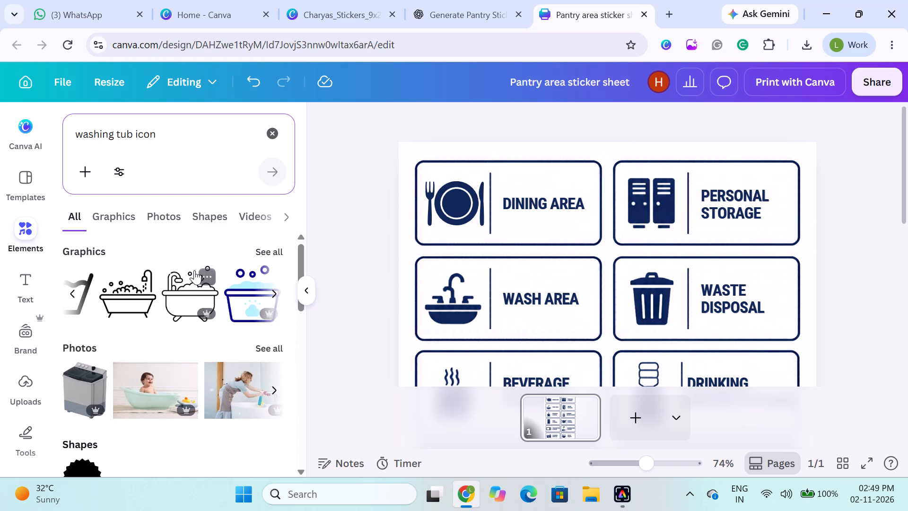
scroll(194, 270, "left", 9)
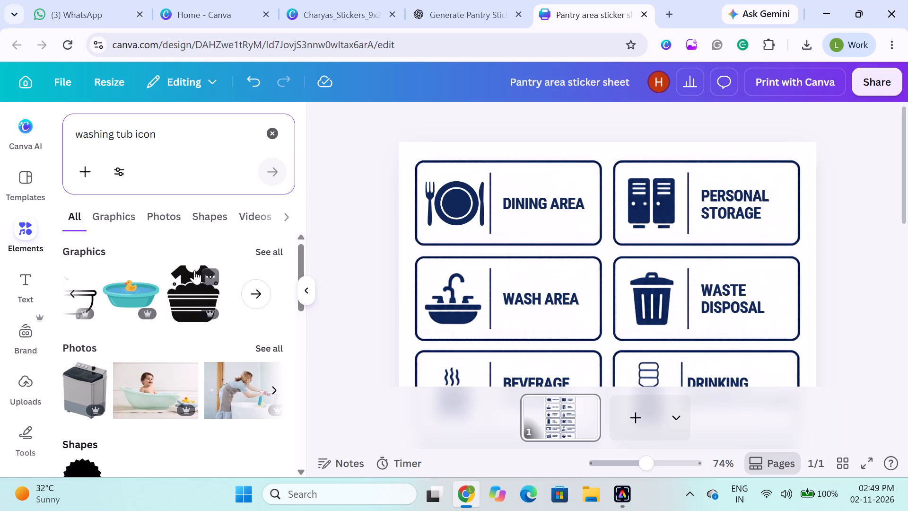
scroll(194, 270, "right", 9)
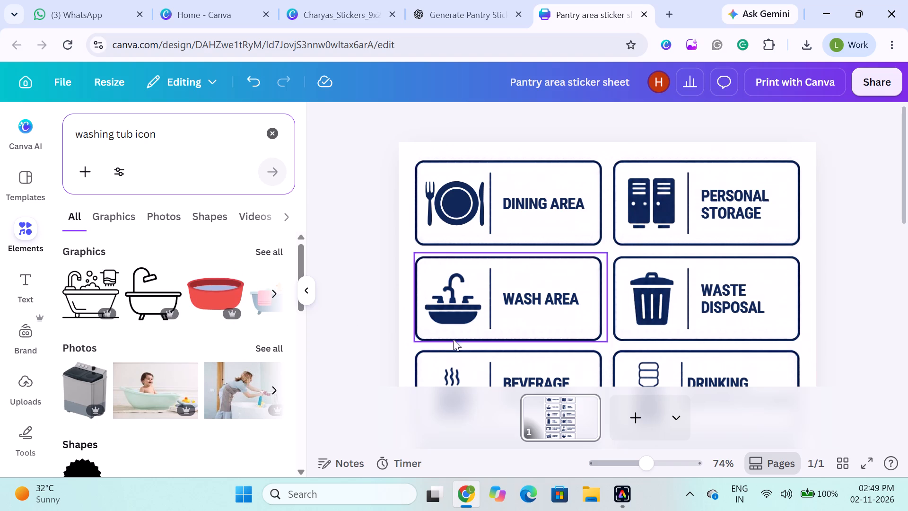
Search the design elements for "hand washing icon" and look through the graphics for a replacement for the WASH AREA washbasin.
left_click(454, 320)
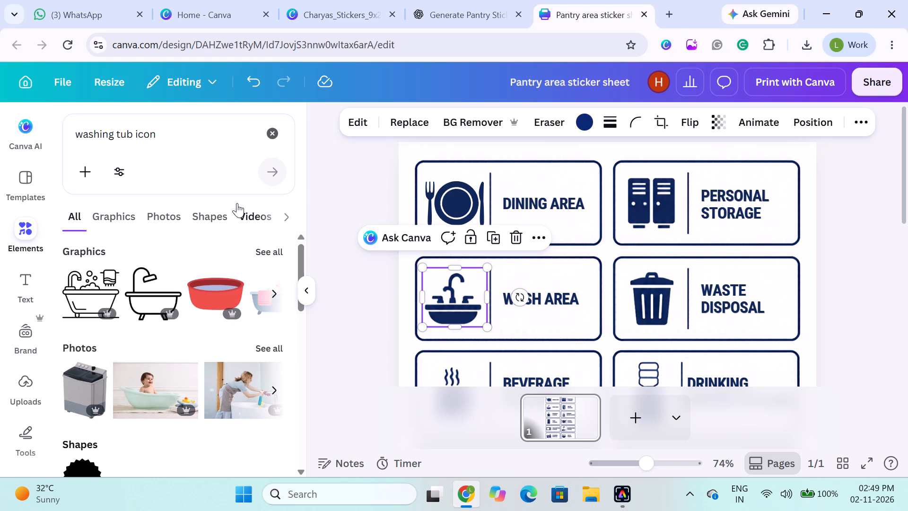
left_click(131, 133)
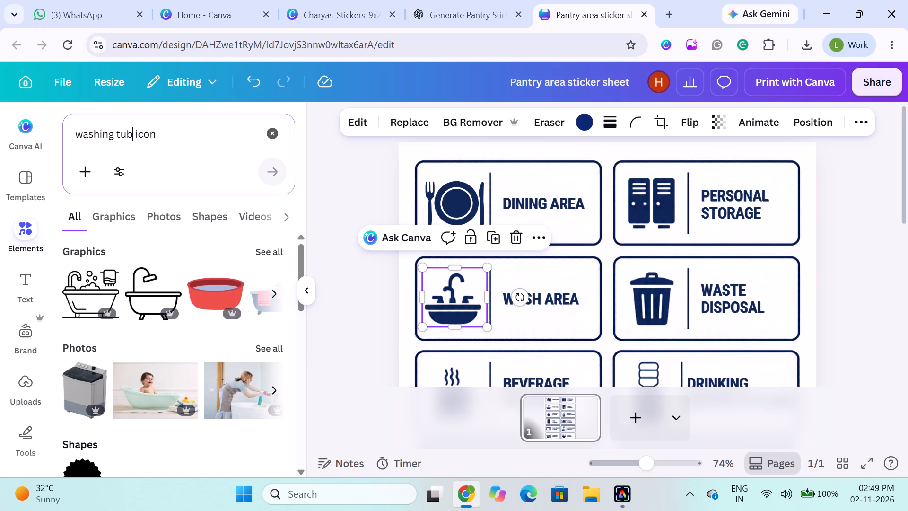
key("BackSpace")
key("BackSpace")
key("BackSpace")
key("BackSpace")
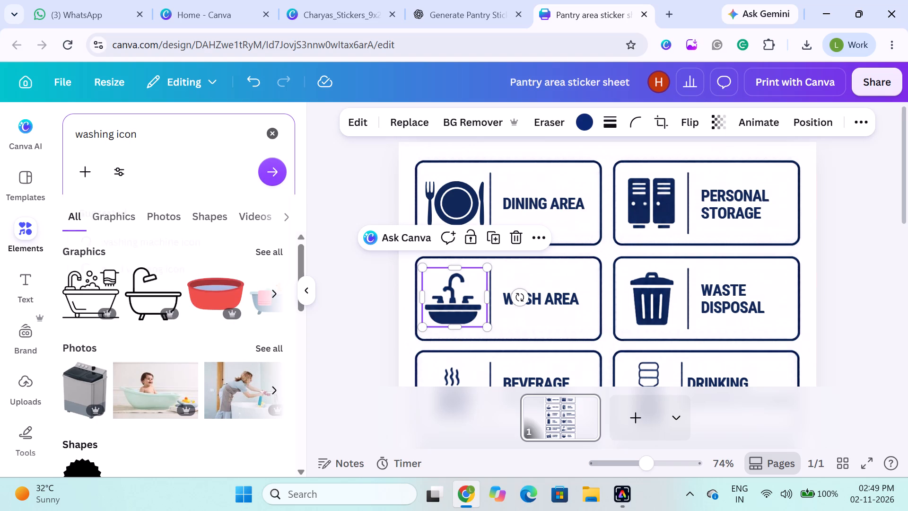
left_click(131, 133)
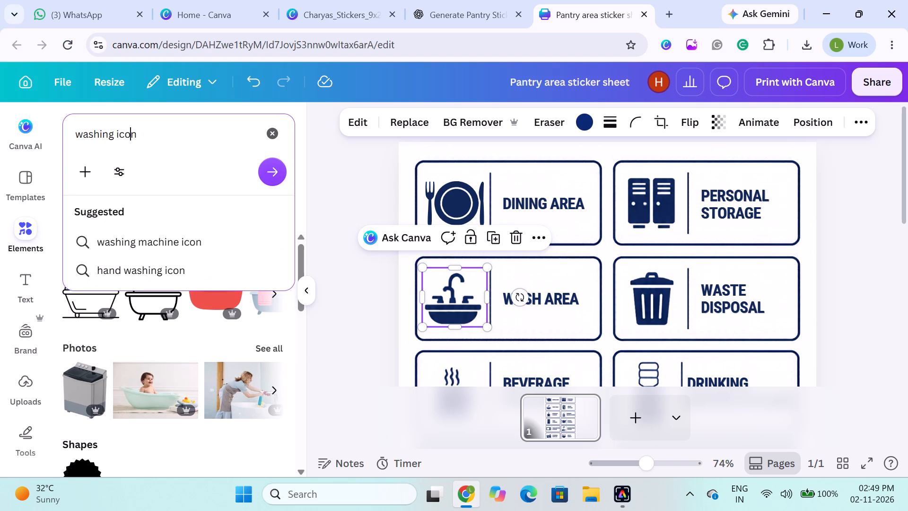
left_click(129, 266)
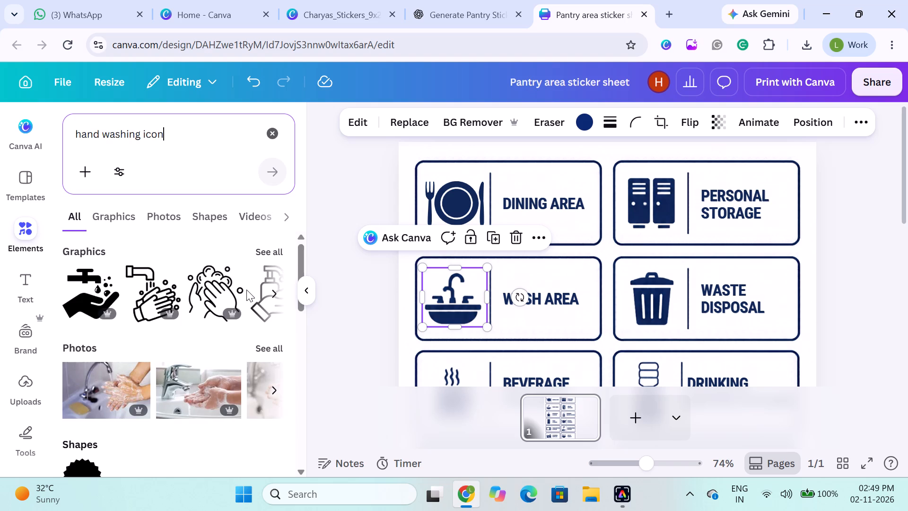
scroll(246, 290, "left", 6)
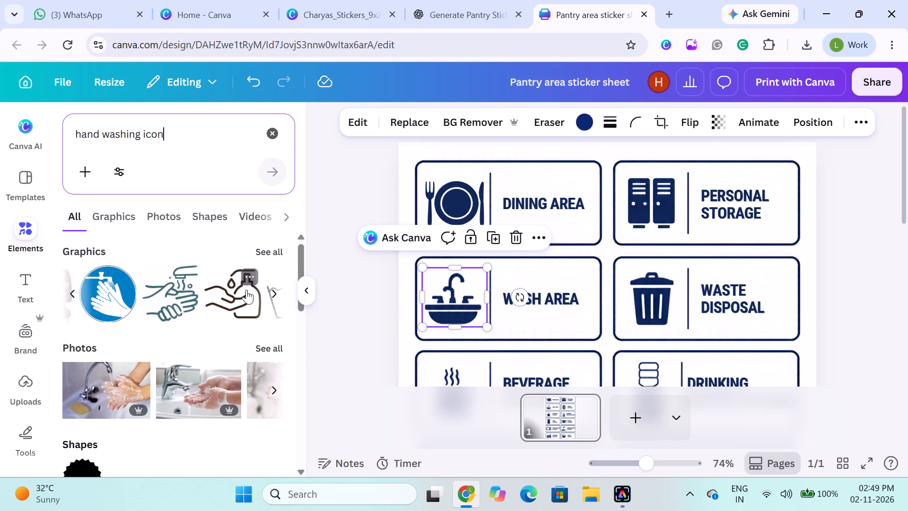
scroll(246, 290, "left", 4)
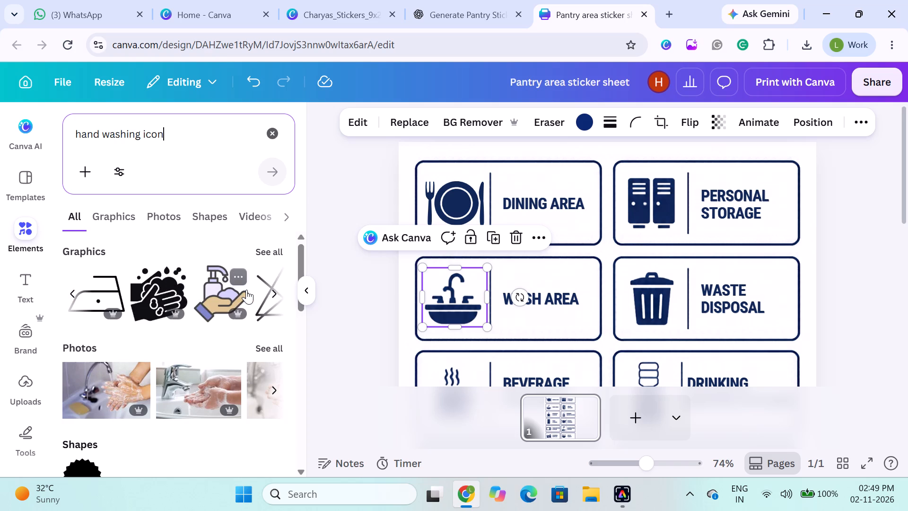
scroll(246, 290, "left", 1)
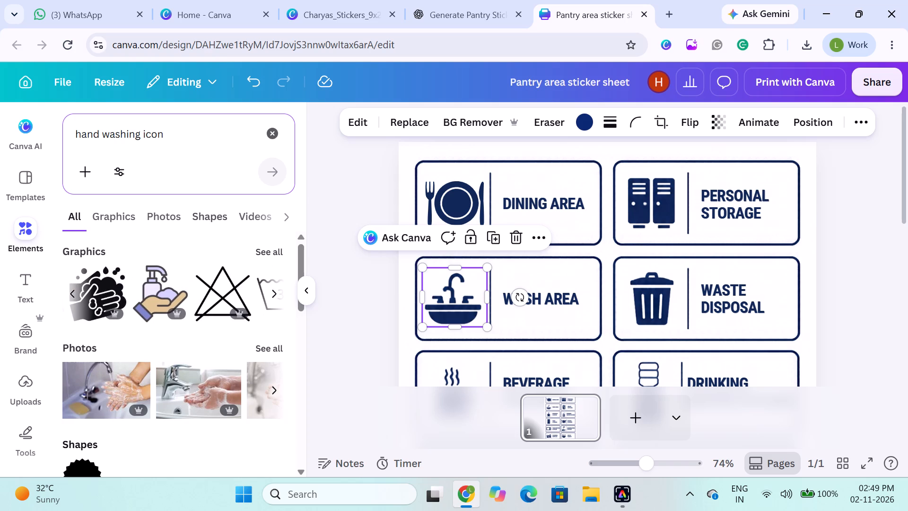
Search the design elements for "sink icon".
left_click(142, 131)
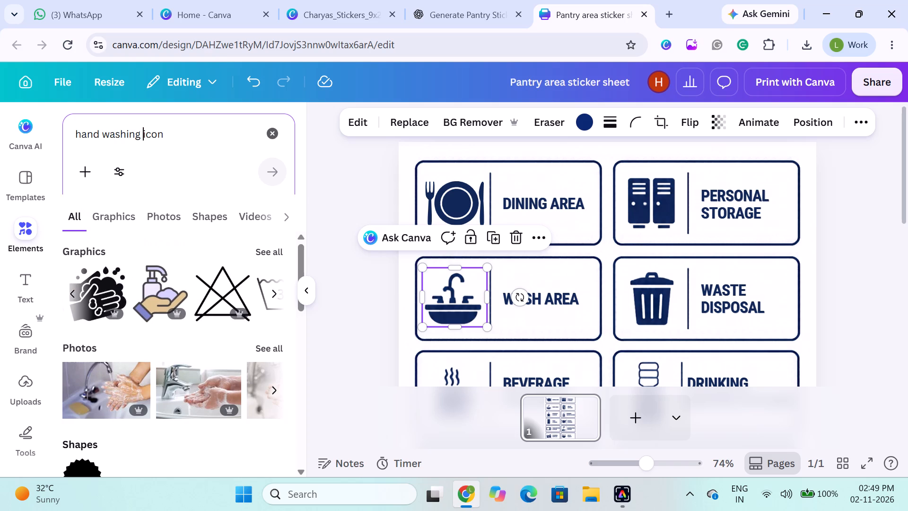
left_click(137, 132)
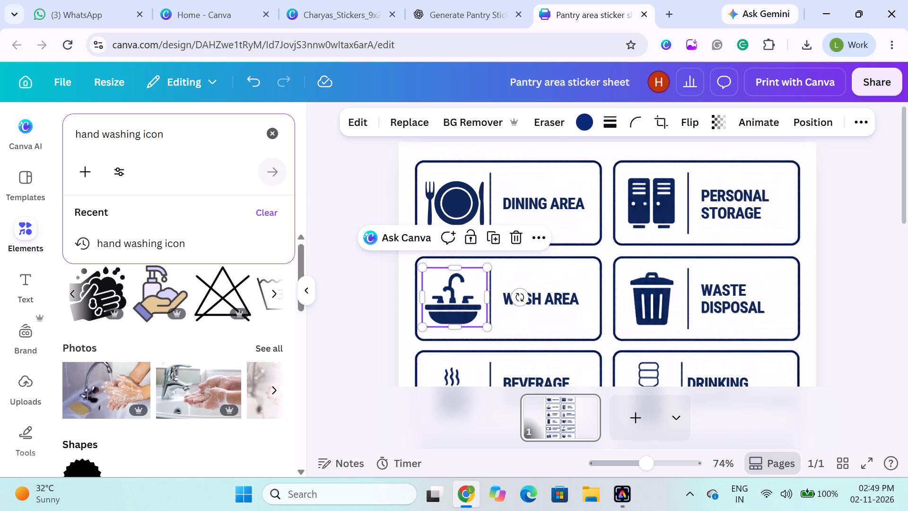
left_click(141, 133)
key("Insert")
key("Insert")
key("Insert")
key("Insert")
key("Insert")
key("Insert")
key("Insert")
key("BackSpace")
key("BackSpace")
key("BackSpace")
key("BackSpace")
key("BackSpace")
key("BackSpace")
key("BackSpace")
key("BackSpace")
key("BackSpace")
key("BackSpace")
key("BackSpace")
key("BackSpace")
key("BackSpace")
key("BackSpace")
key("BackSpace")
key("BackSpace")
key("BackSpace")
key("BackSpace")
key("BackSpace")
key("BackSpace")
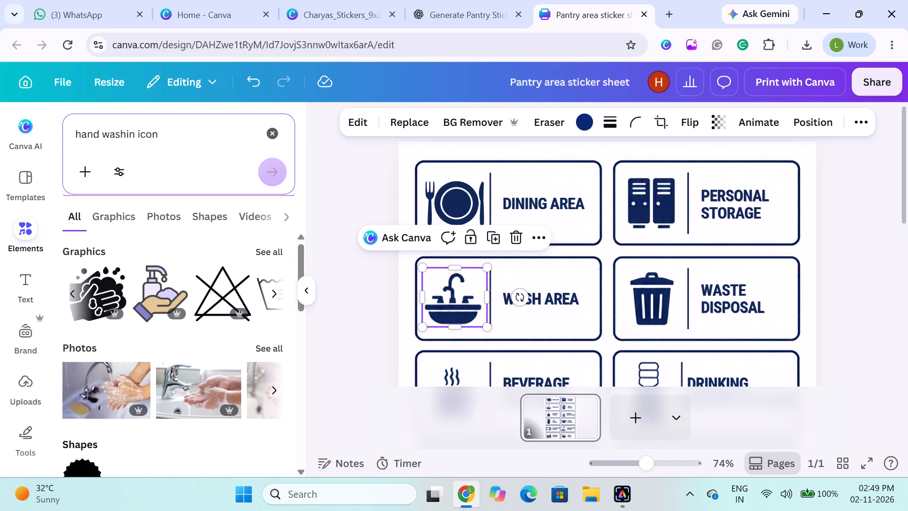
type("sink")
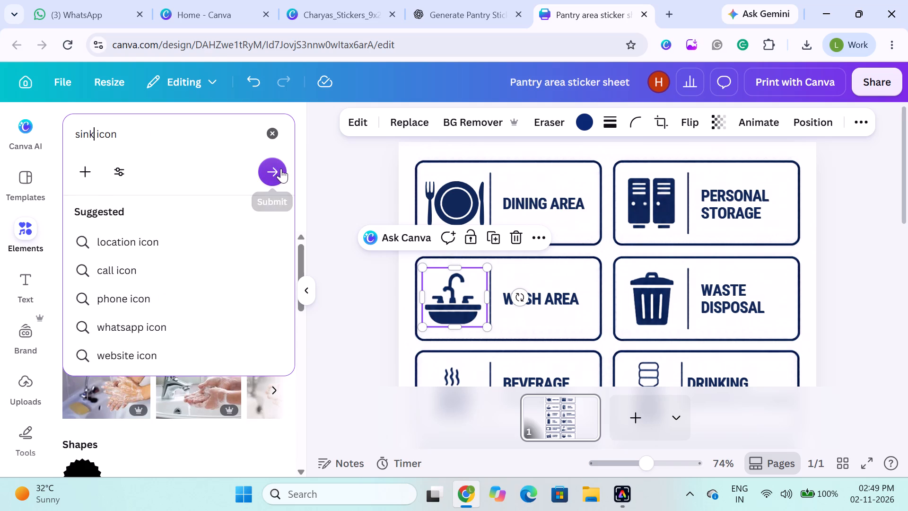
left_click(283, 170)
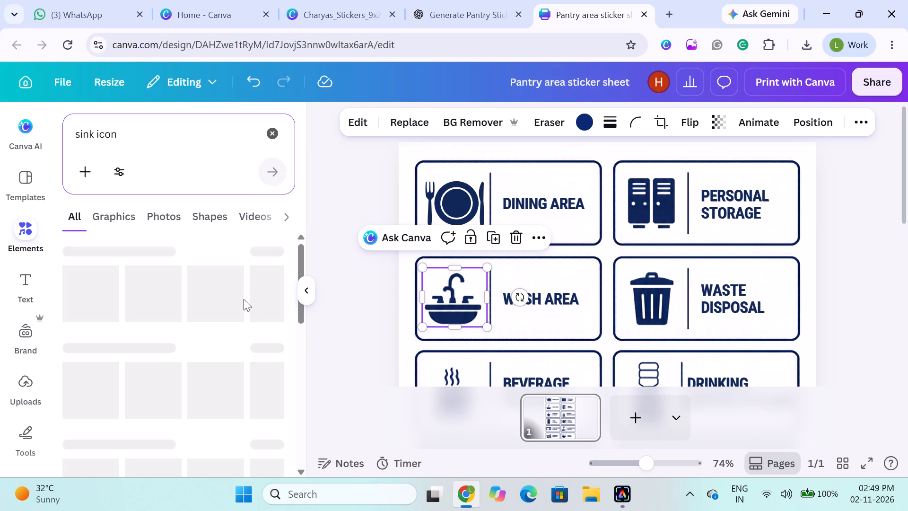
Look through the row of "sink icon" graphics for a washbasin that suits the WASH AREA sticker.
scroll(243, 299, "left", 3)
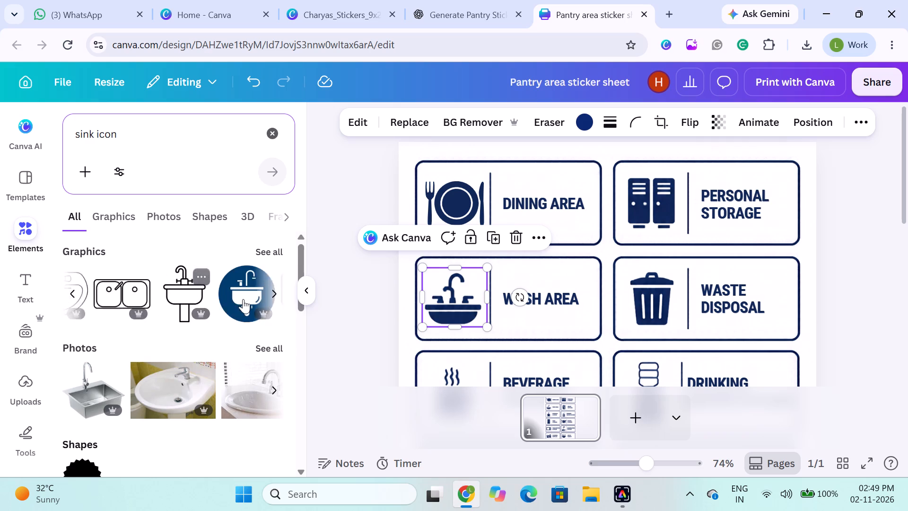
scroll(243, 299, "left", 2)
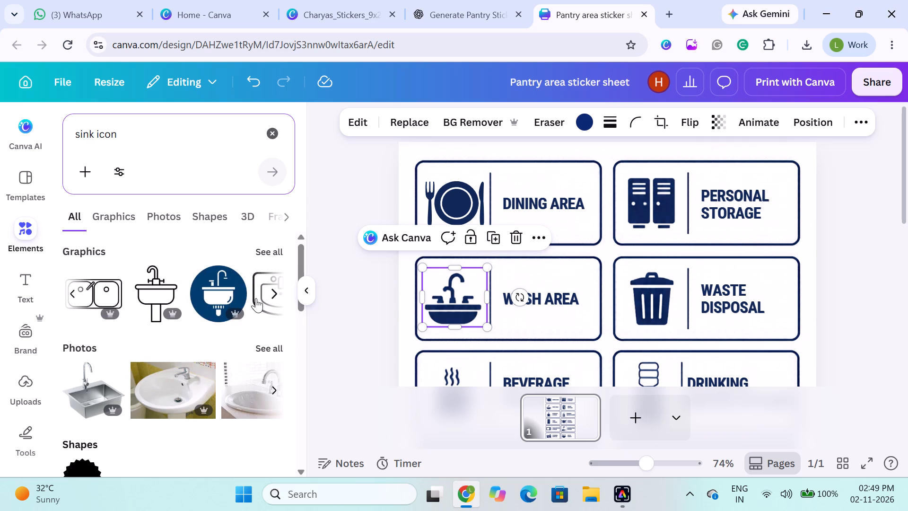
scroll(220, 285, "left", 3)
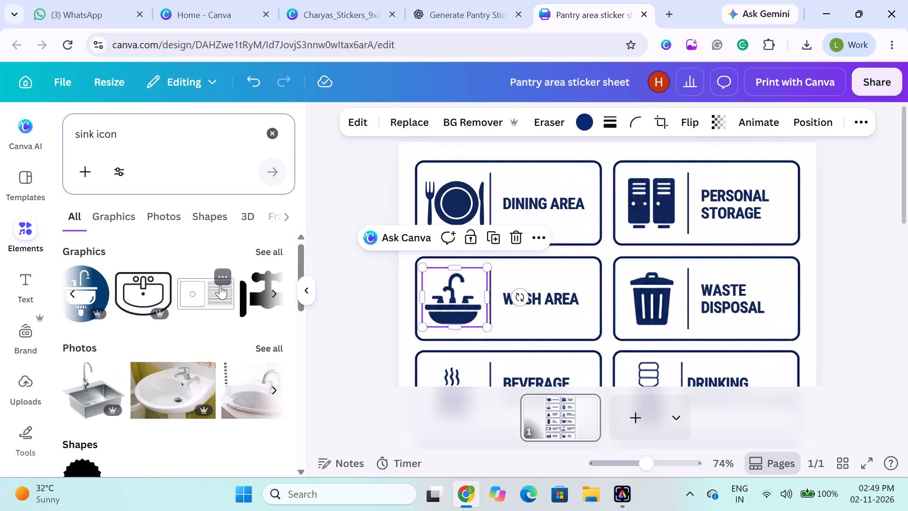
scroll(220, 285, "left", 4)
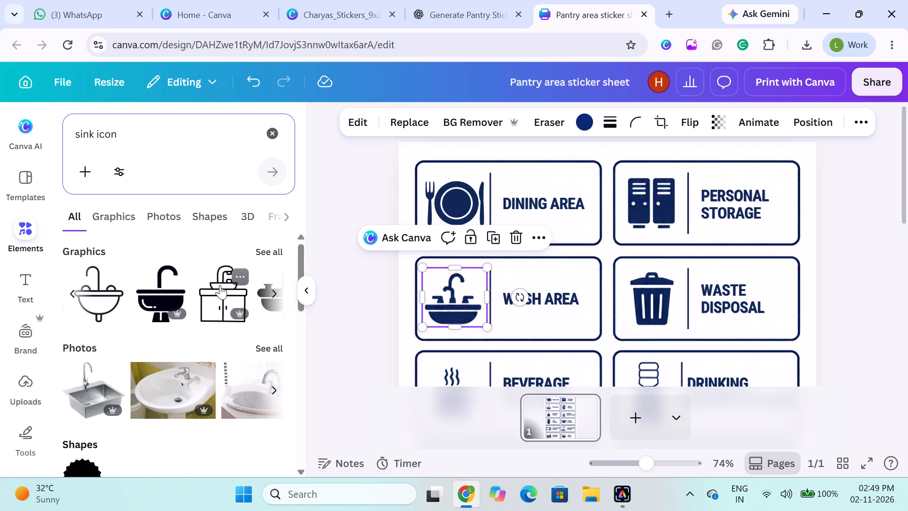
scroll(220, 285, "left", 2)
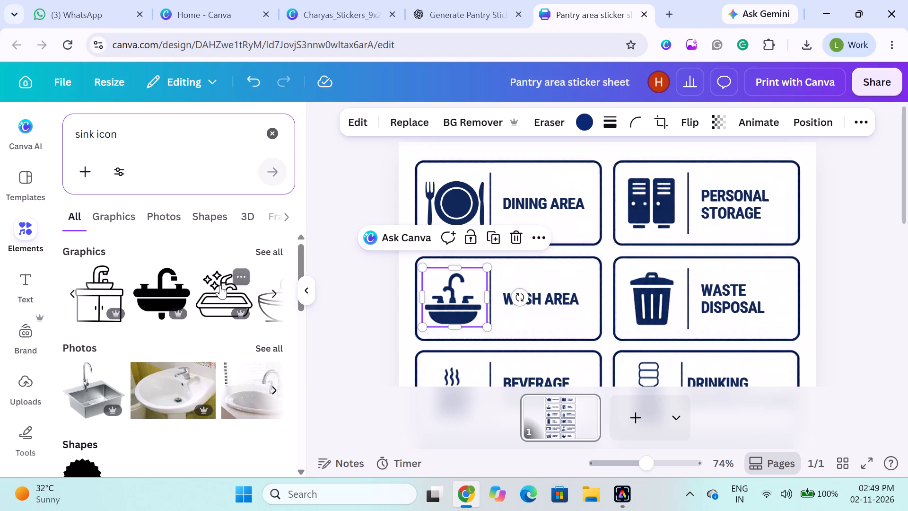
scroll(240, 312, "left", 3)
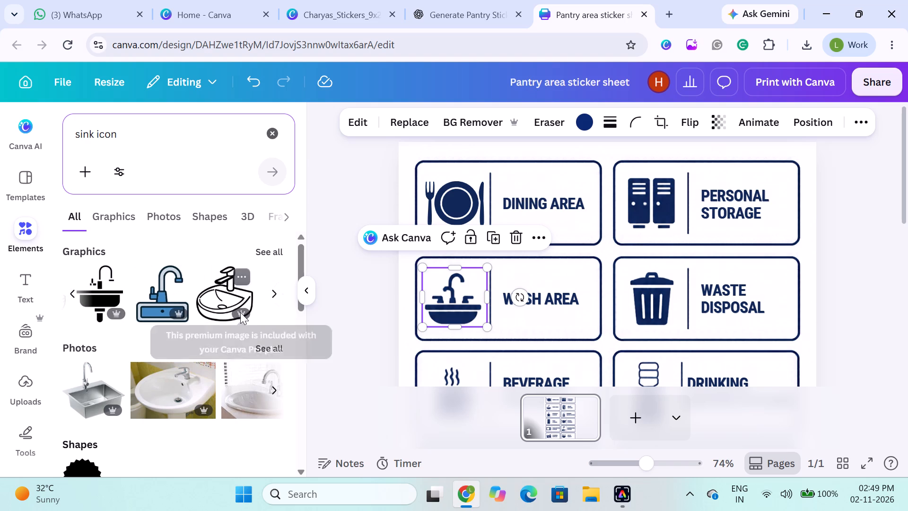
scroll(240, 312, "left", 2)
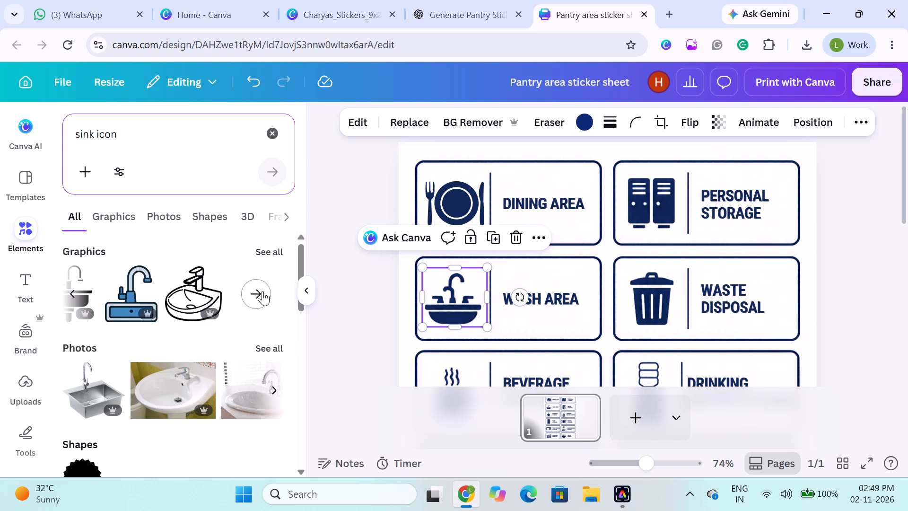
Show all graphics results for "sink icon" and examine them for a replacement for the WASH AREA washbasin.
left_click(269, 257)
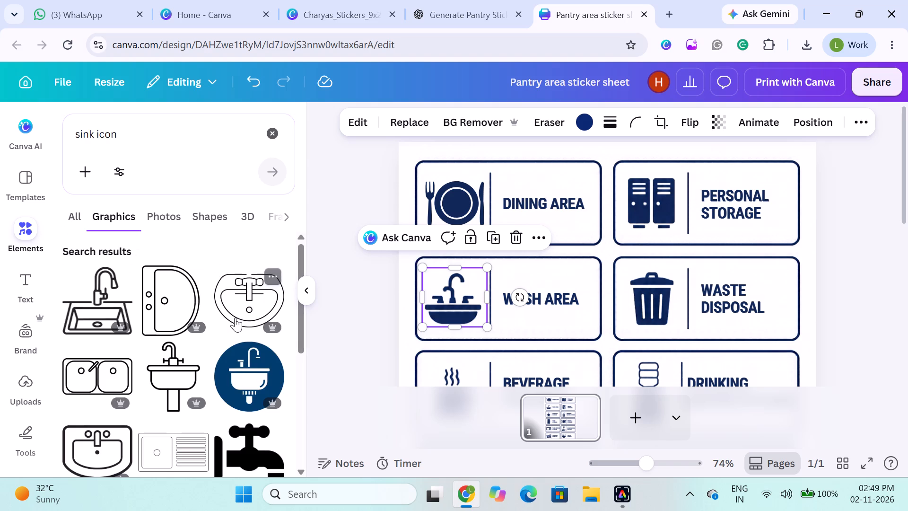
scroll(235, 317, "down", 5)
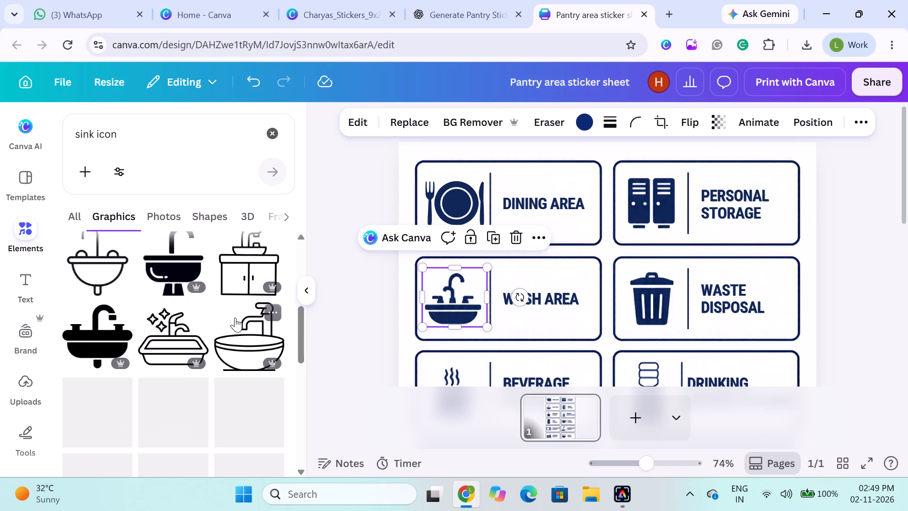
scroll(235, 317, "down", 3)
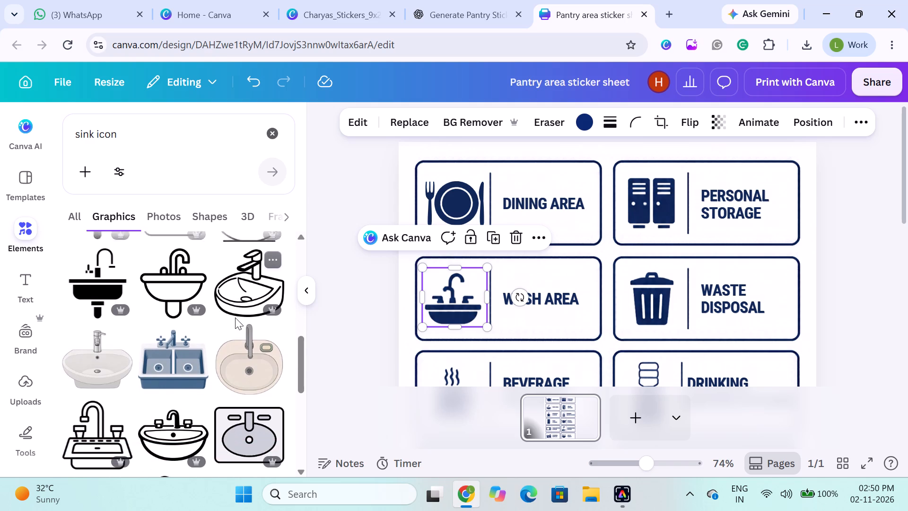
scroll(235, 317, "down", 1)
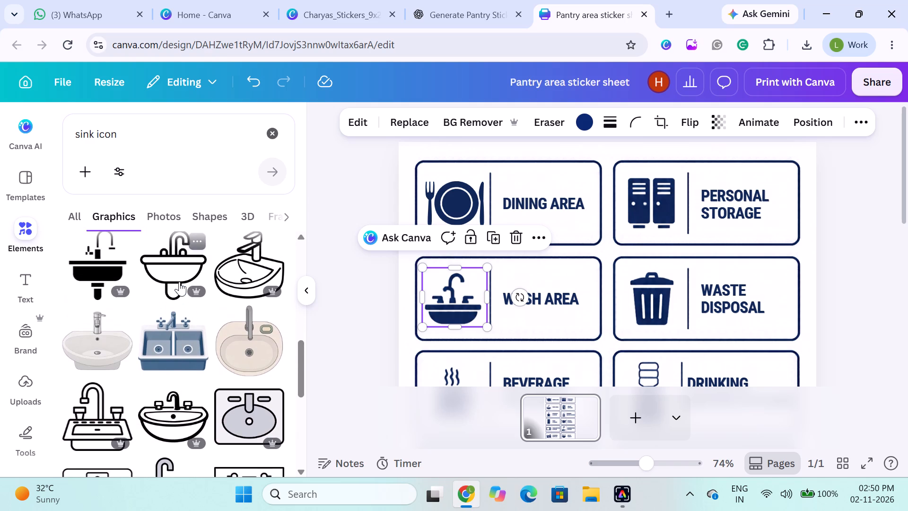
scroll(179, 282, "down", 4)
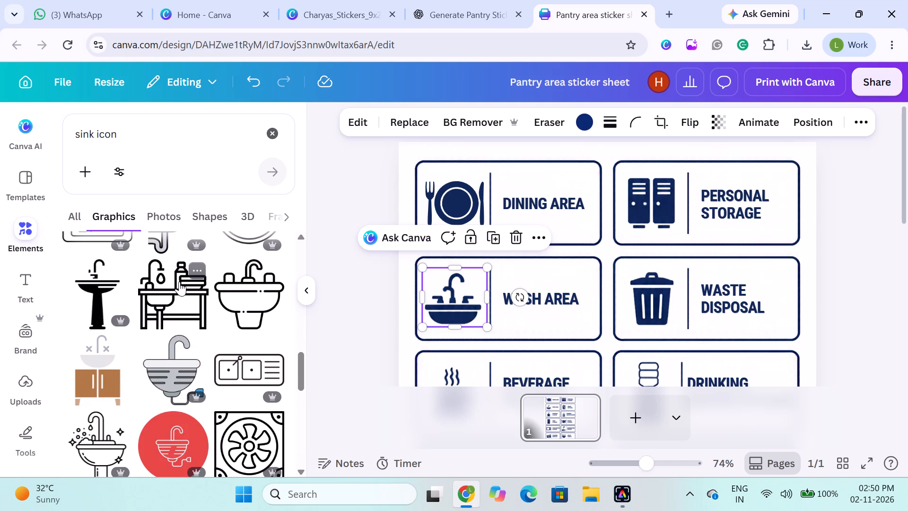
scroll(195, 335, "down", 4)
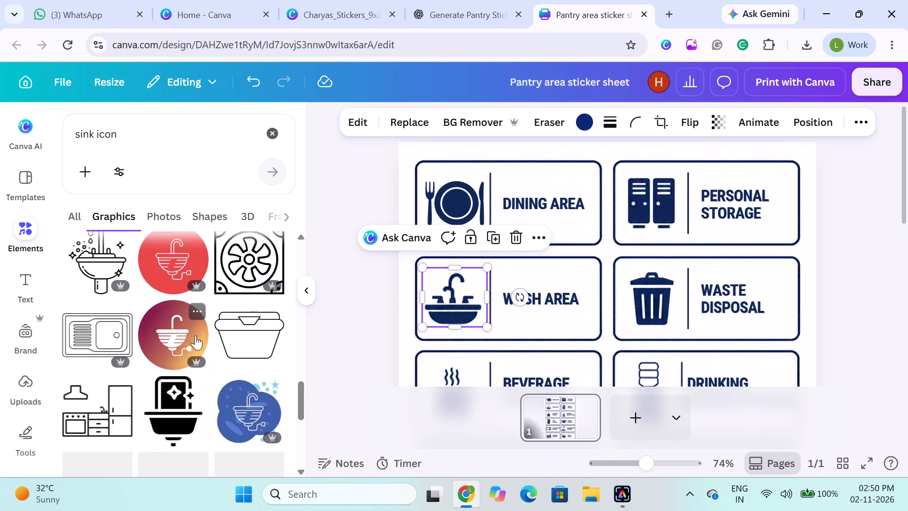
scroll(195, 335, "down", 2)
scroll(195, 335, "up", 1)
scroll(195, 335, "down", 1)
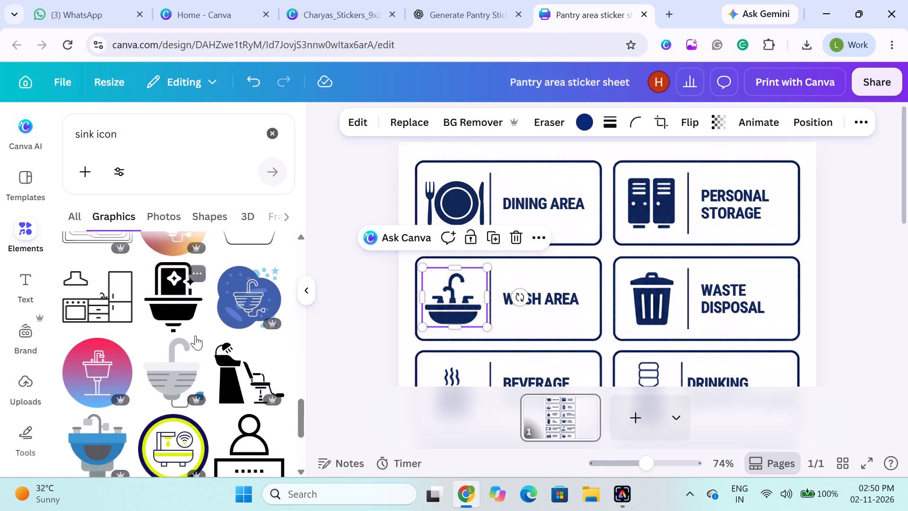
scroll(195, 335, "down", 6)
scroll(195, 335, "left", 1)
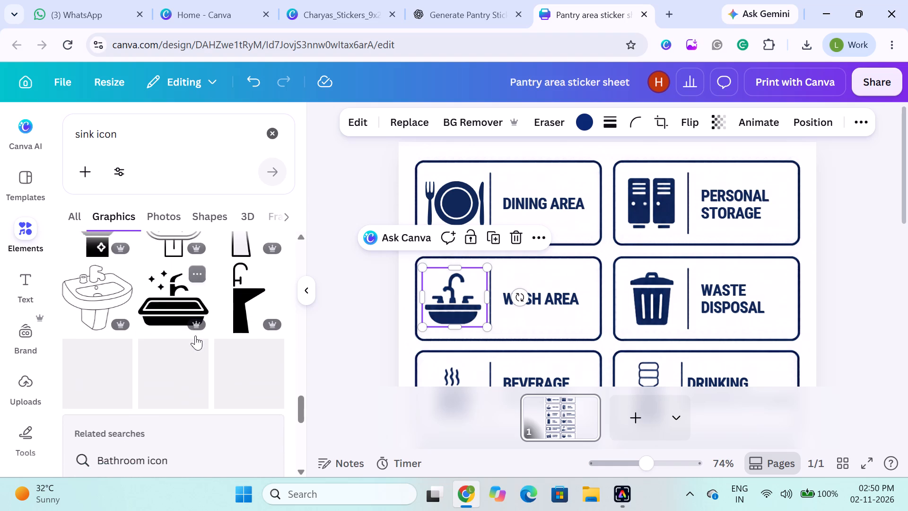
scroll(195, 335, "left", 1)
scroll(195, 335, "down", 6)
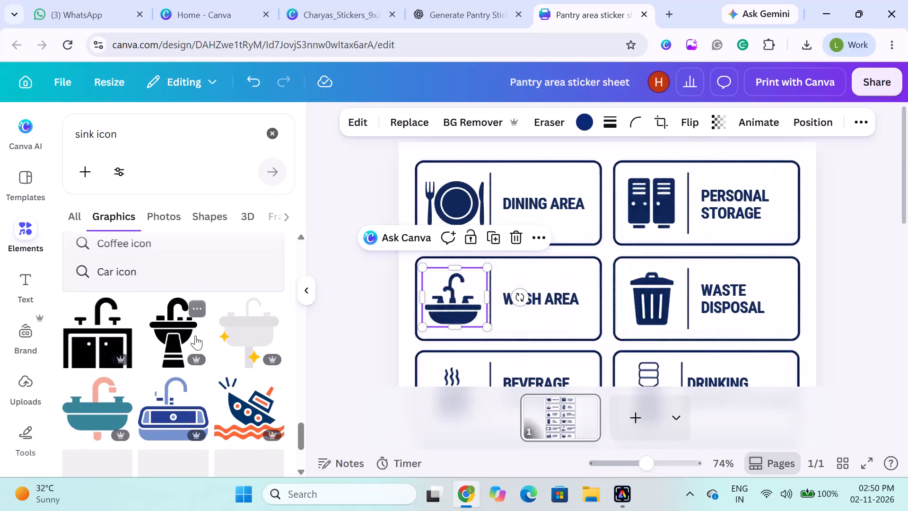
scroll(195, 335, "down", 2)
scroll(195, 335, "up", 1)
scroll(195, 335, "down", 3)
scroll(195, 335, "up", 1)
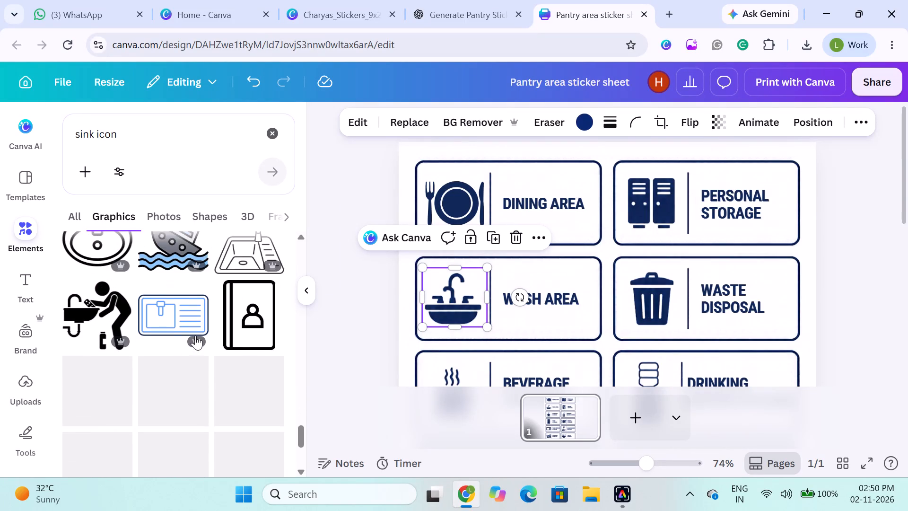
scroll(195, 335, "up", 7)
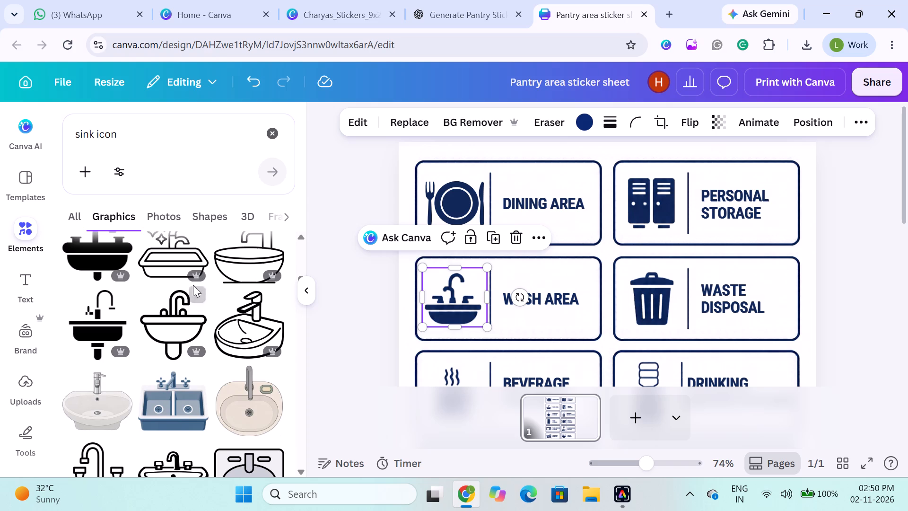
scroll(193, 285, "up", 2)
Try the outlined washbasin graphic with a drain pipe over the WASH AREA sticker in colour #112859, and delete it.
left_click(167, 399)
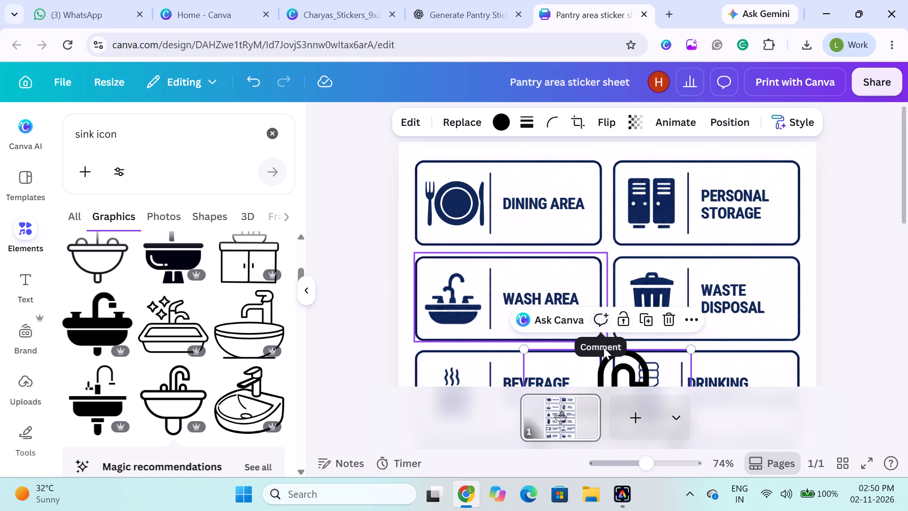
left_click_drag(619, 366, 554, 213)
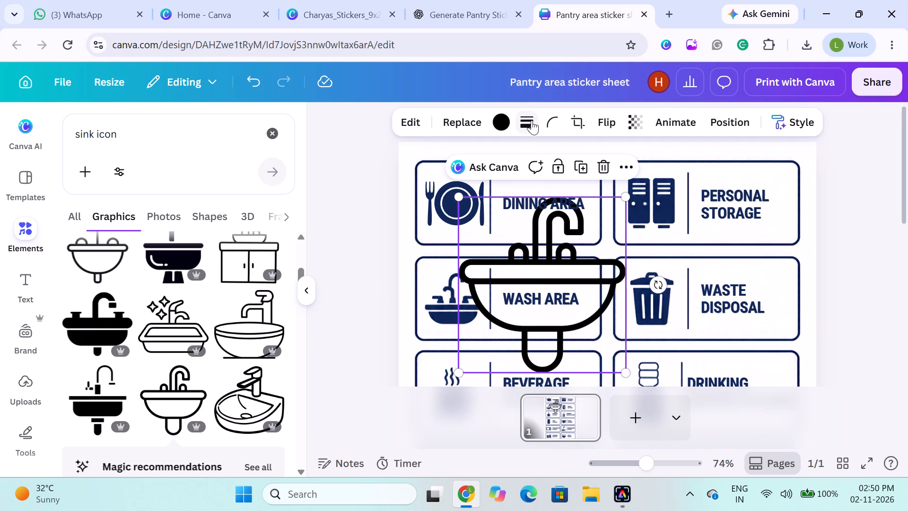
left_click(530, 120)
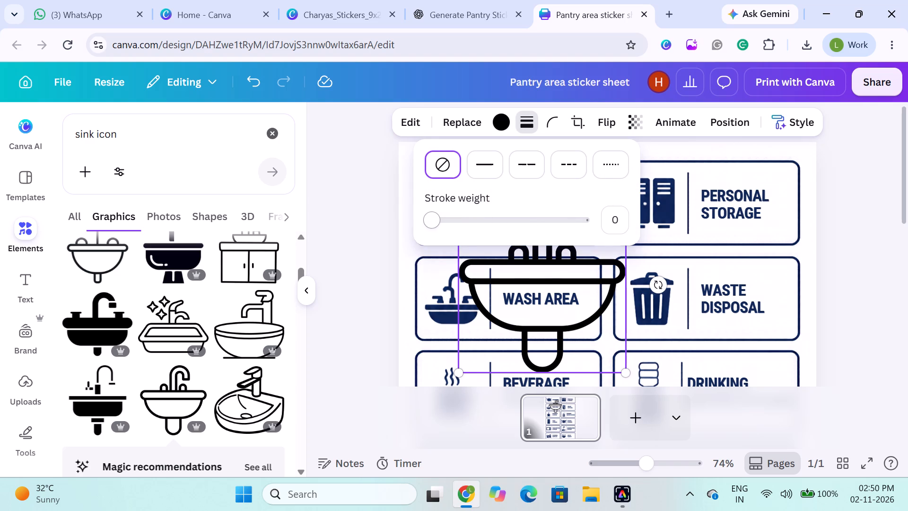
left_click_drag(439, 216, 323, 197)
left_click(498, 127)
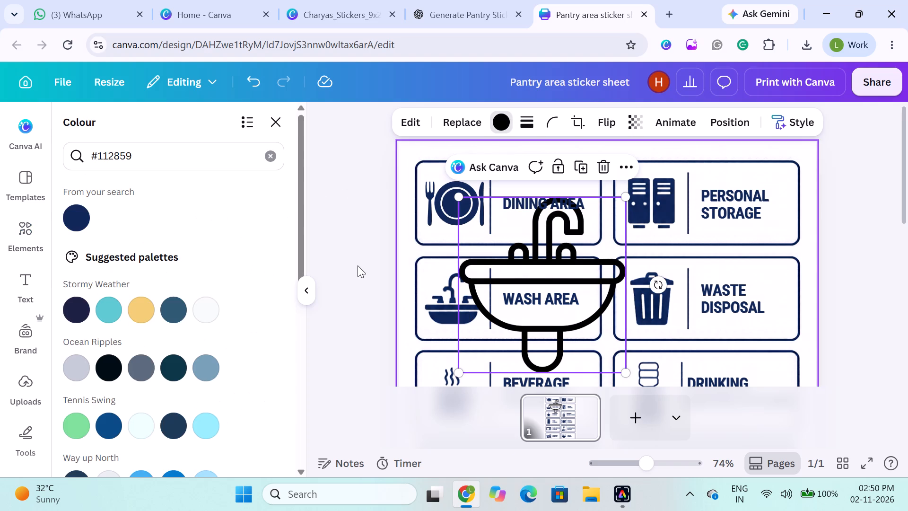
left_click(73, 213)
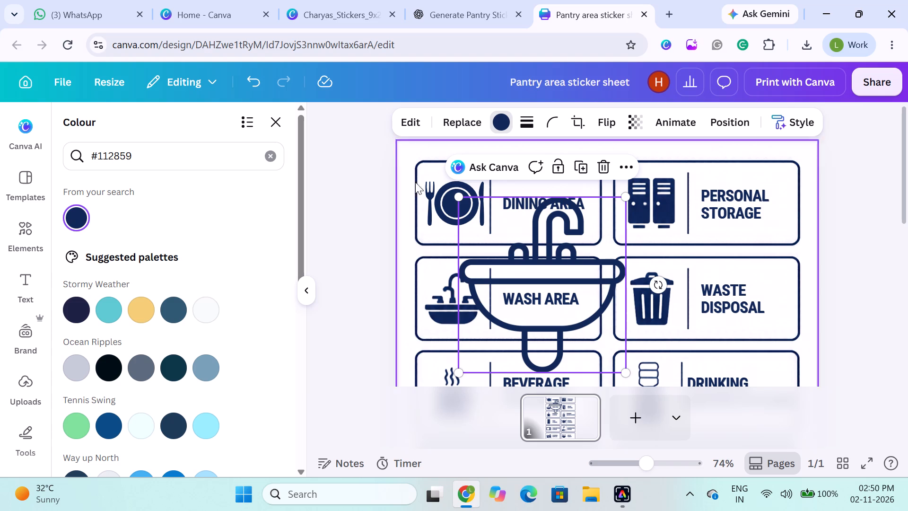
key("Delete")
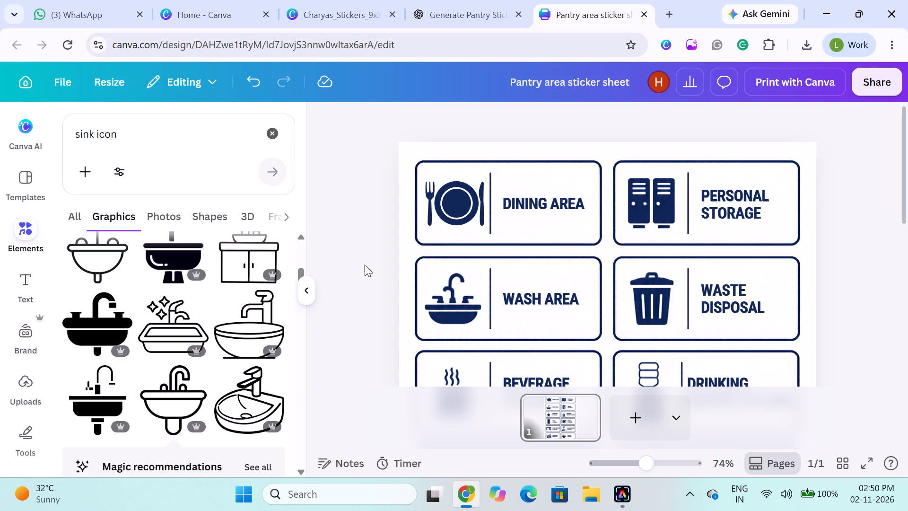
Add the solid black pedestal washbasin graphic with a curved tap and recolour it #112859.
left_click(179, 256)
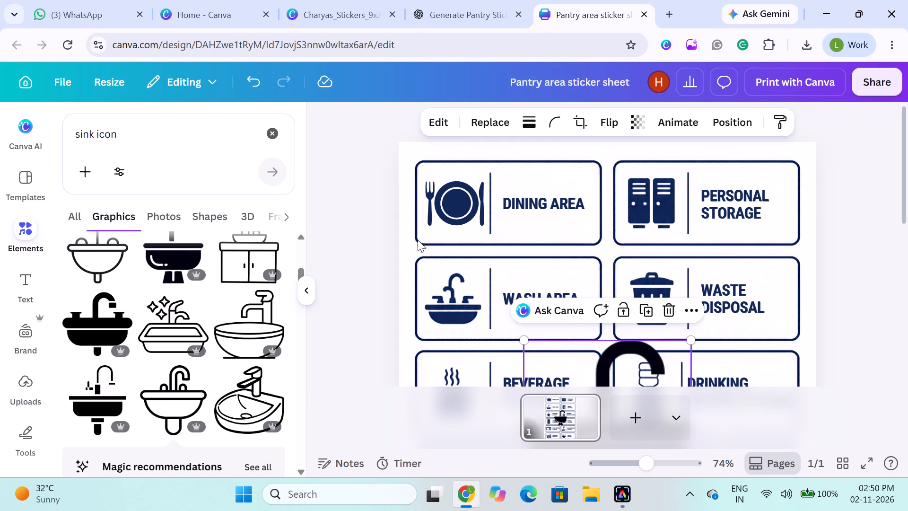
left_click(500, 121)
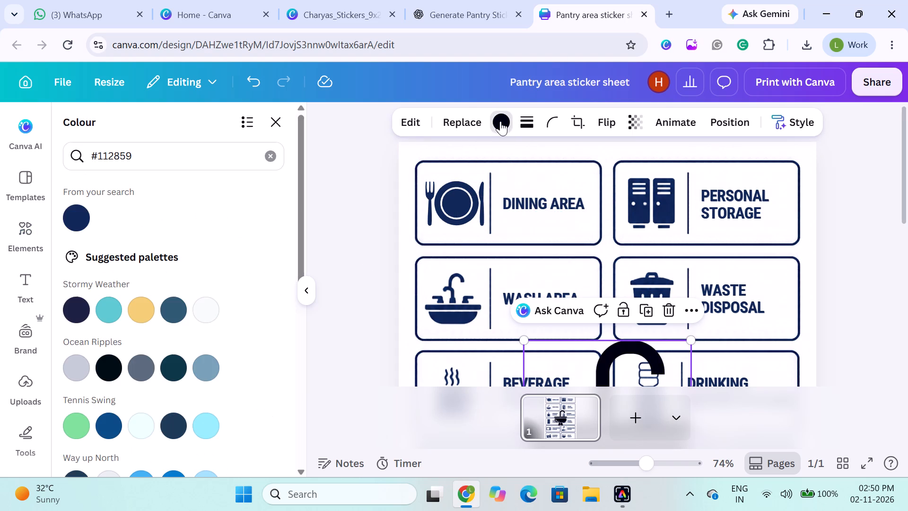
left_click(82, 217)
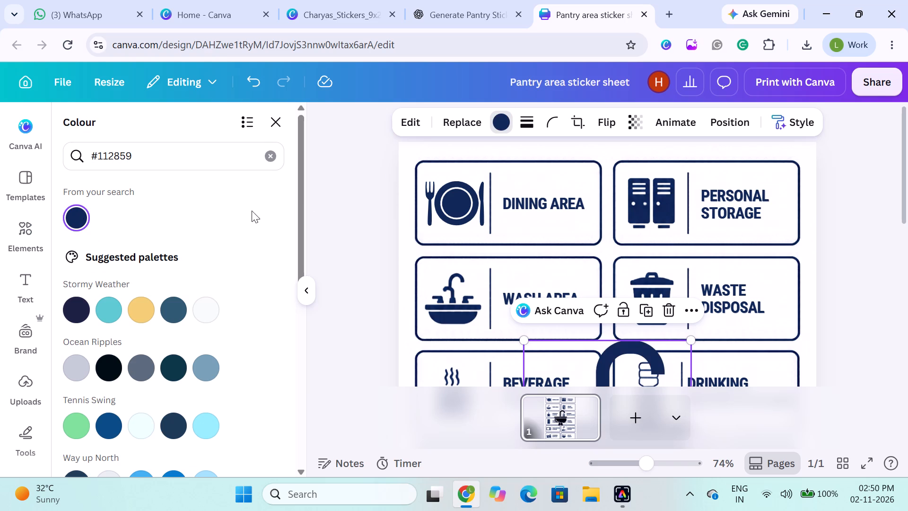
Move the dark blue washbasin graphic up to the WASH AREA sticker and scale it down.
scroll(328, 220, "down", 3)
left_click_drag(624, 236, 544, 150)
scroll(544, 150, "up", 2)
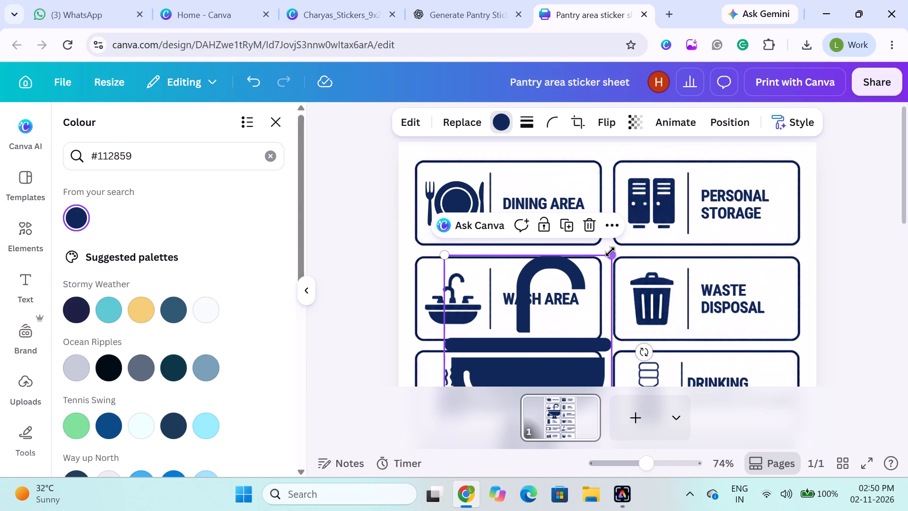
left_click_drag(610, 252, 506, 314)
left_click_drag(496, 352, 516, 240)
Delete the original sink icon from the WASH AREA sticker.
left_click(440, 283)
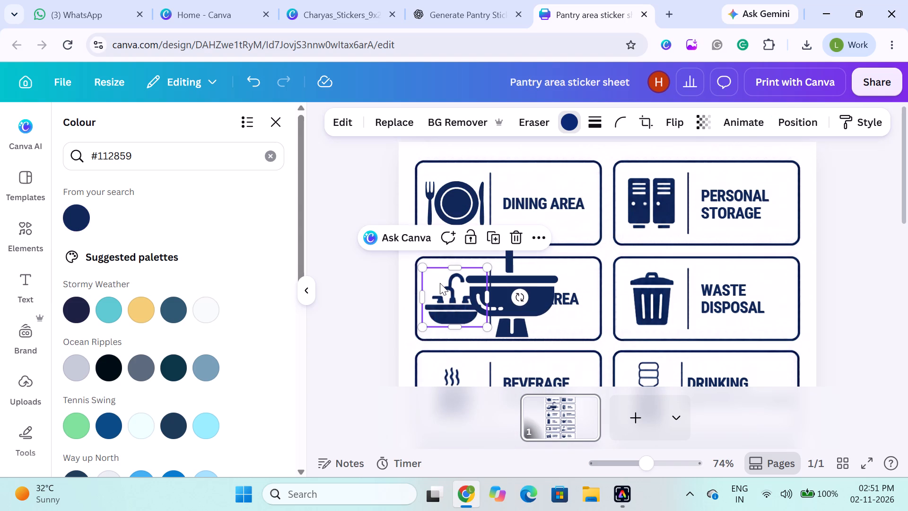
key("BackSpace")
Shrink the new washbasin to icon size and position it in the WASH AREA sticker's icon space beside the divider line.
left_click(480, 287)
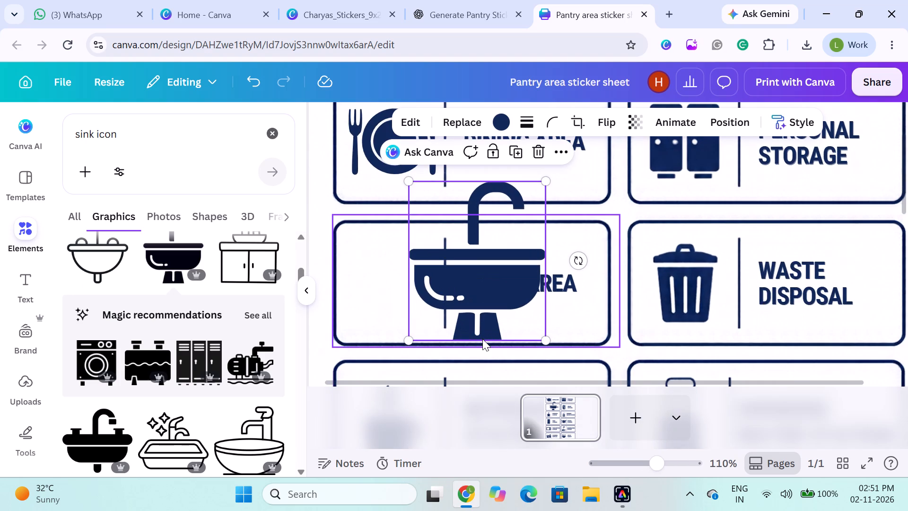
left_click(482, 339)
left_click(480, 223)
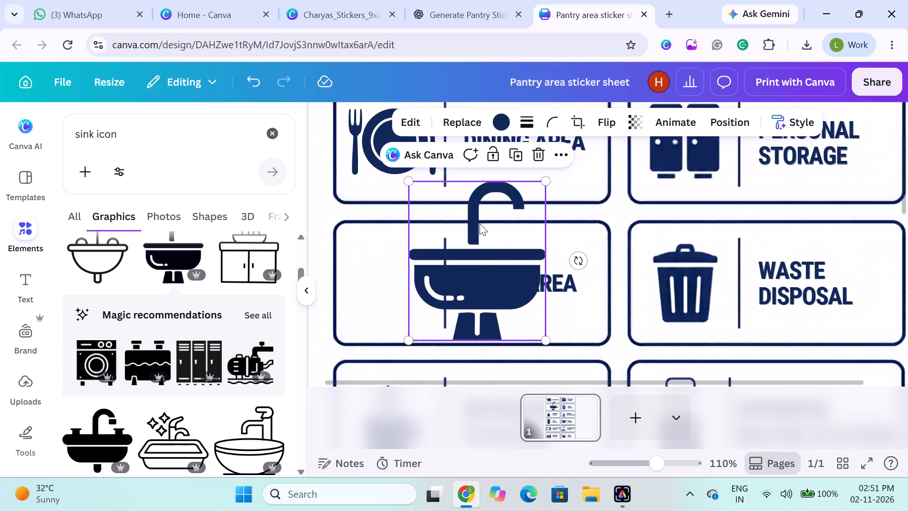
left_click_drag(547, 182, 489, 247)
left_click_drag(449, 280, 387, 261)
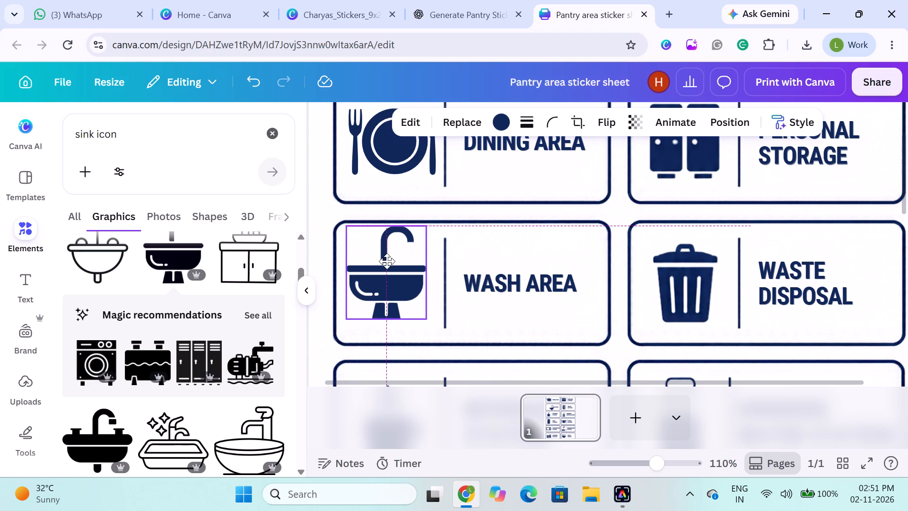
left_click_drag(387, 261, 388, 267)
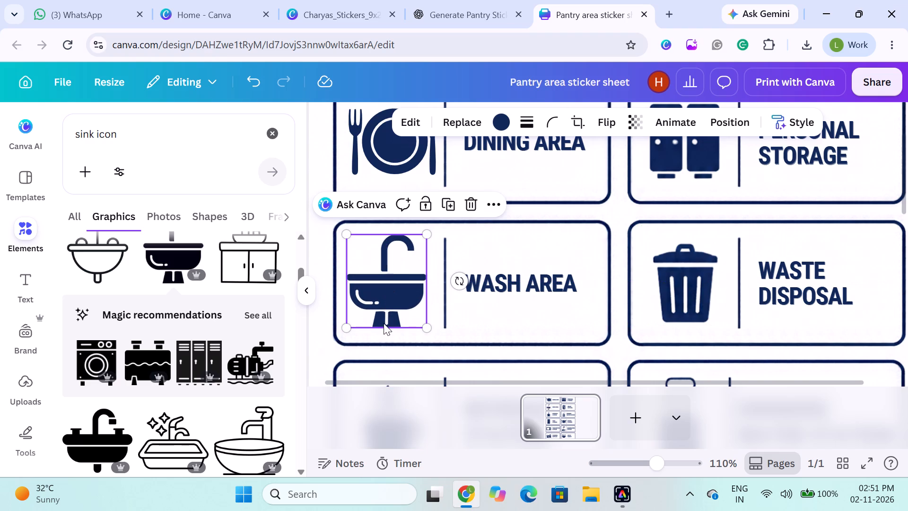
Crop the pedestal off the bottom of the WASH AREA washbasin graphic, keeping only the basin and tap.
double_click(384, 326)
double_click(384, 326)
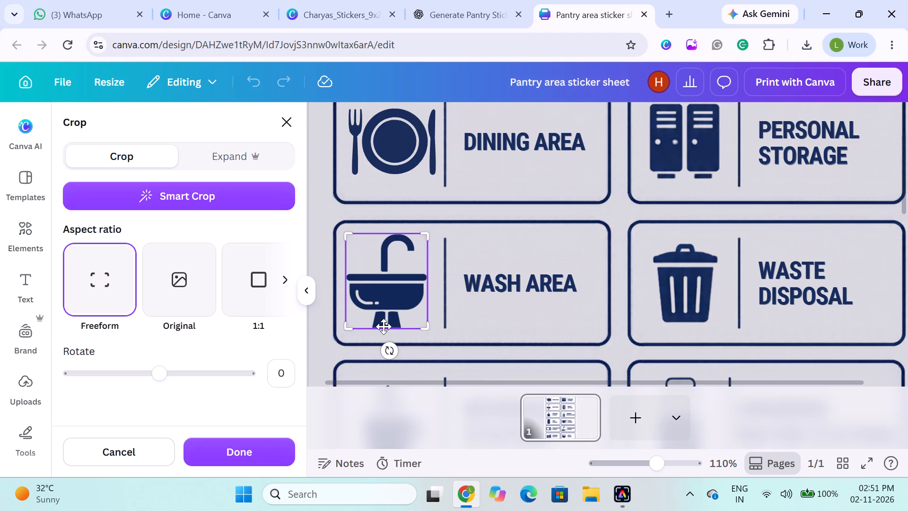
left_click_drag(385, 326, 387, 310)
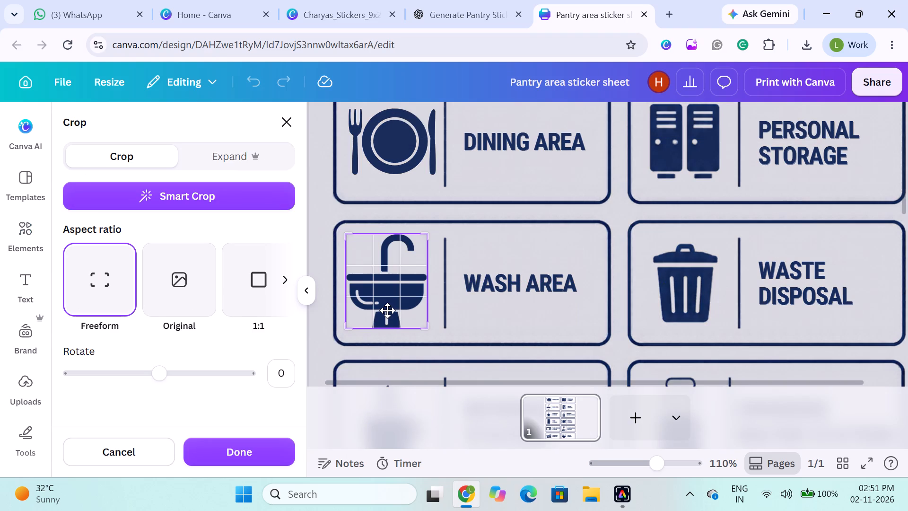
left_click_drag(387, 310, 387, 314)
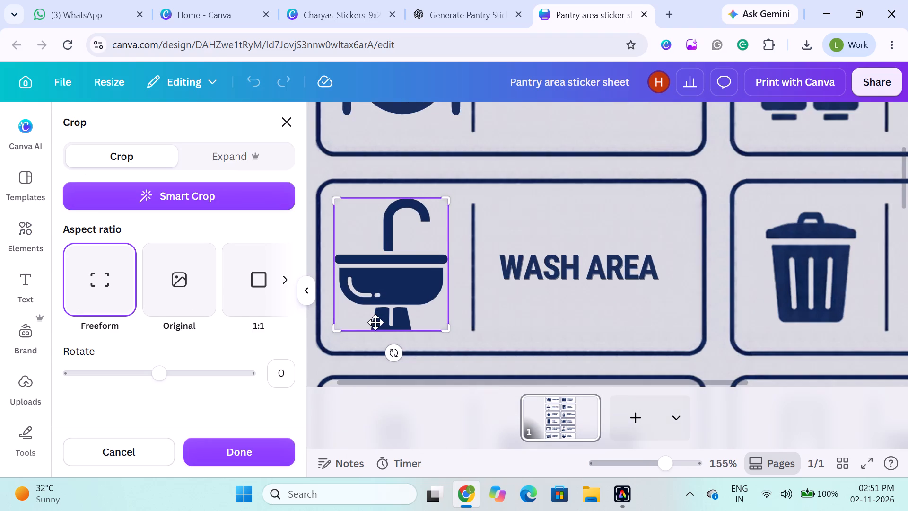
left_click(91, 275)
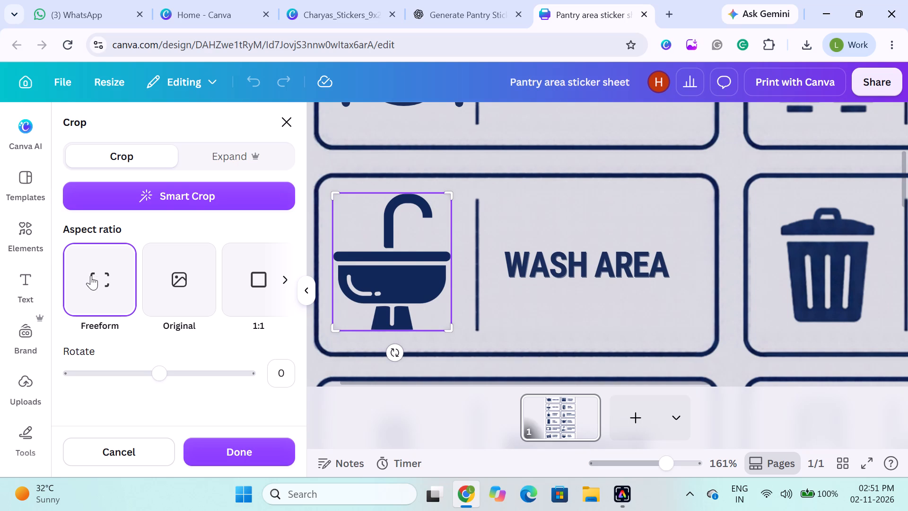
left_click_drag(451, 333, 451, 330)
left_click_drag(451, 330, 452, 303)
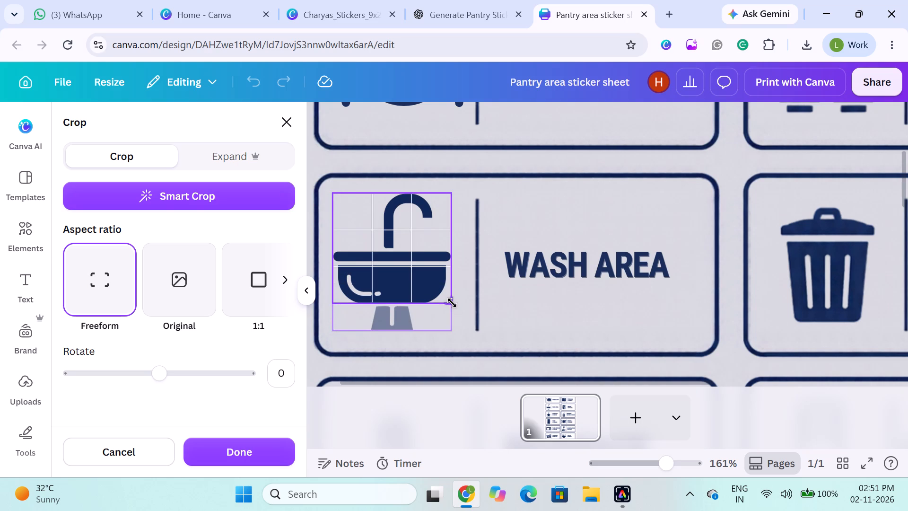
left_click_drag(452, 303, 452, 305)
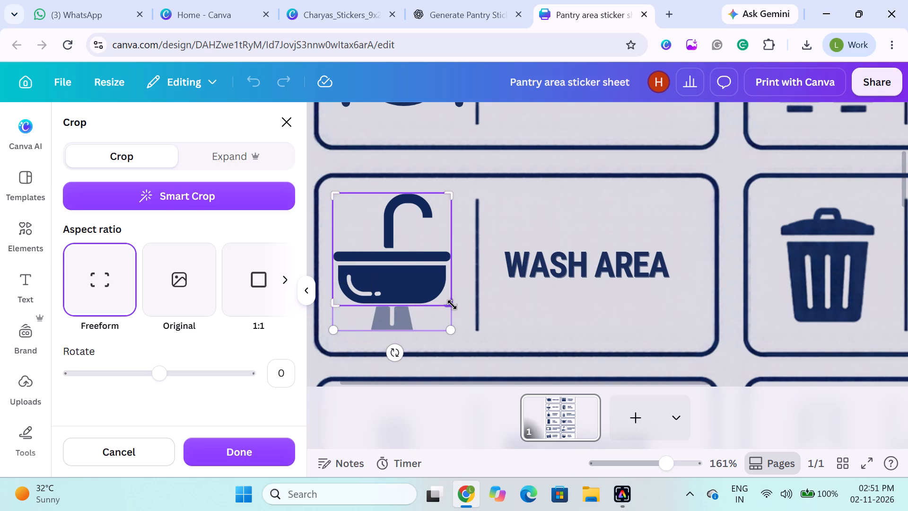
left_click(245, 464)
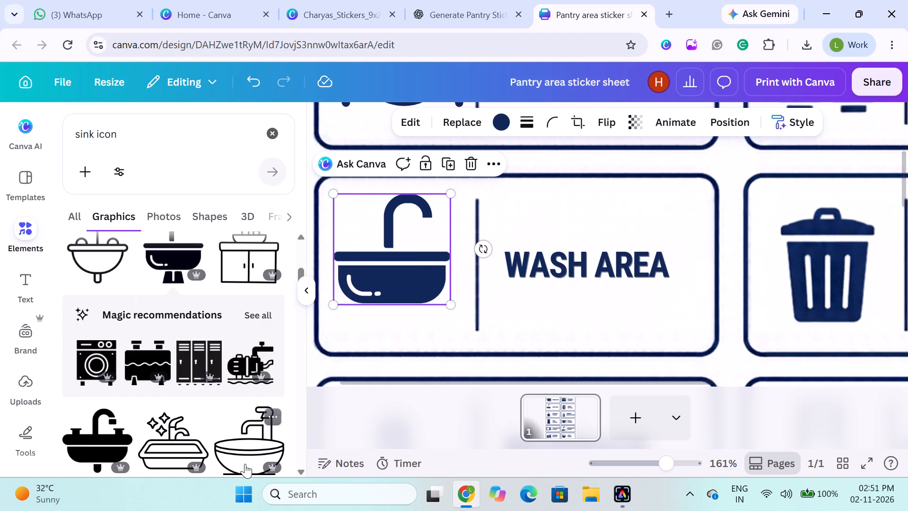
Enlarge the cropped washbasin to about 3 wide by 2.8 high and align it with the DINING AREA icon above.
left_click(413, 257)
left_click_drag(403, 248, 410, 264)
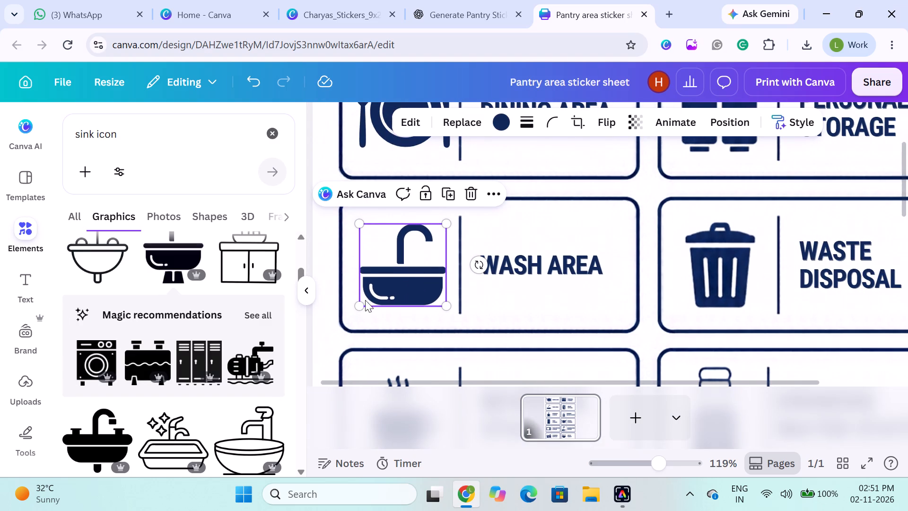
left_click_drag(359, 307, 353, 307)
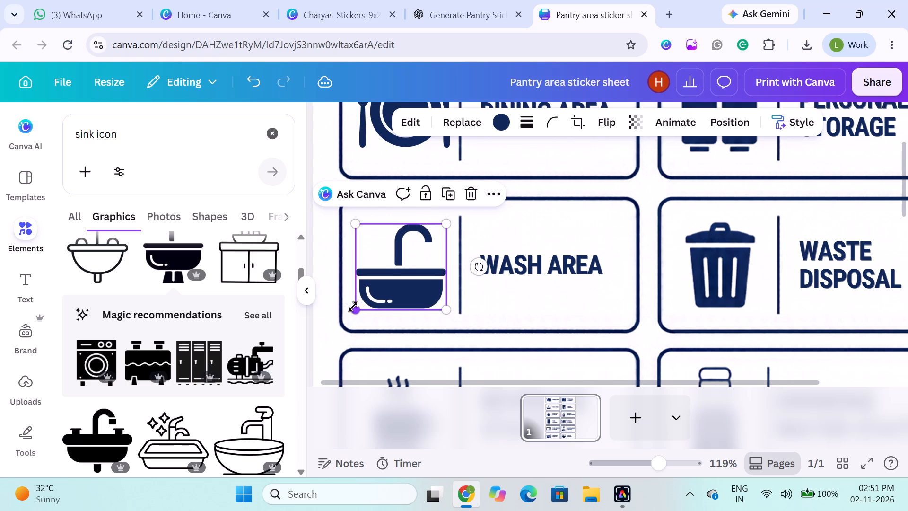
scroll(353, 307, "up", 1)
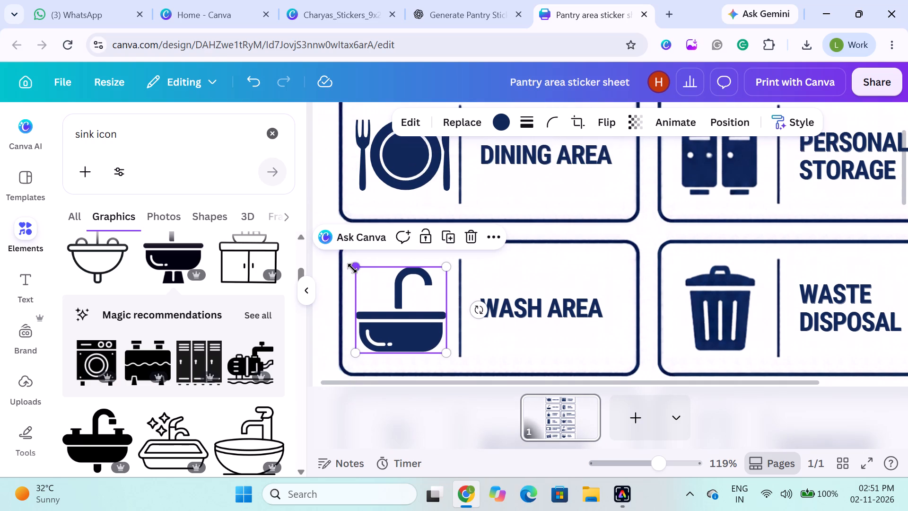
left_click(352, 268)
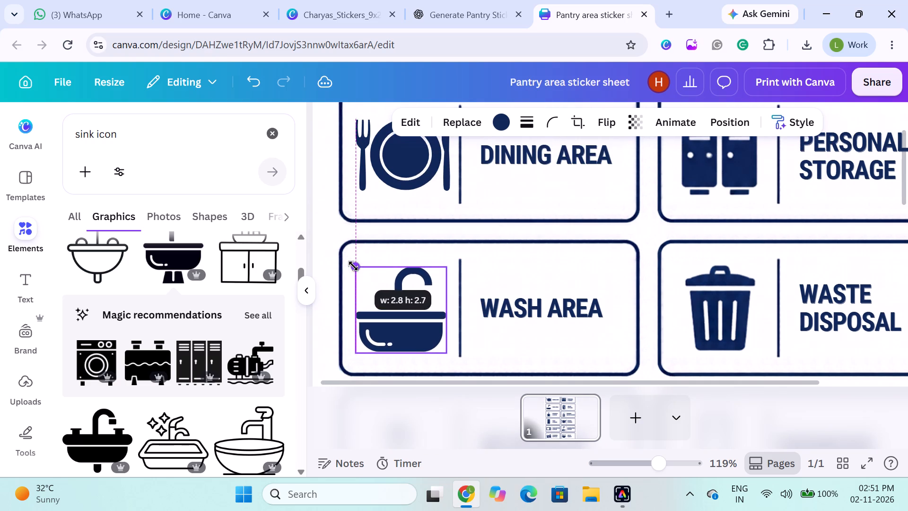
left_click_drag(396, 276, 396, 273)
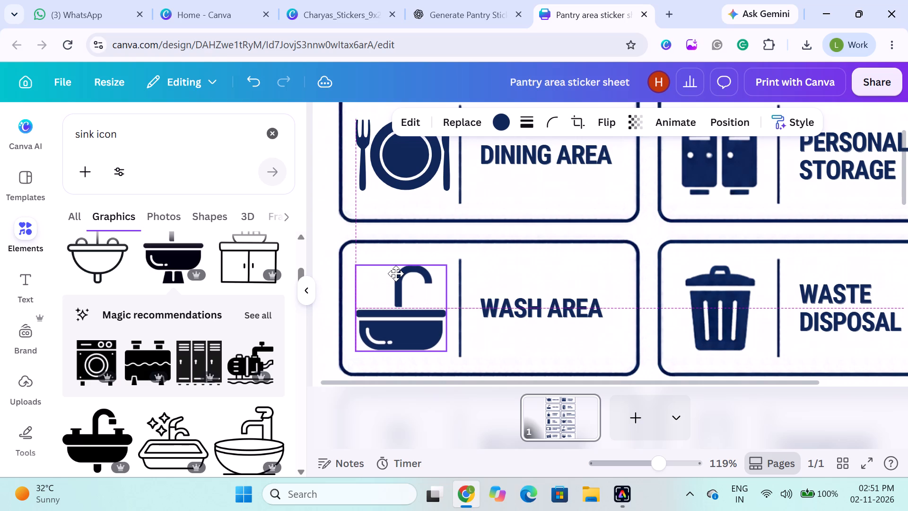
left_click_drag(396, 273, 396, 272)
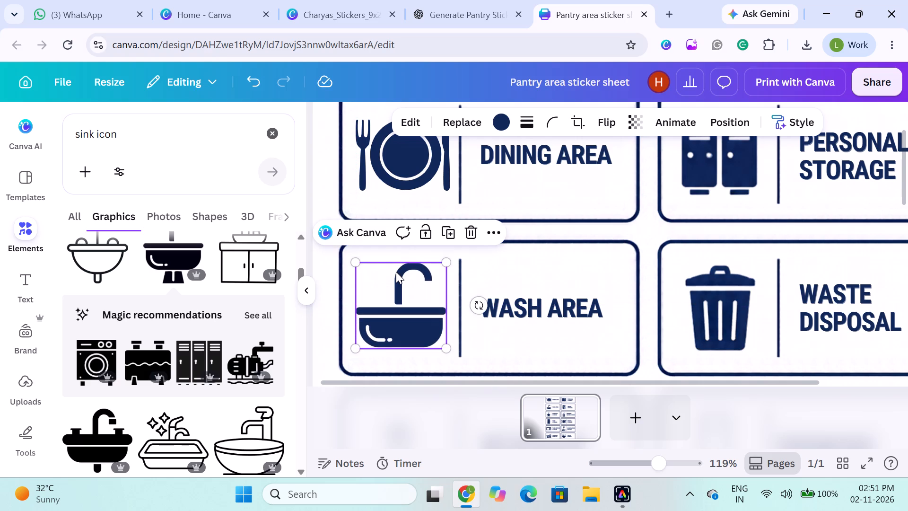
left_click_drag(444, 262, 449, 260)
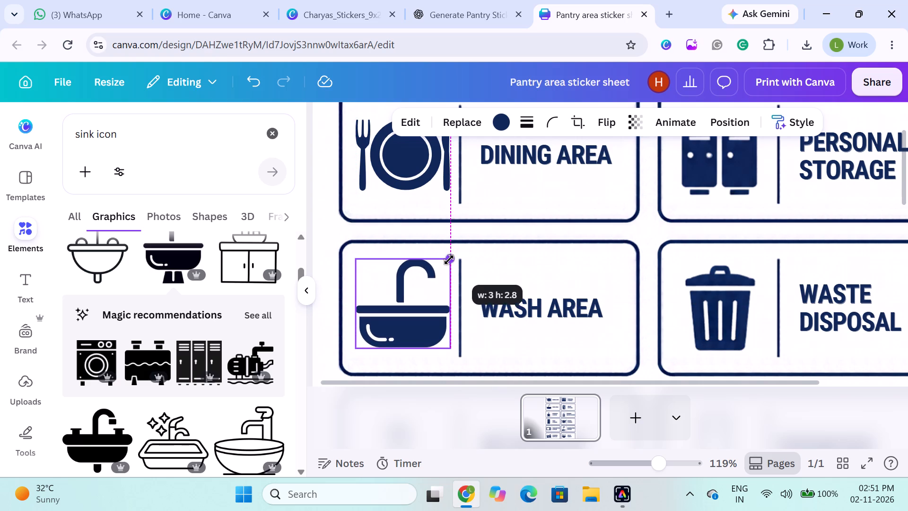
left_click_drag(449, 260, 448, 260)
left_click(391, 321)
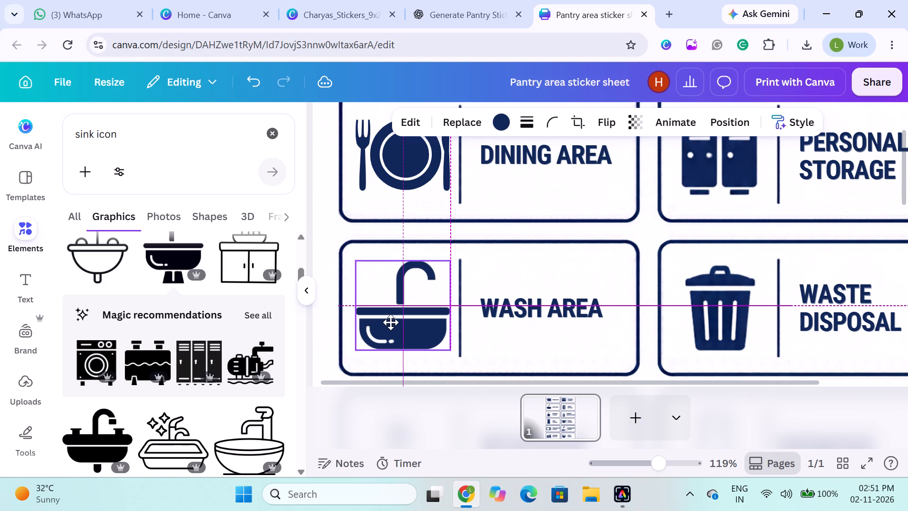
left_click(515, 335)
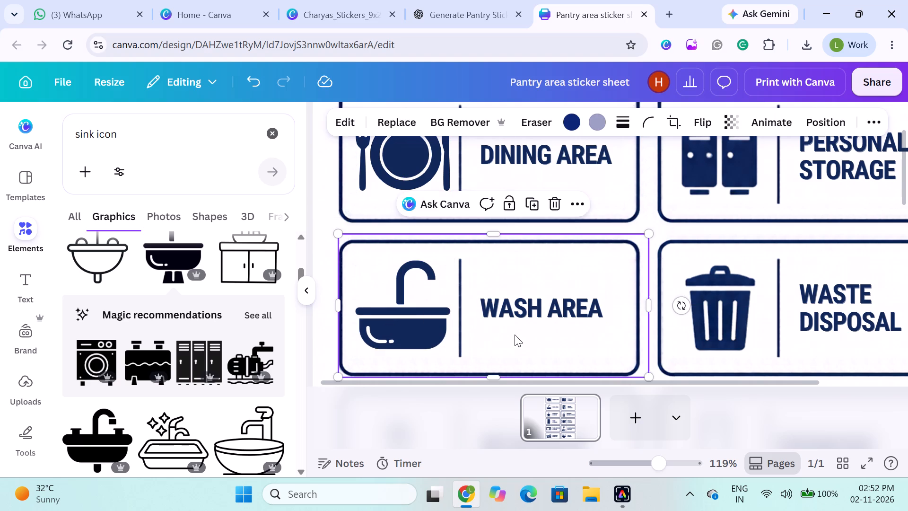
Browse the "sink icon" graphics results for a closer match to the original WASH AREA sink icon.
scroll(515, 335, "down", 1)
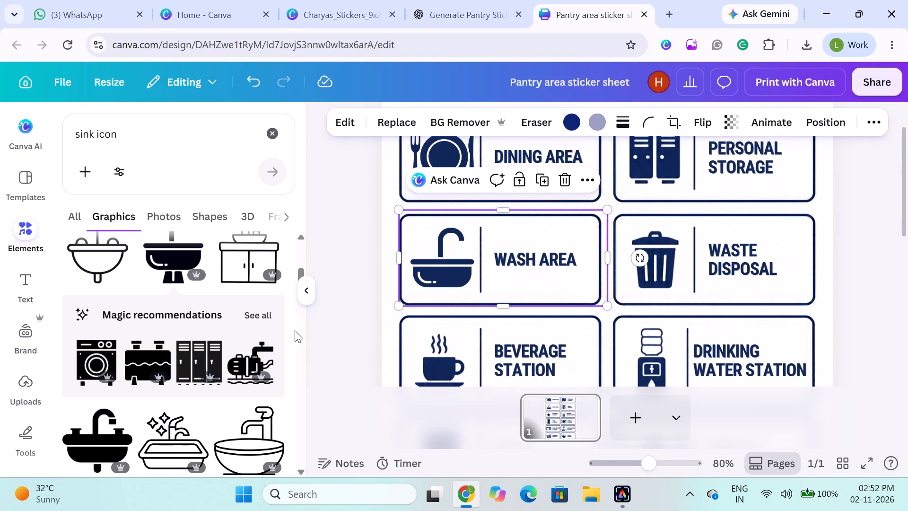
scroll(184, 268, "up", 4)
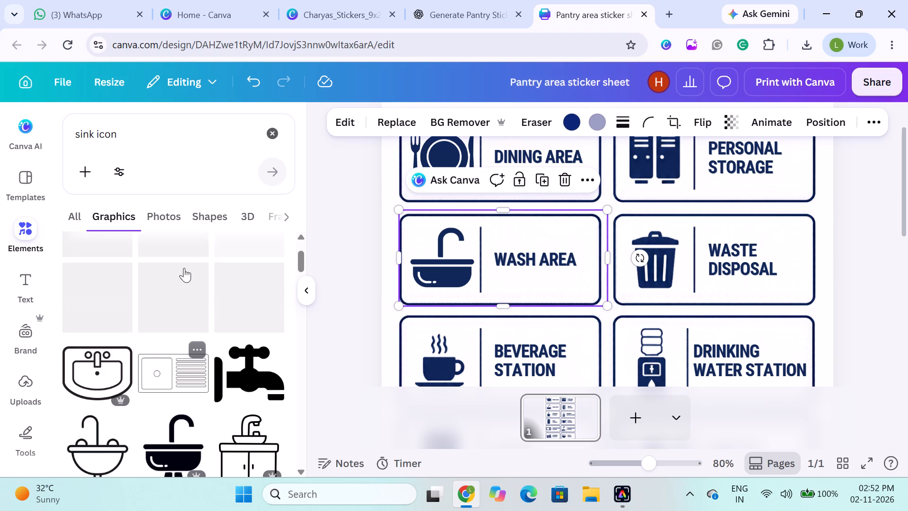
scroll(184, 268, "up", 1)
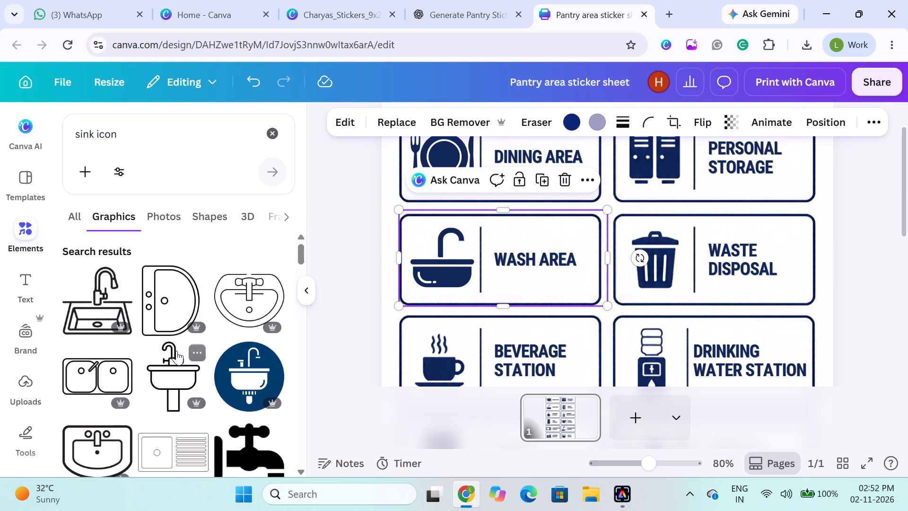
scroll(174, 373, "down", 5)
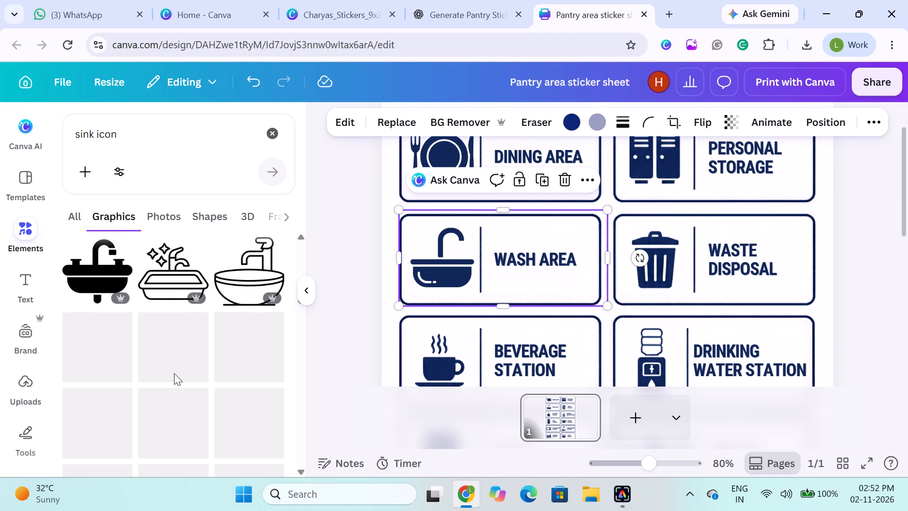
scroll(145, 359, "down", 1)
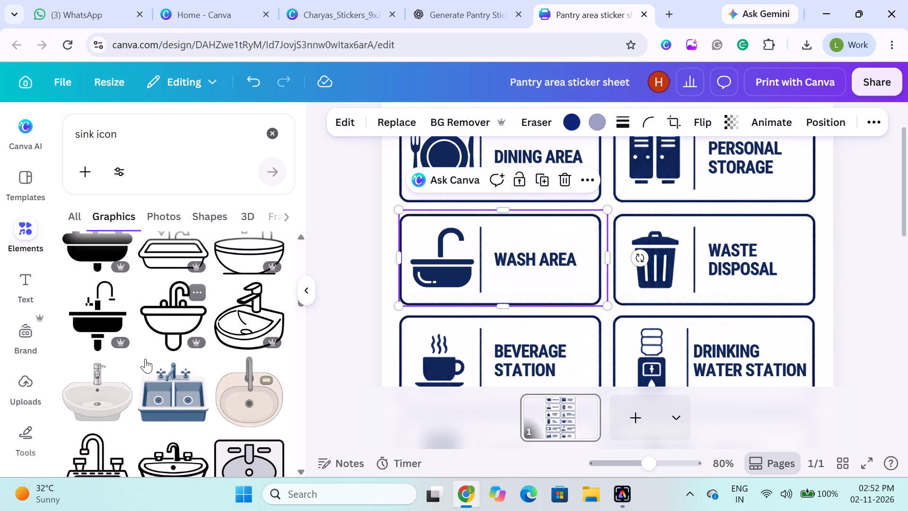
scroll(145, 359, "down", 3)
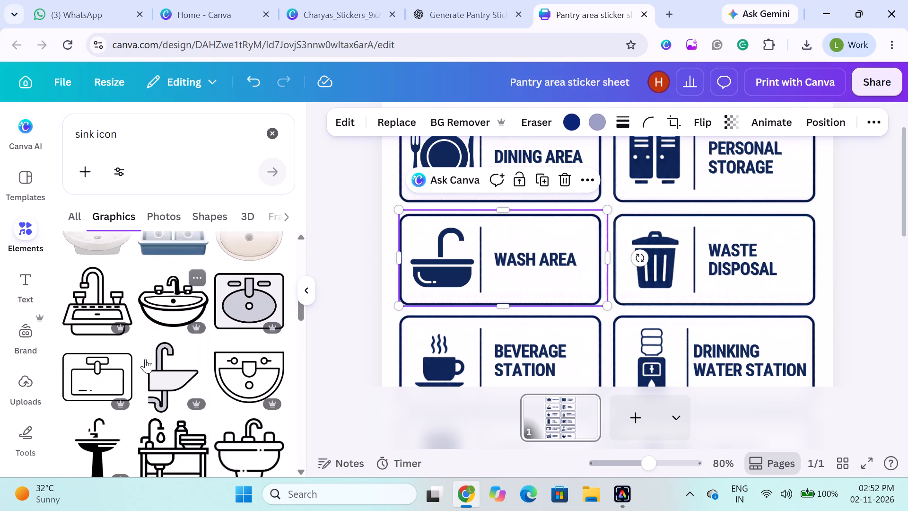
scroll(145, 359, "down", 5)
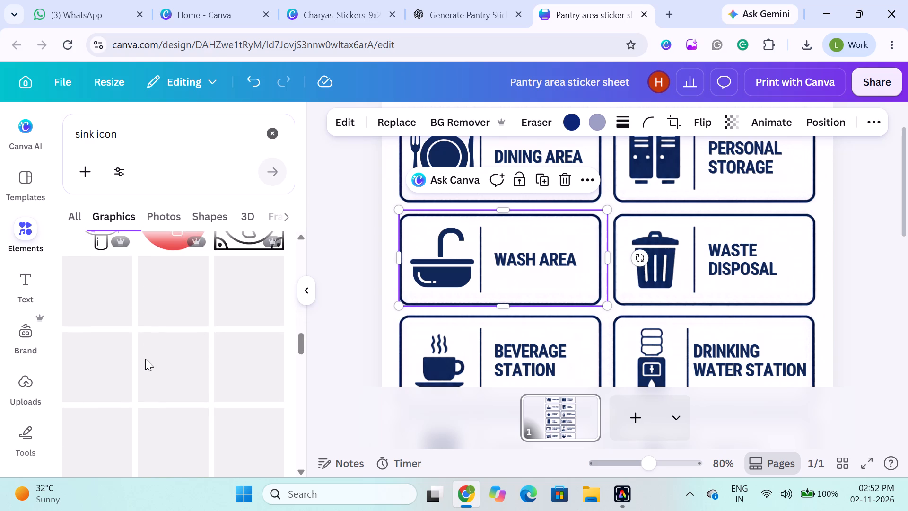
scroll(145, 359, "up", 1)
scroll(145, 359, "down", 3)
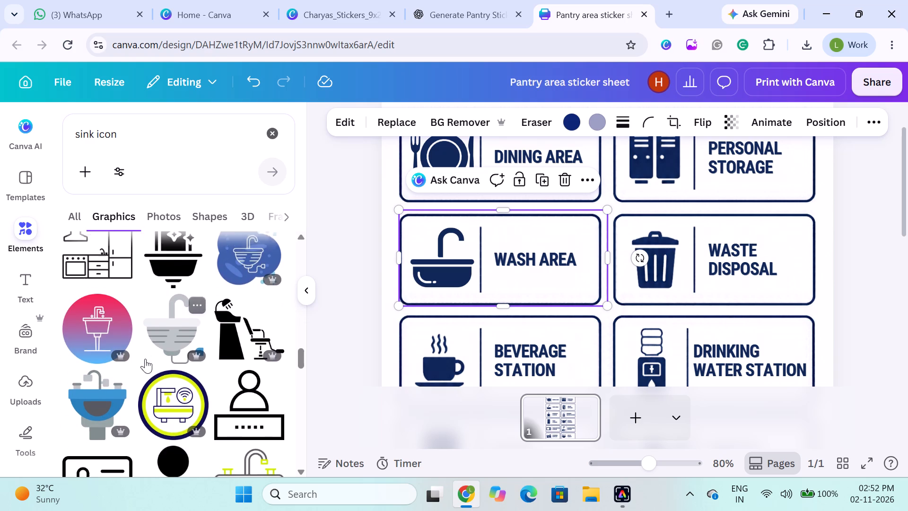
scroll(145, 359, "down", 6)
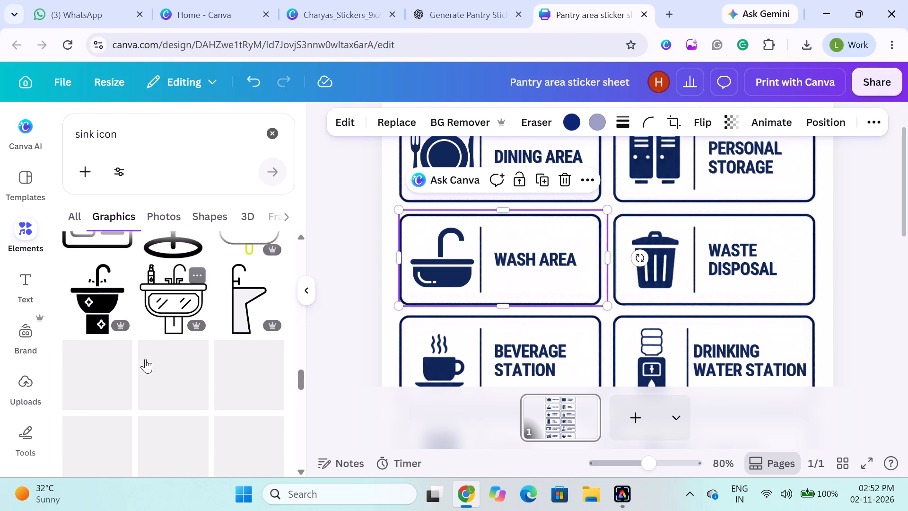
scroll(145, 359, "down", 1)
scroll(126, 424, "down", 1)
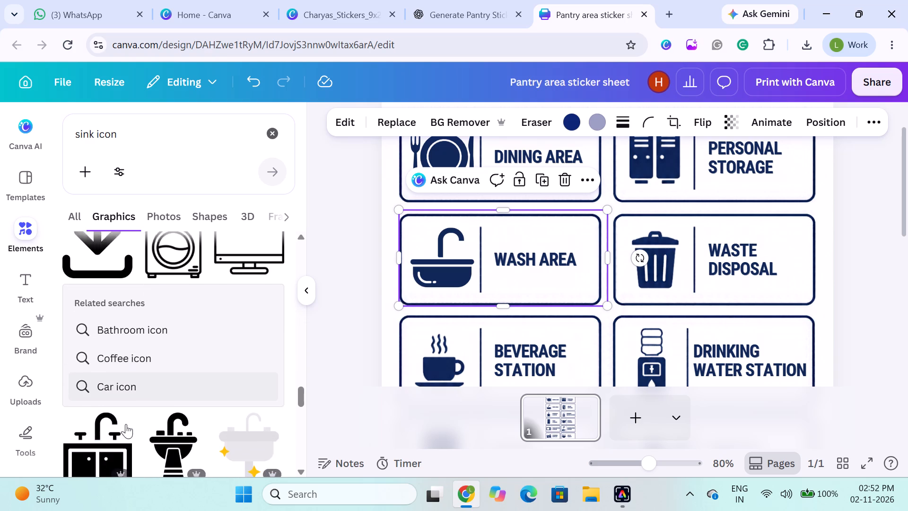
scroll(126, 424, "down", 3)
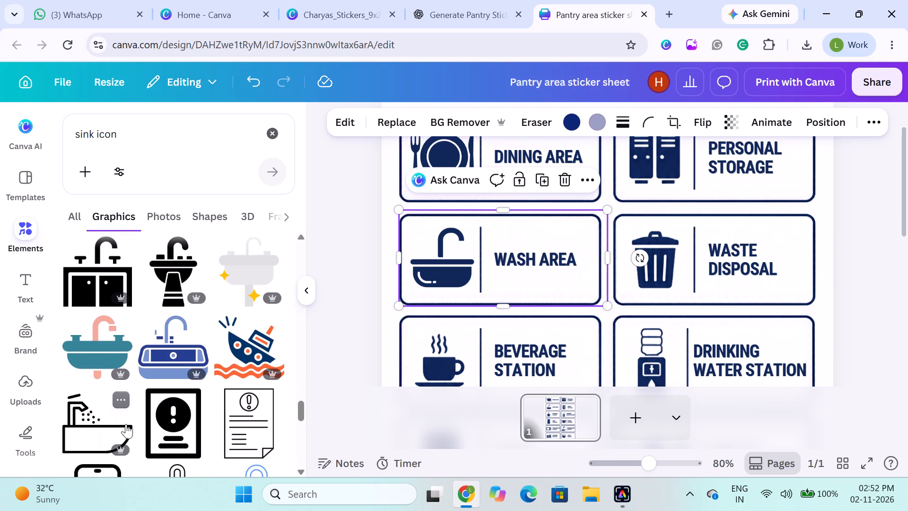
scroll(126, 424, "up", 1)
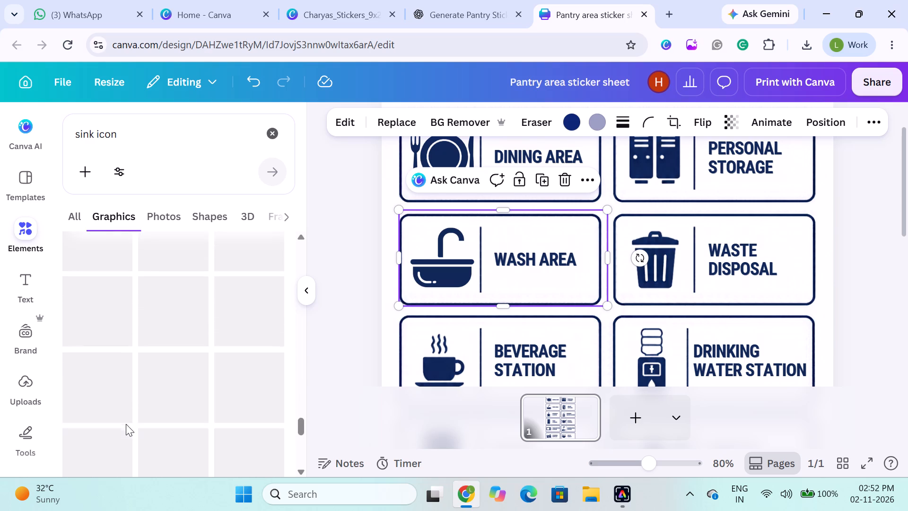
scroll(126, 424, "up", 3)
scroll(180, 357, "up", 2)
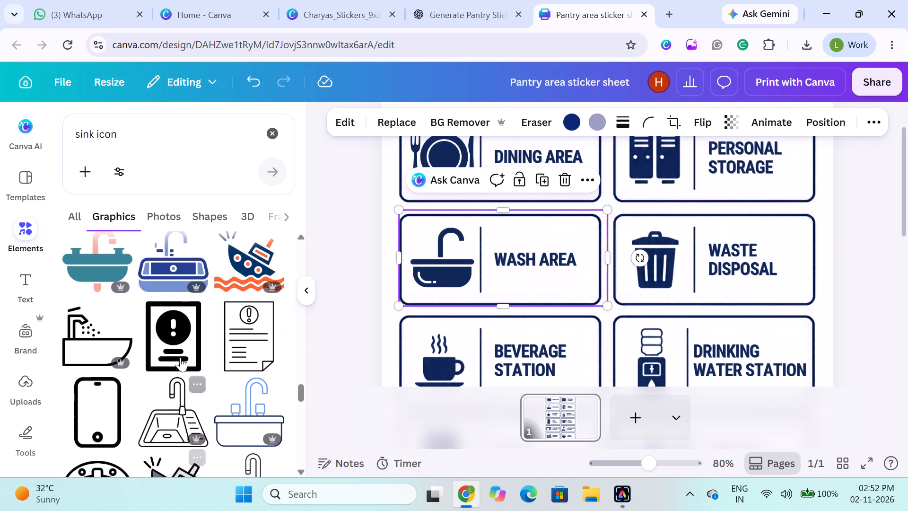
Undo the washbasin's crop, resizing and repositioning, back through the deletion of the original WASH AREA sink icon.
key("ctrl+z")
key("ctrl+z")
key("ctrl+z")
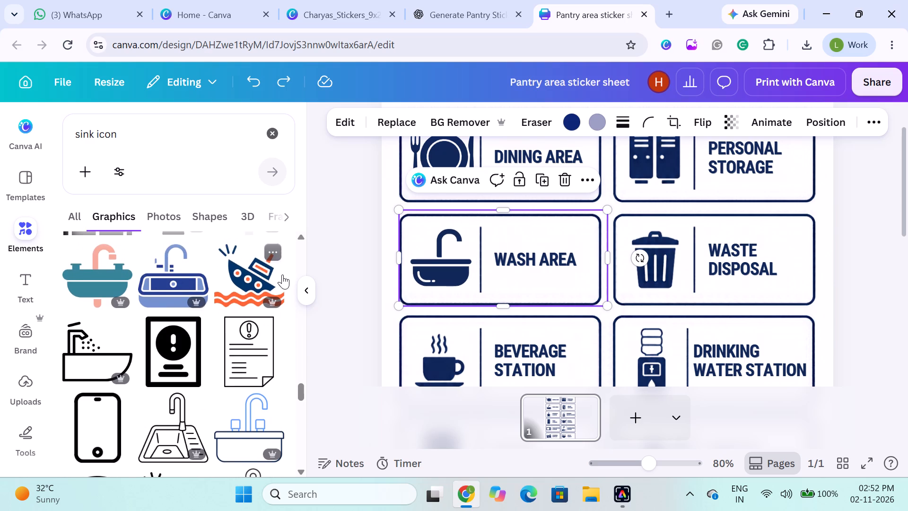
key("ctrl+z")
key("ctrl+z")
key("ctrl+z")
key("ctrl+z")
key("ctrl+z")
key("ctrl+z")
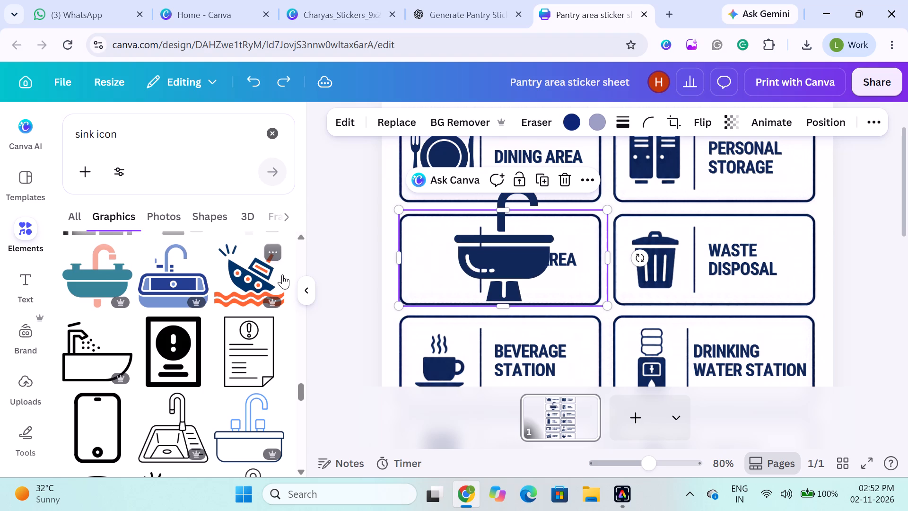
key("ctrl+z")
left_click(503, 237)
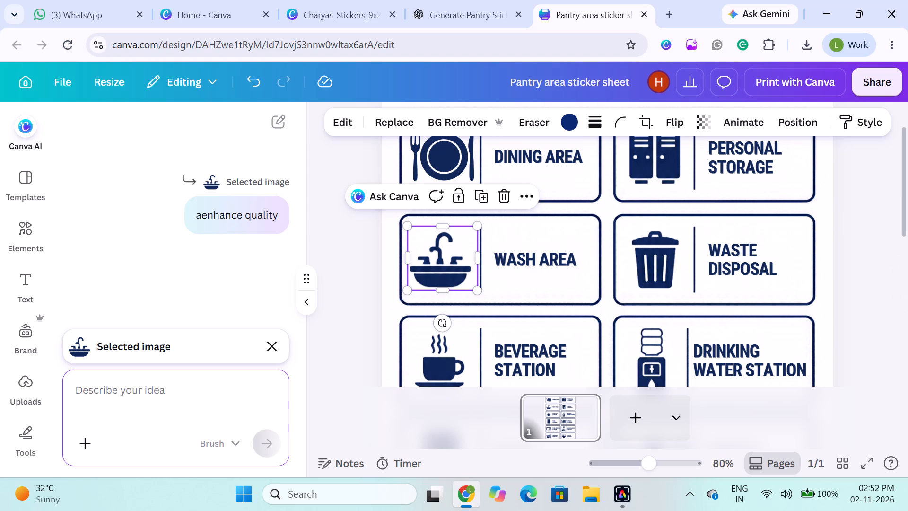
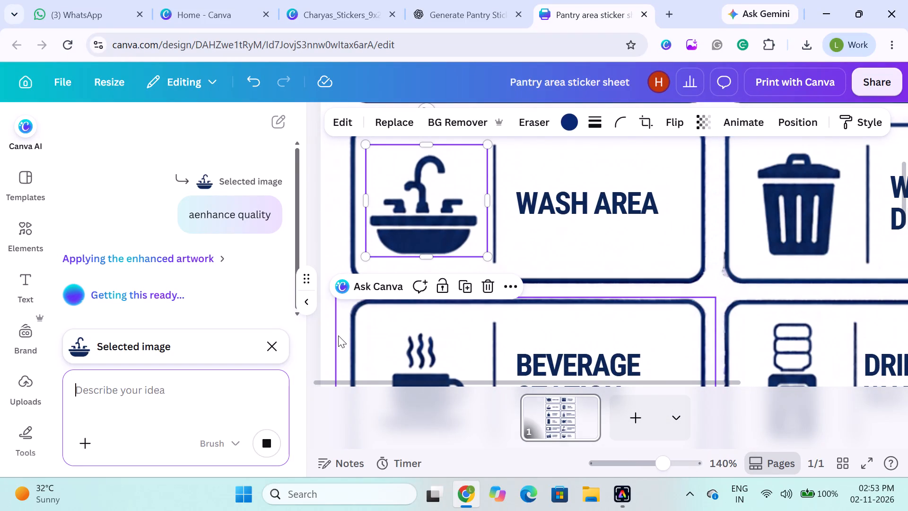
Check the "aenhance quality" result on the sticker sheet and undo the latest Canva AI change.
scroll(338, 335, "up", 1)
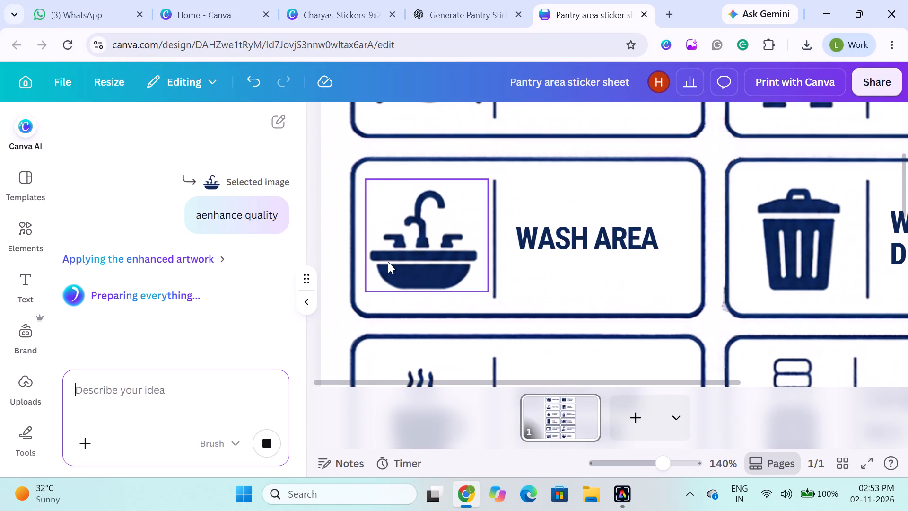
scroll(388, 262, "up", 3)
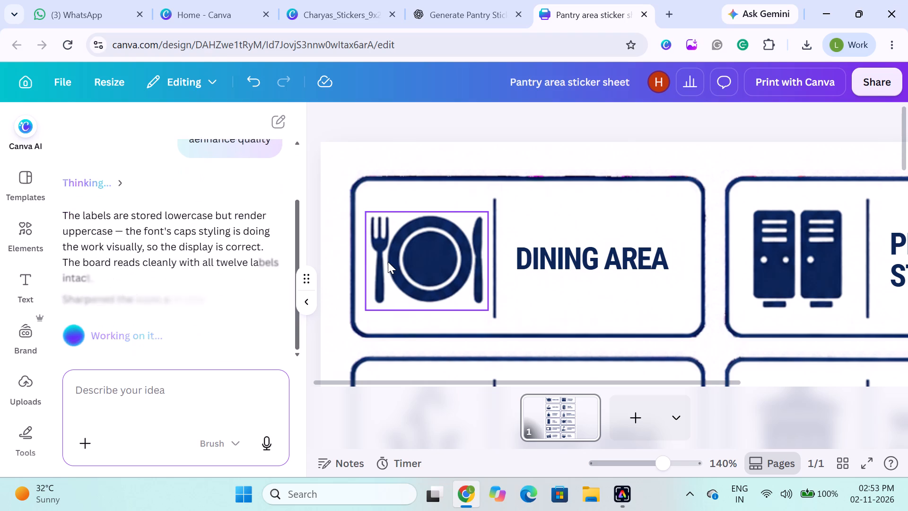
scroll(388, 262, "down", 3)
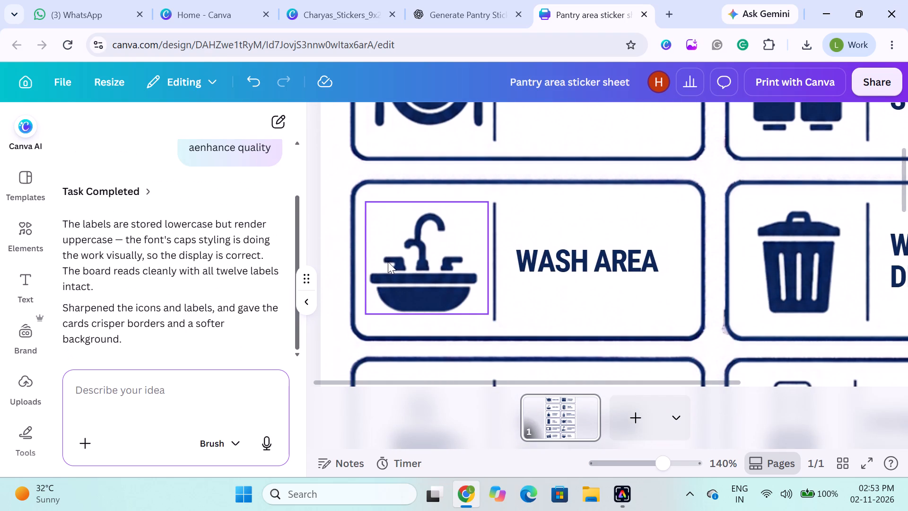
scroll(254, 259, "down", 1)
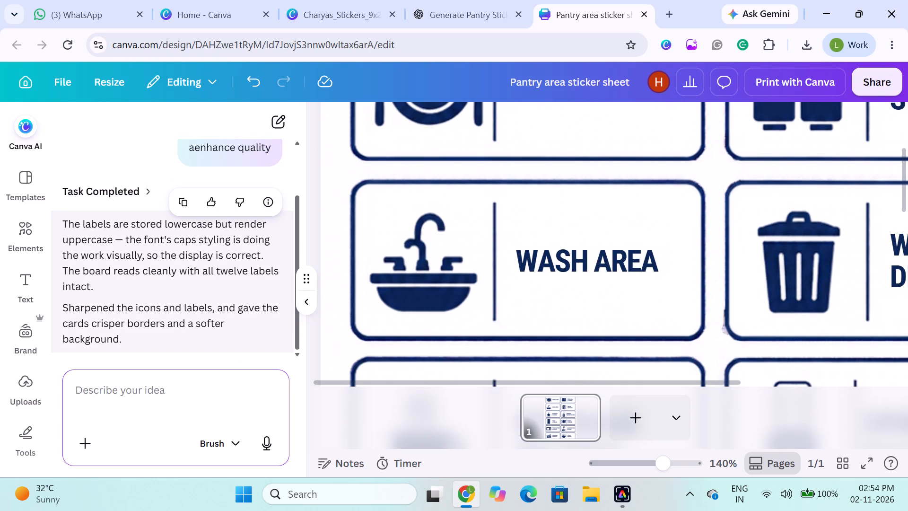
scroll(254, 259, "down", 1)
key("ctrl+z")
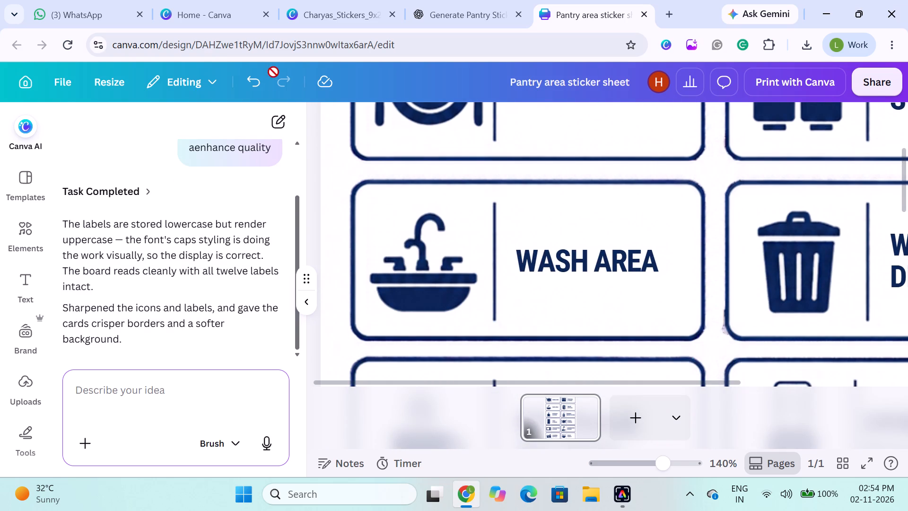
left_click(308, 295)
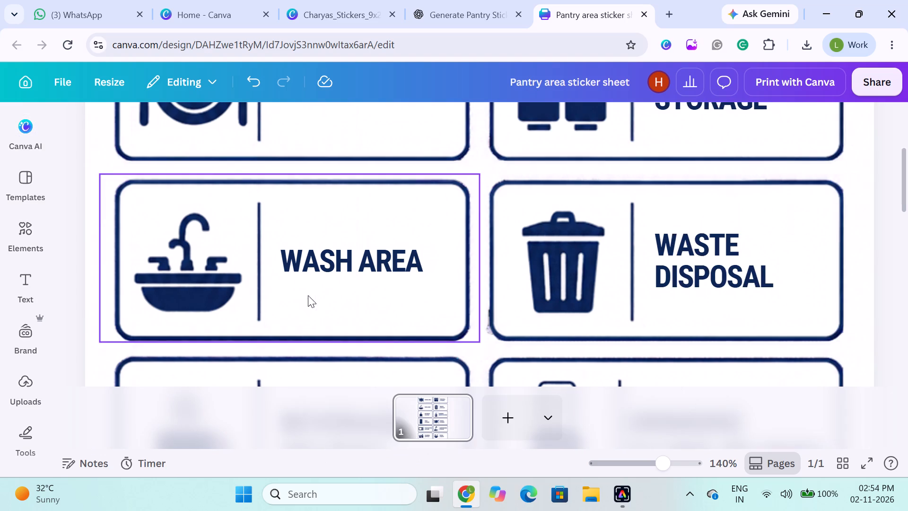
scroll(333, 226, "up", 1)
key("ctrl+z")
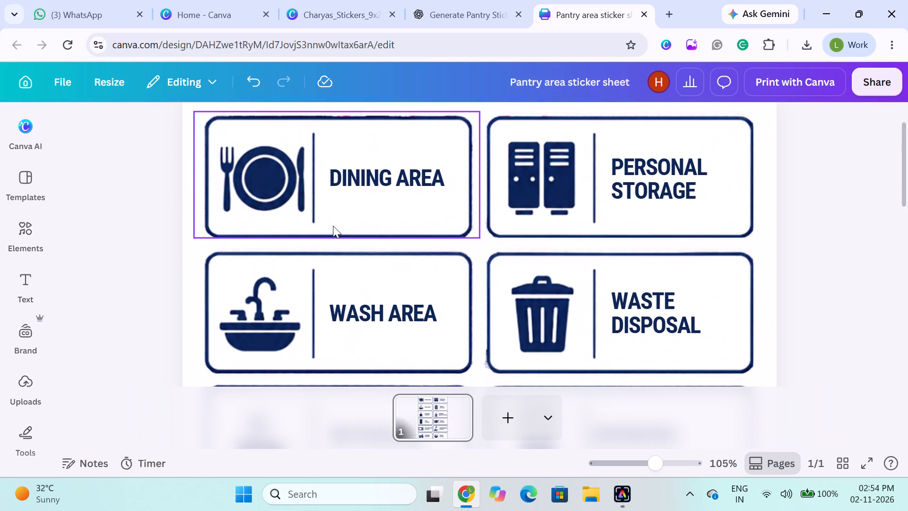
left_click(250, 78)
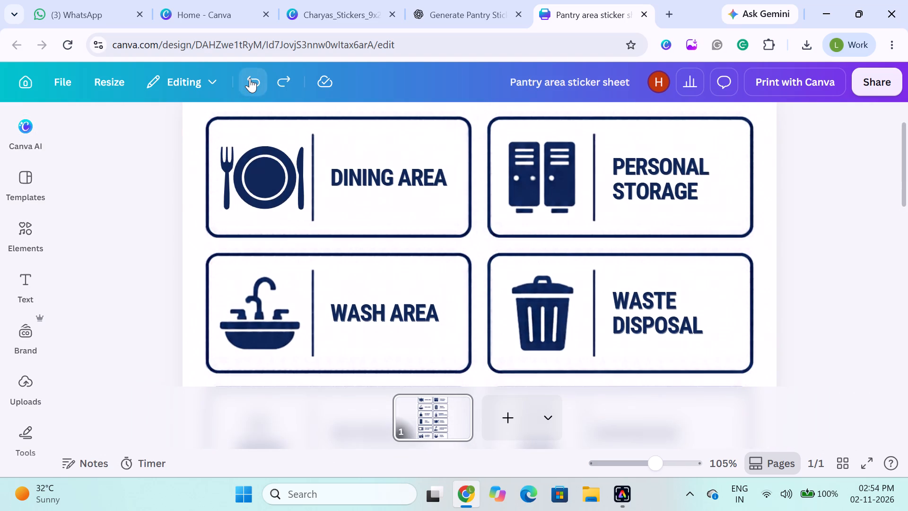
left_click(123, 313)
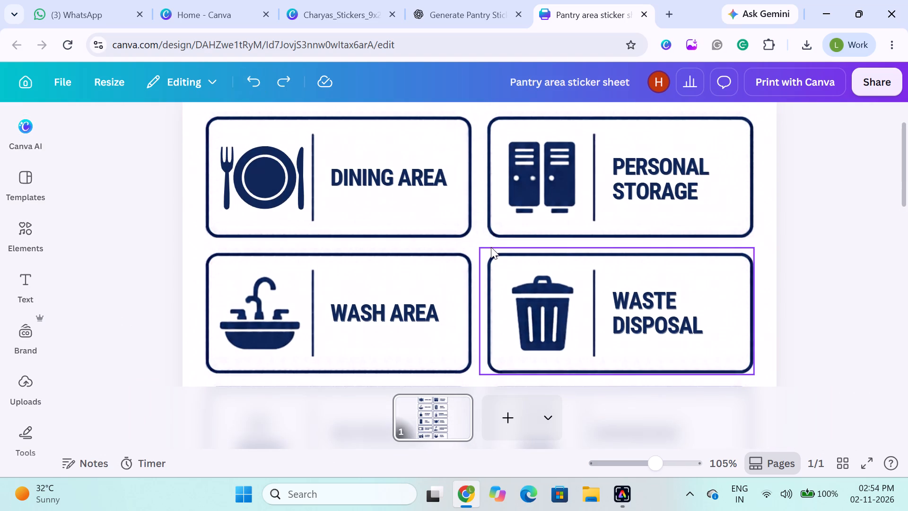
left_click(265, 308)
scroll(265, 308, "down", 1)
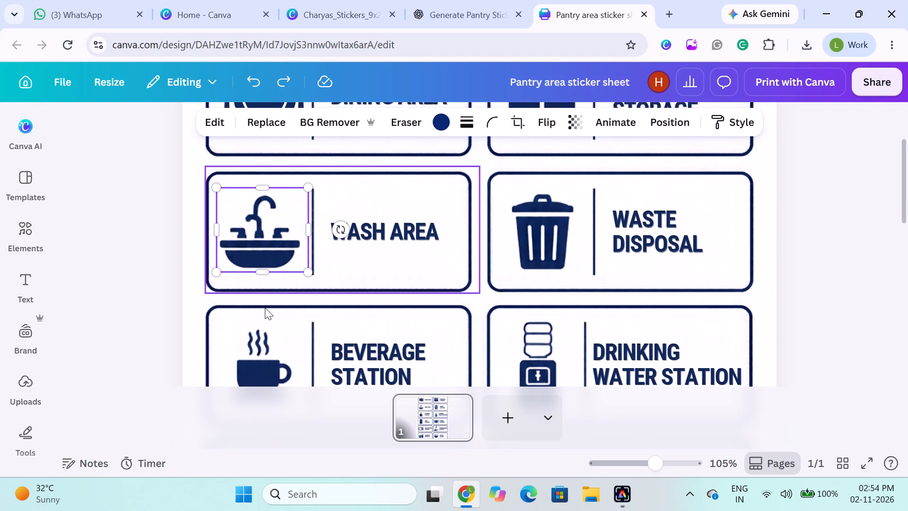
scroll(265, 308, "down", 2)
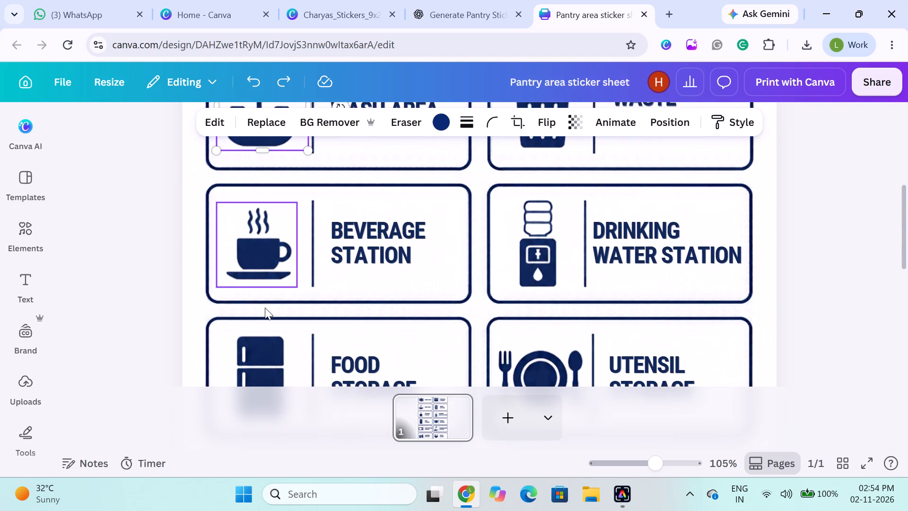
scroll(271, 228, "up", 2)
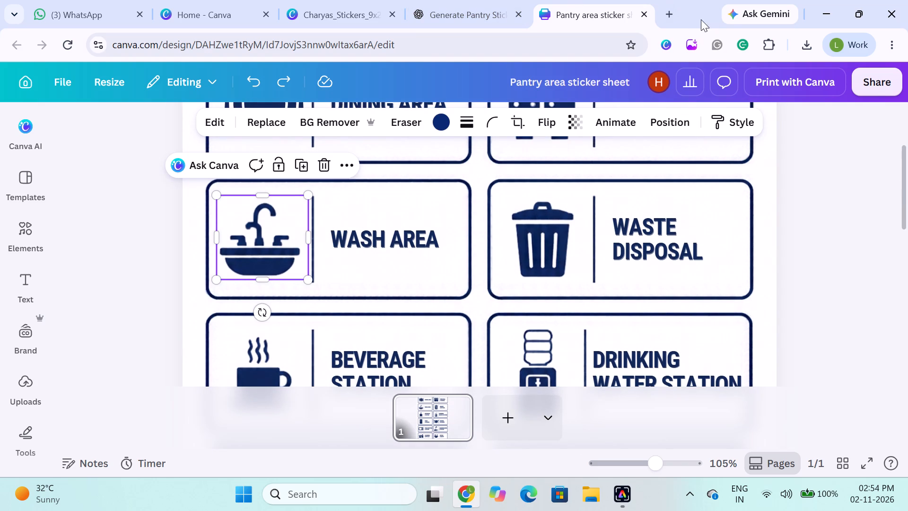
Search Google for "flaticon" in a new browser tab and open the Flaticon website.
left_click(673, 12)
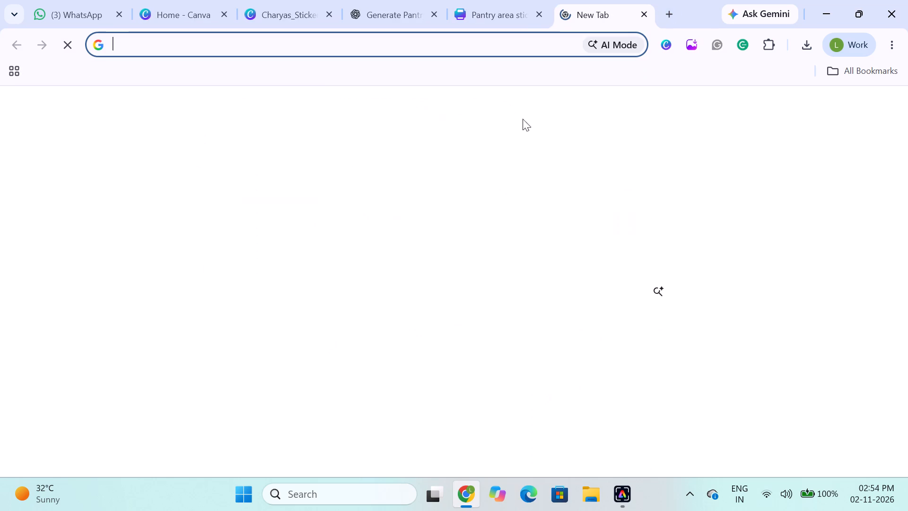
left_click(303, 295)
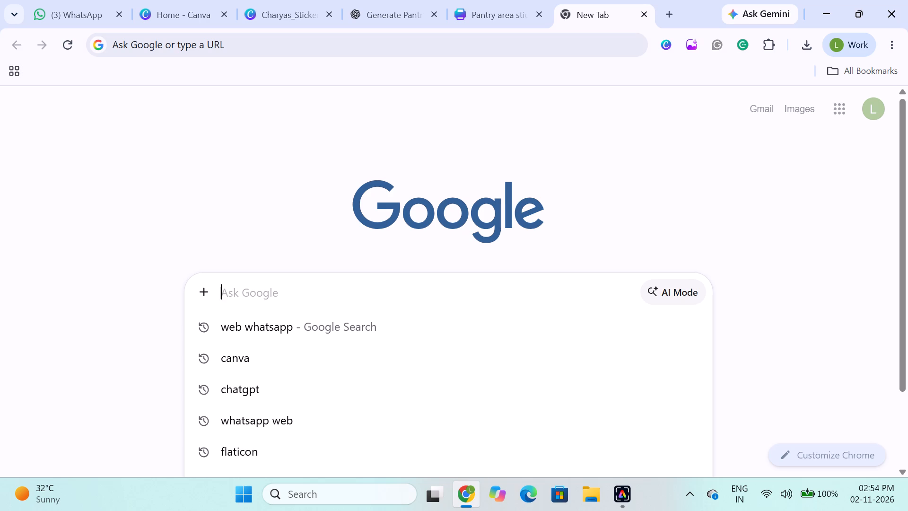
left_click(279, 444)
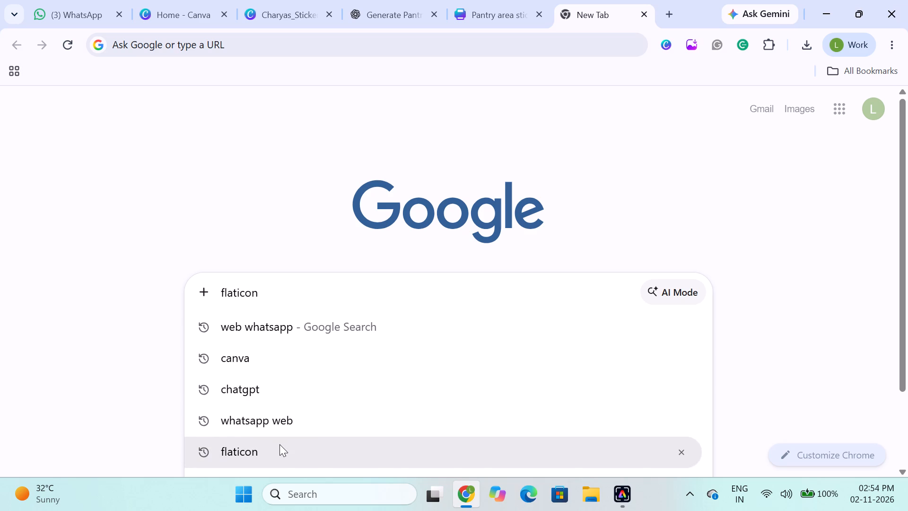
left_click(109, 209)
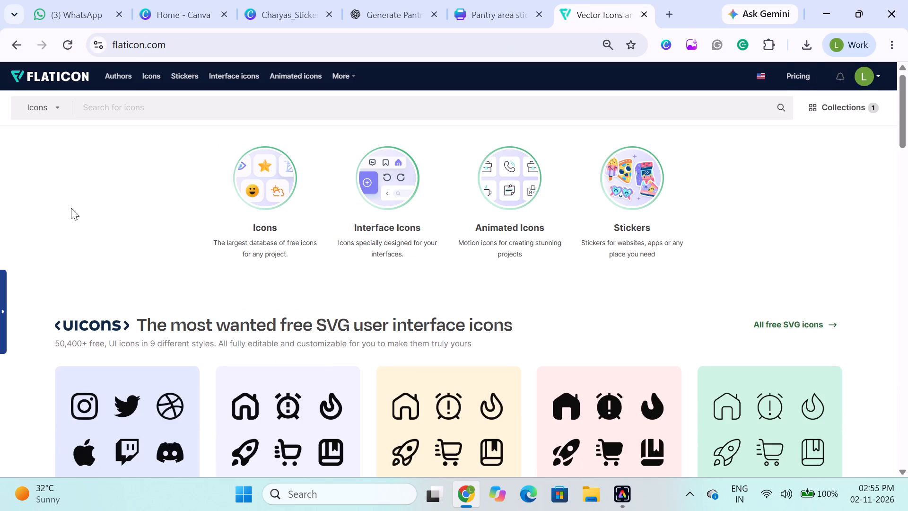
Start an icon search on the Flaticon website.
scroll(348, 280, "down", 4)
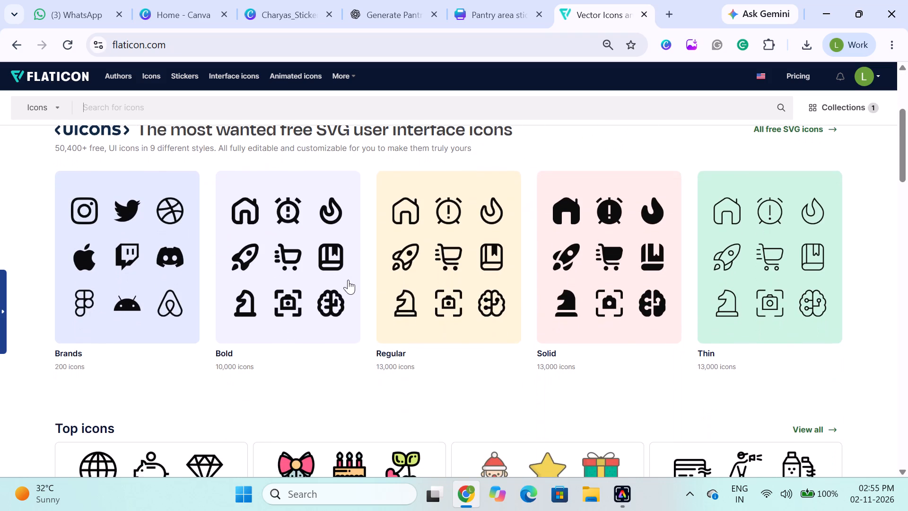
scroll(348, 280, "up", 2)
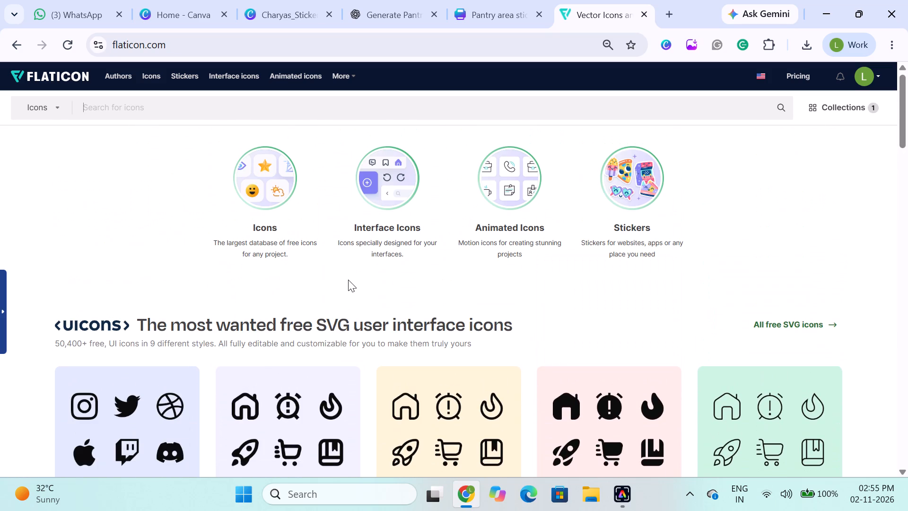
left_click(178, 111)
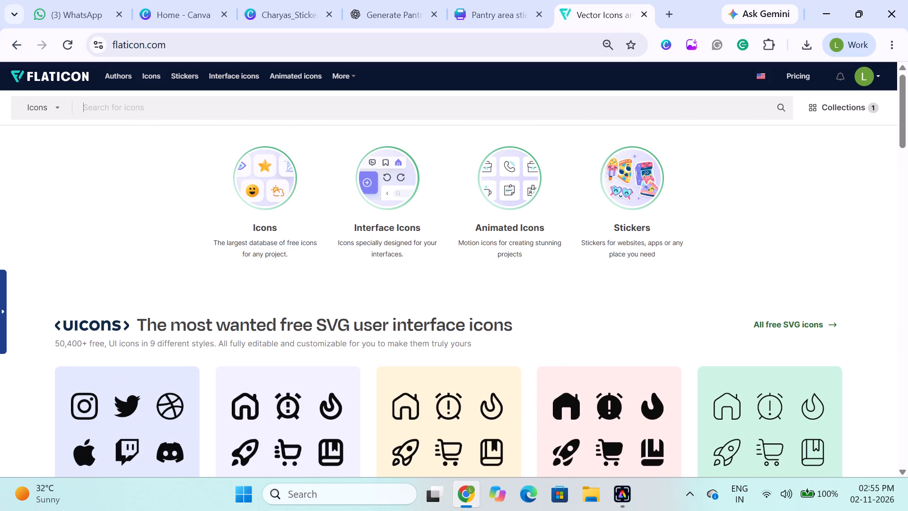
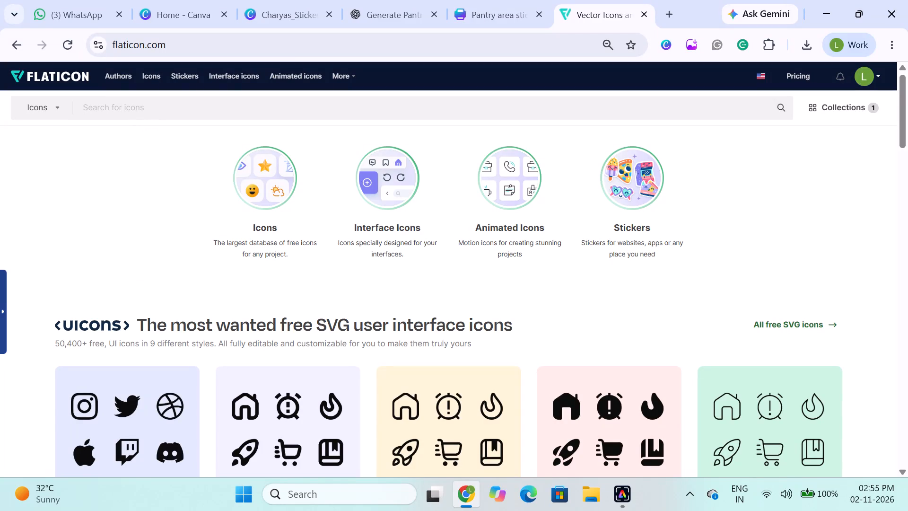
Search Flaticon for "sink" icons and browse the results for one that suits the pantry stickers.
key("s")
type("ink")
key("space")
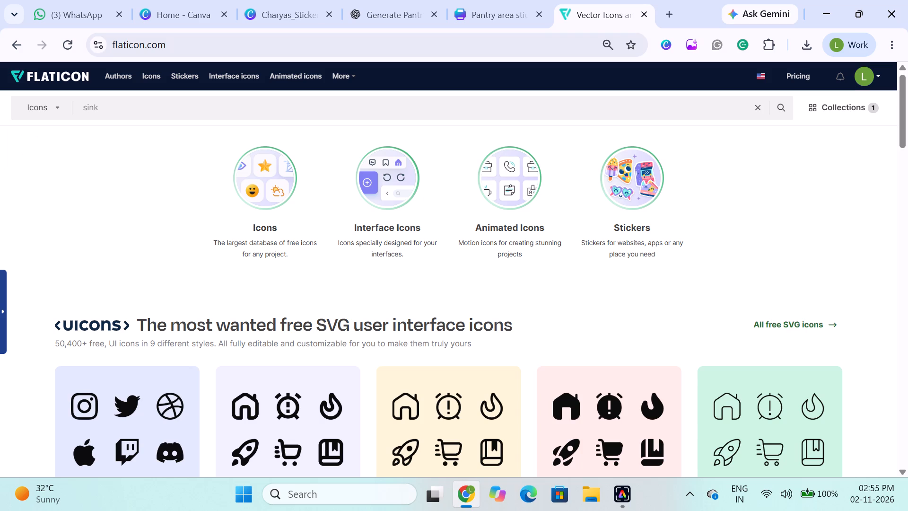
key("Return")
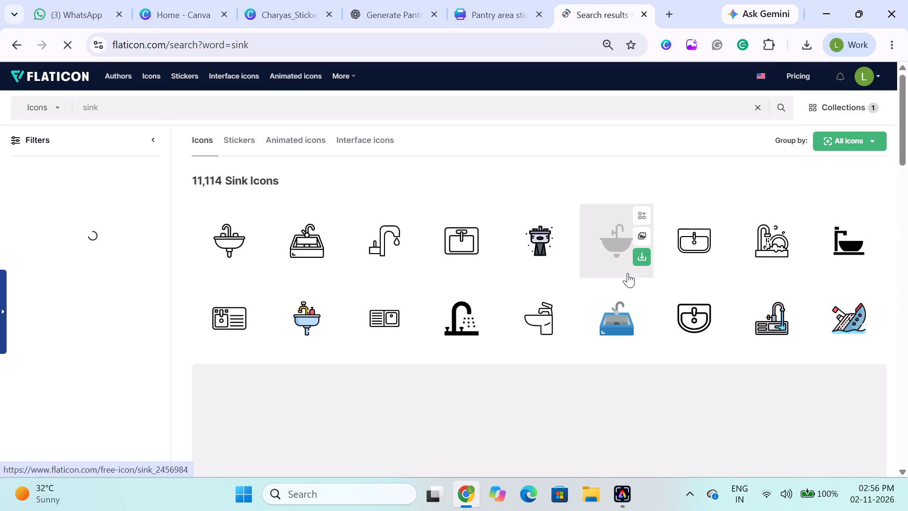
scroll(628, 273, "down", 2)
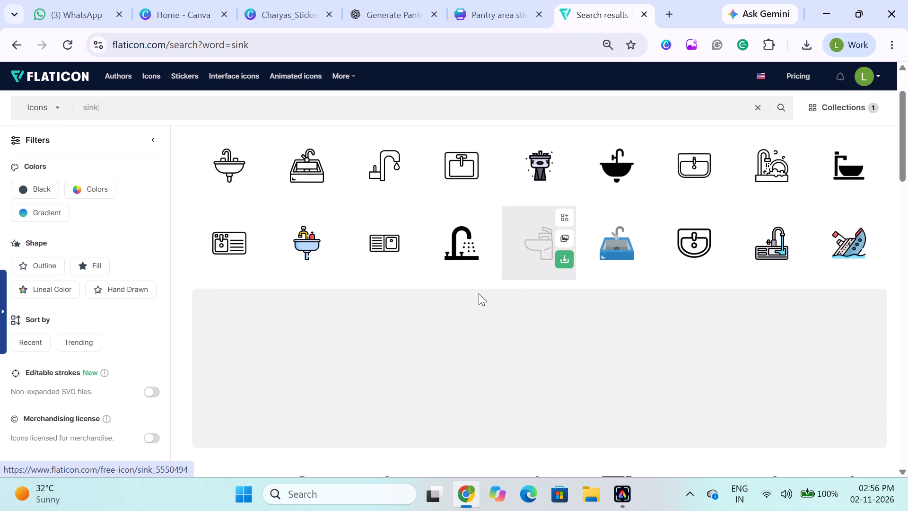
scroll(454, 288, "down", 1)
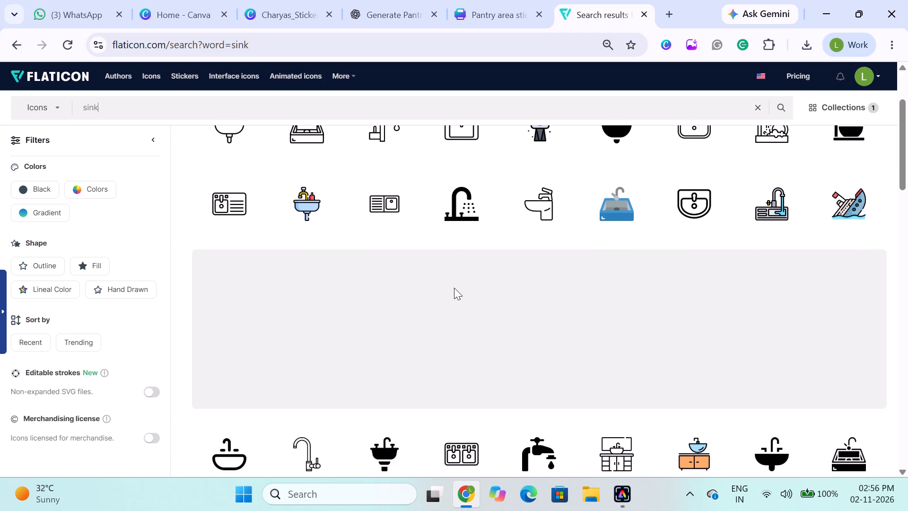
scroll(480, 358, "down", 3)
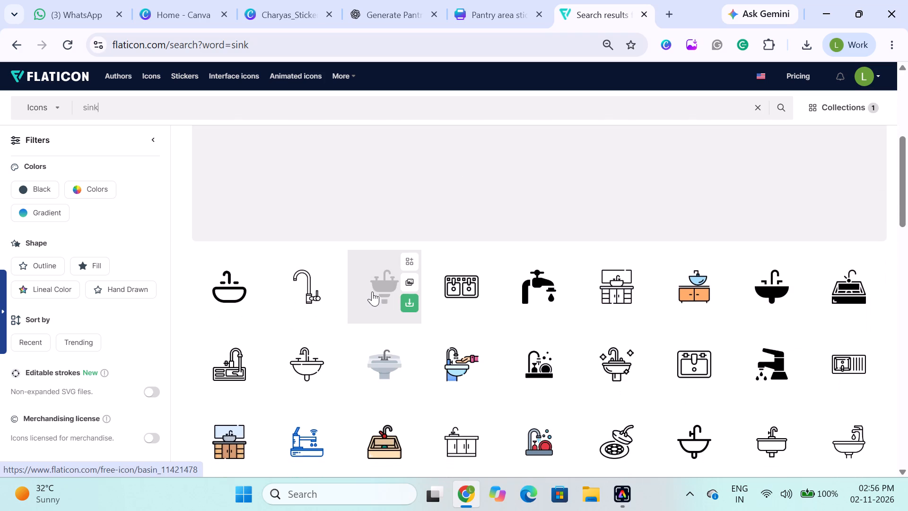
scroll(372, 291, "down", 2)
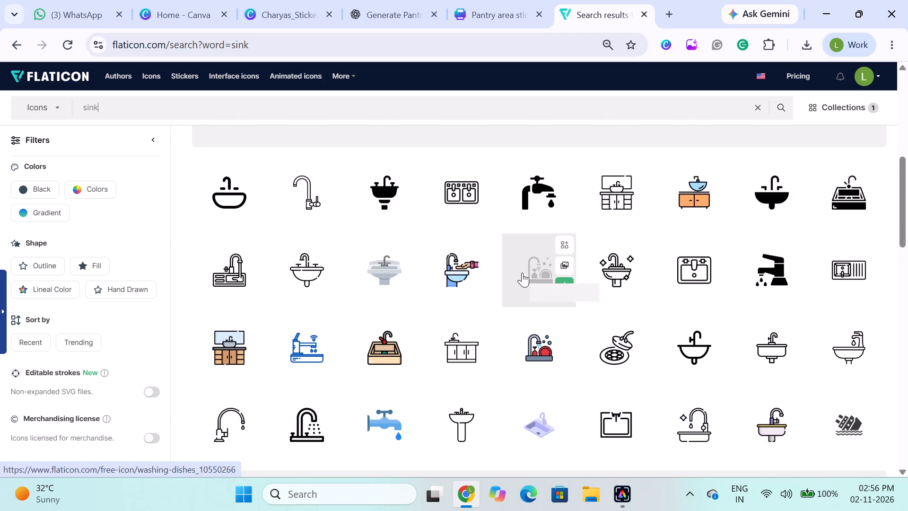
scroll(498, 263, "down", 3)
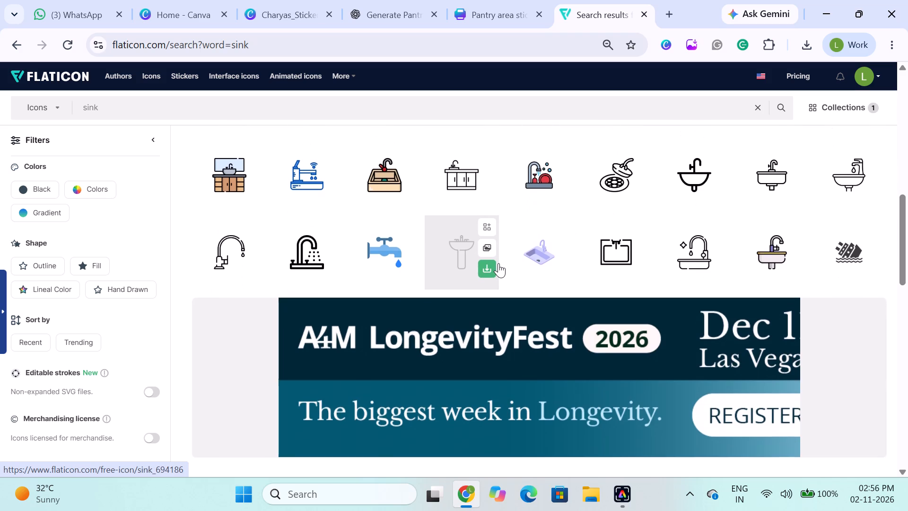
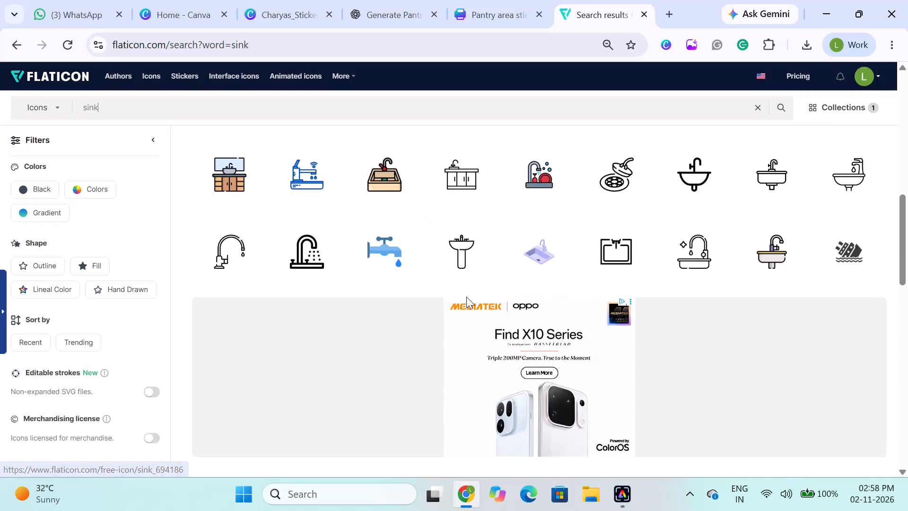
Examine the remaining sink icons on the first results page and those on page 2 for one that suits the pantry stickers.
scroll(466, 297, "down", 4)
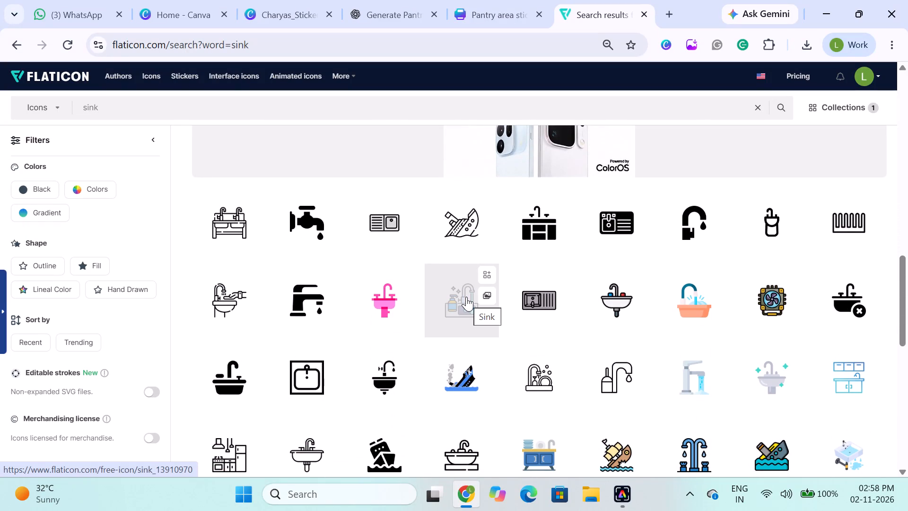
scroll(466, 297, "down", 2)
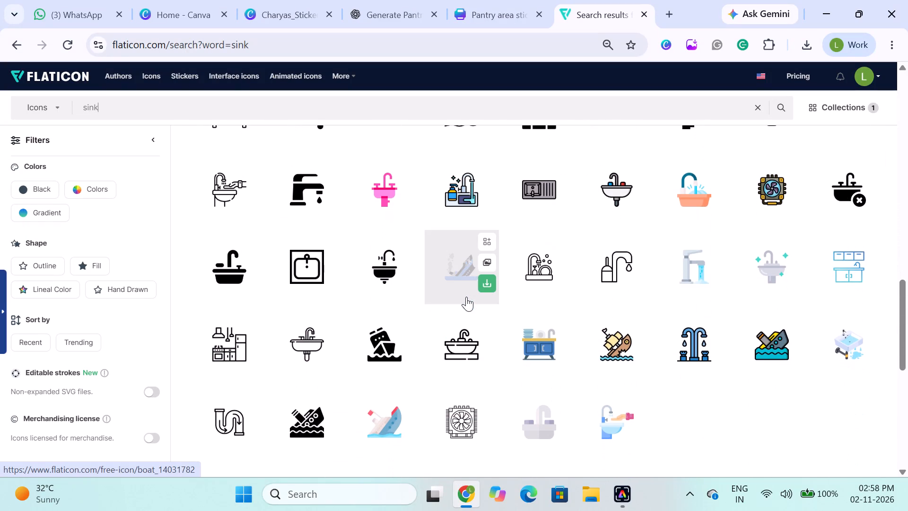
scroll(466, 297, "down", 1)
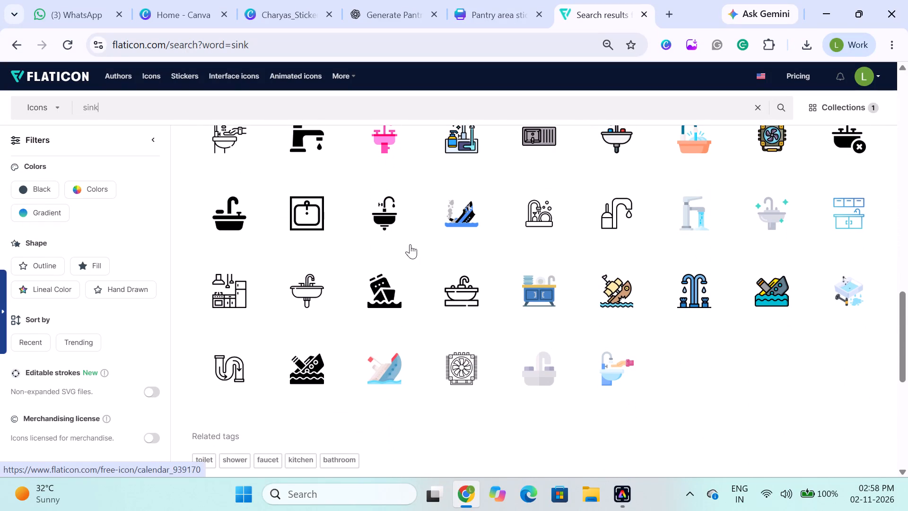
scroll(410, 244, "down", 1)
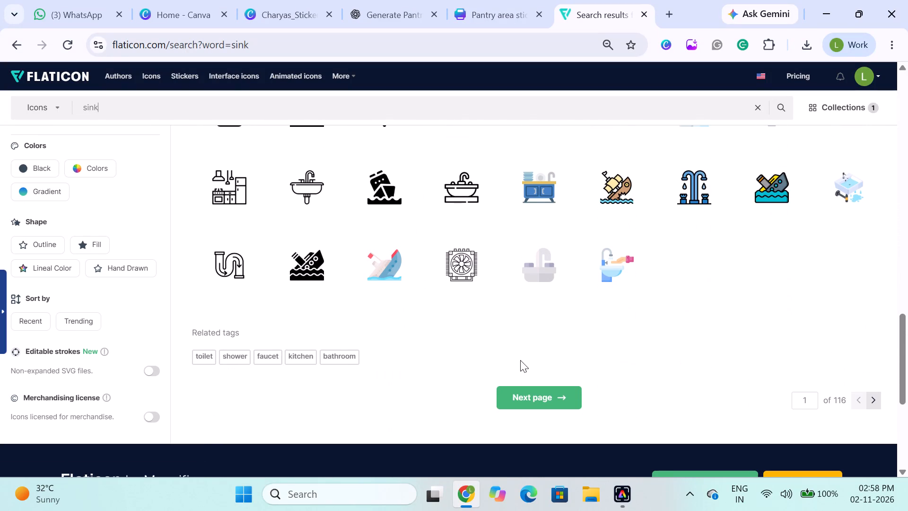
left_click(559, 392)
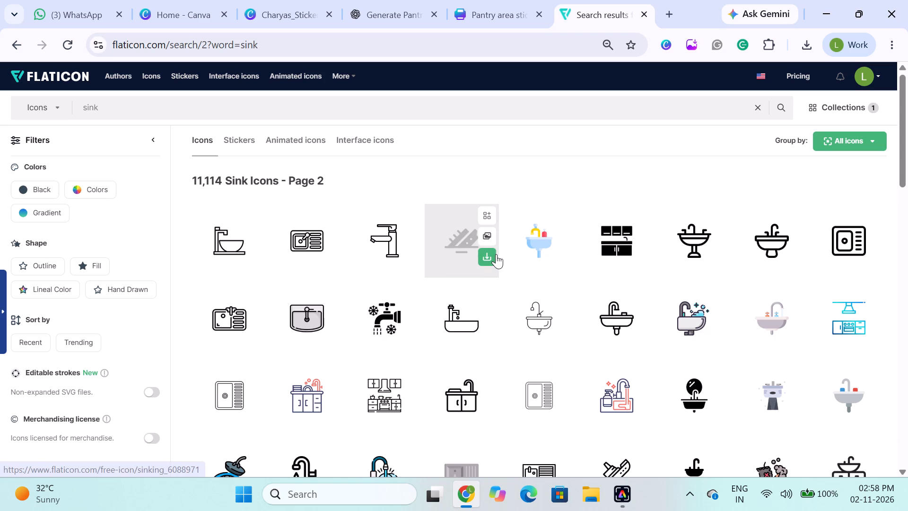
scroll(496, 254, "down", 2)
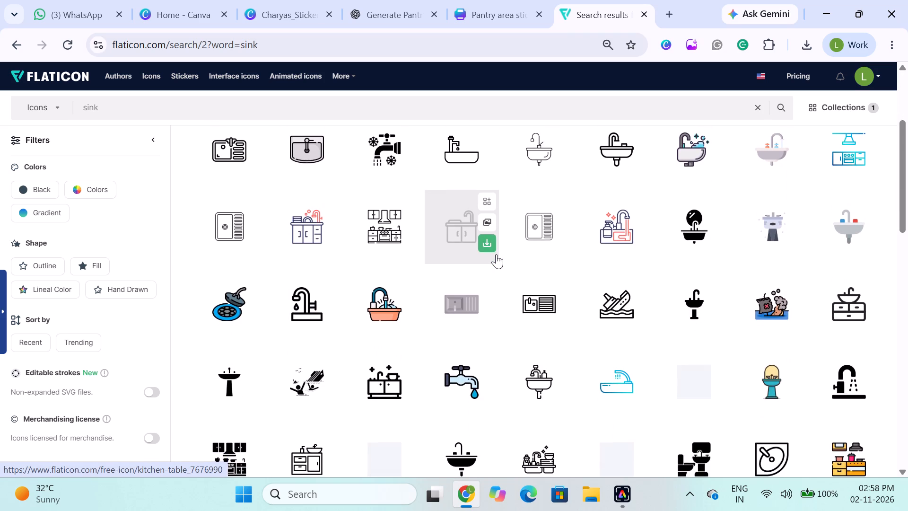
scroll(496, 254, "down", 1)
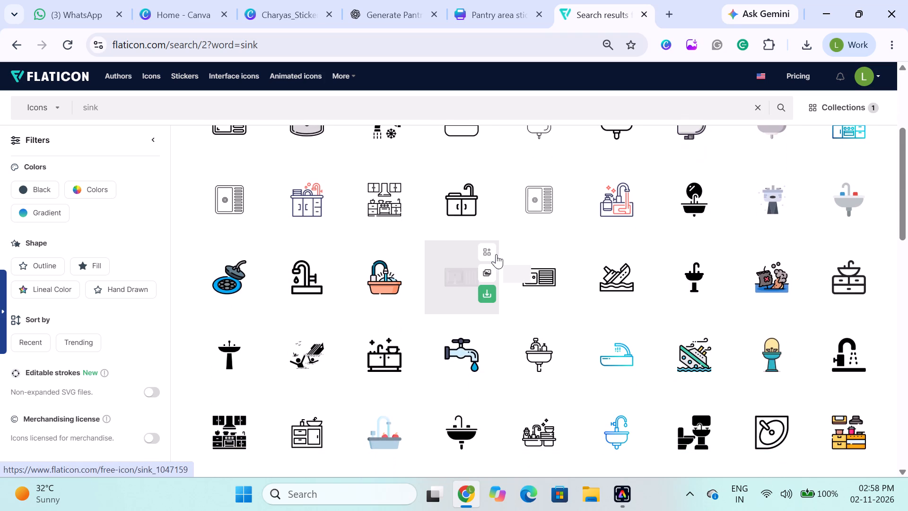
scroll(615, 294, "down", 1)
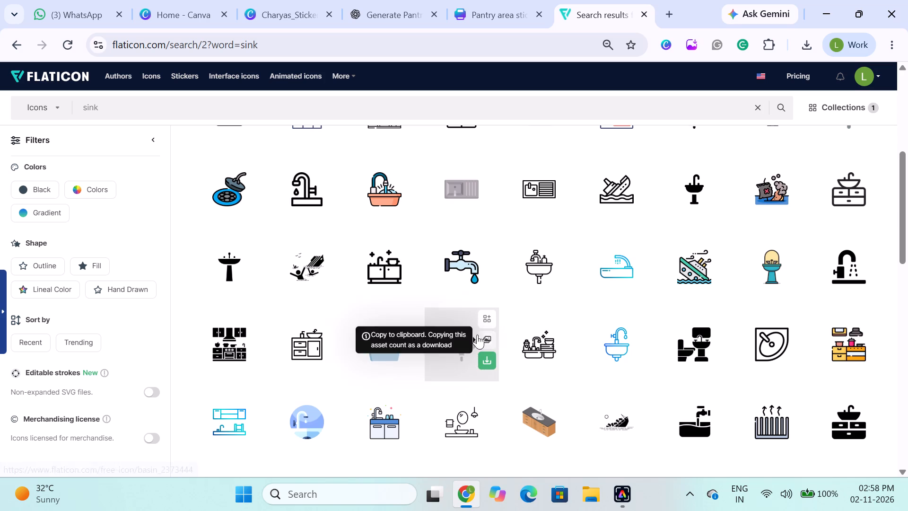
scroll(449, 338, "down", 1)
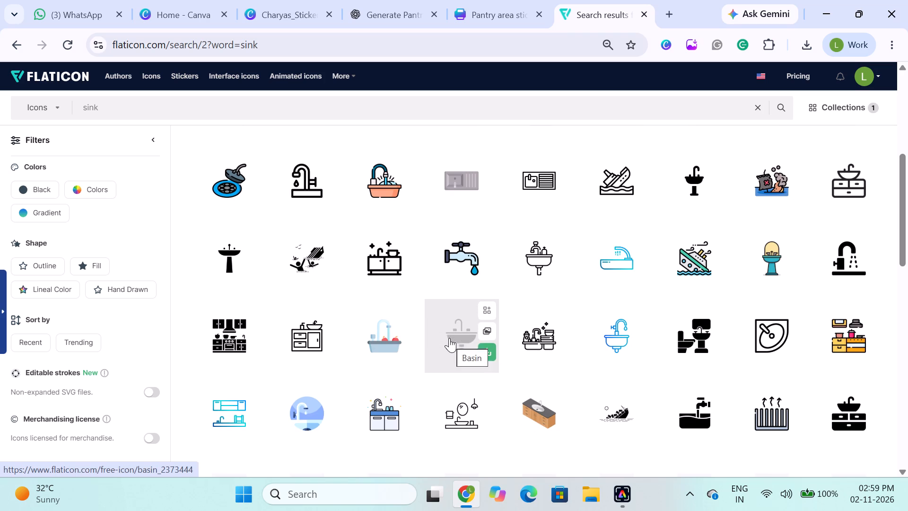
scroll(449, 338, "down", 1)
scroll(632, 328, "down", 1)
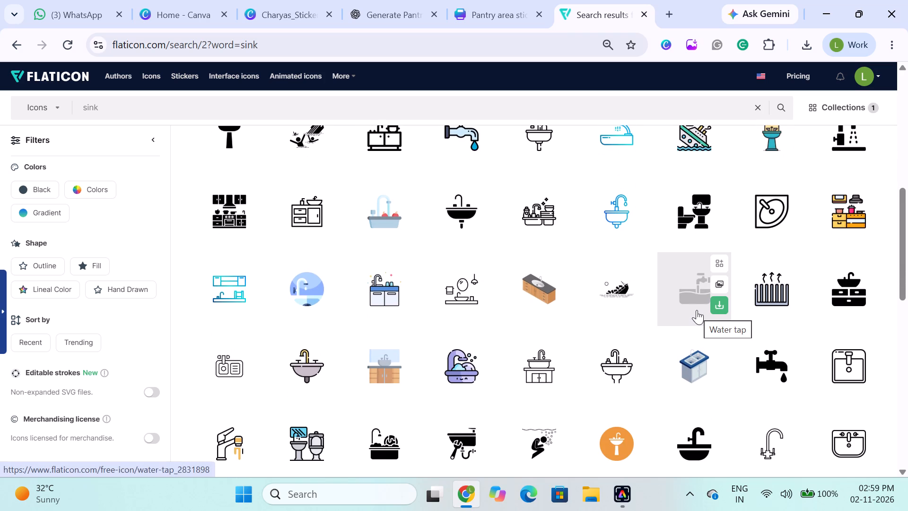
scroll(697, 310, "down", 3)
scroll(697, 310, "left", 1)
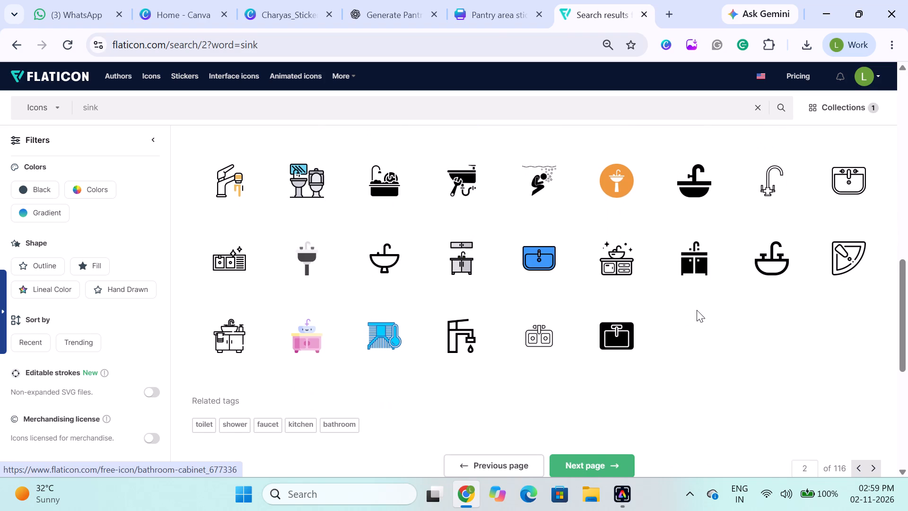
scroll(697, 310, "down", 1)
Look through pages 3 and 4 of the sink icon results for a suitable sink design.
left_click(596, 376)
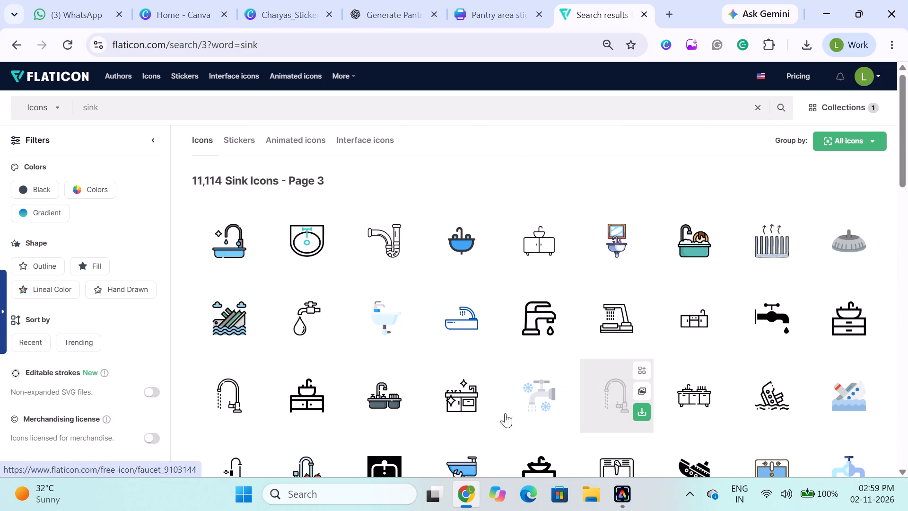
scroll(498, 341, "down", 1)
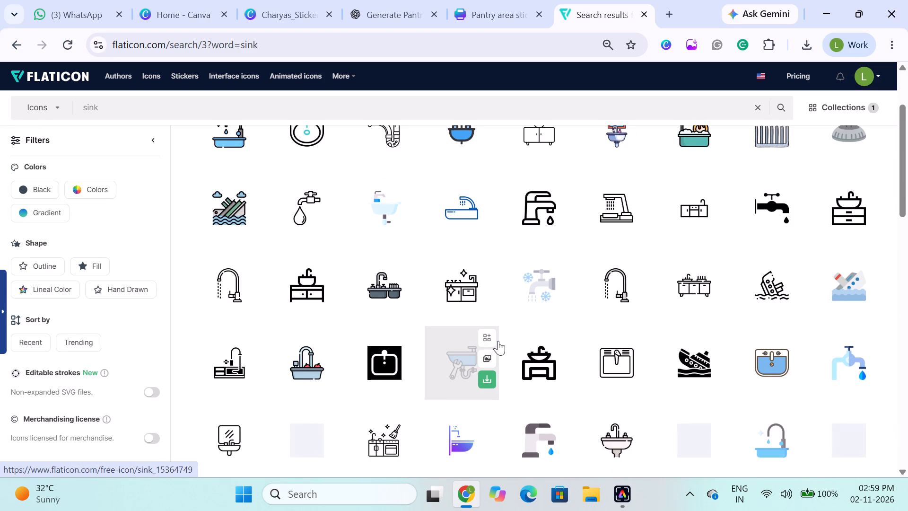
scroll(498, 341, "down", 3)
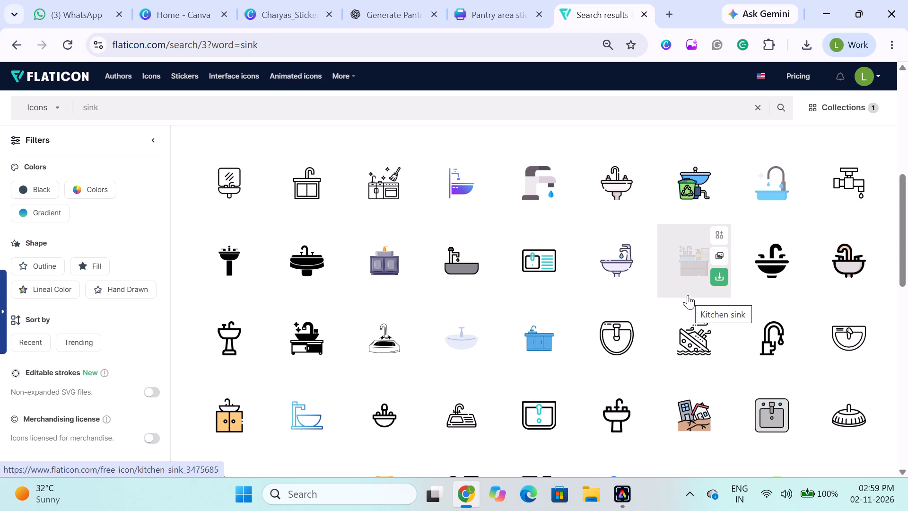
scroll(604, 309, "down", 5)
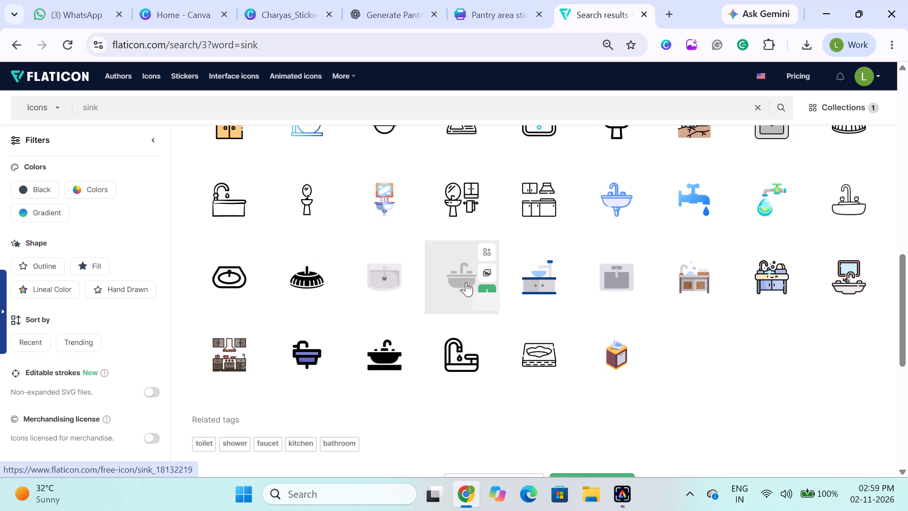
scroll(612, 310, "down", 3)
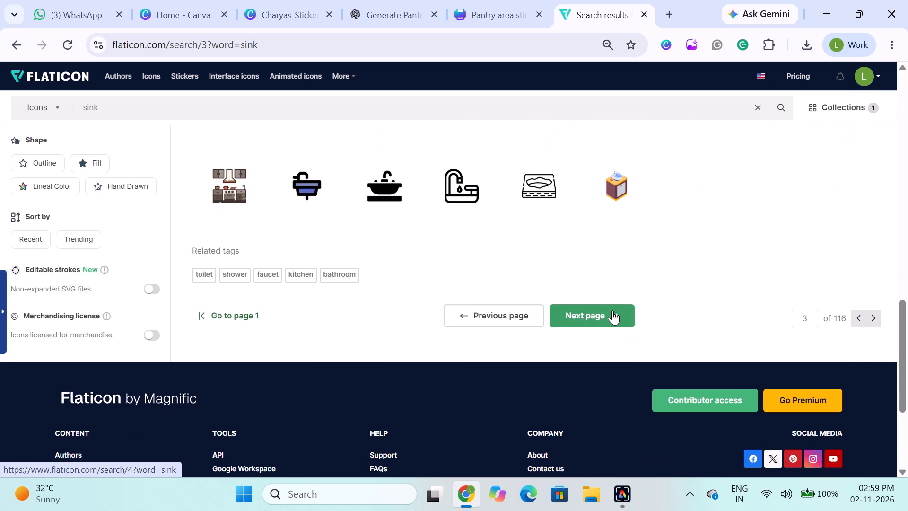
left_click(606, 313)
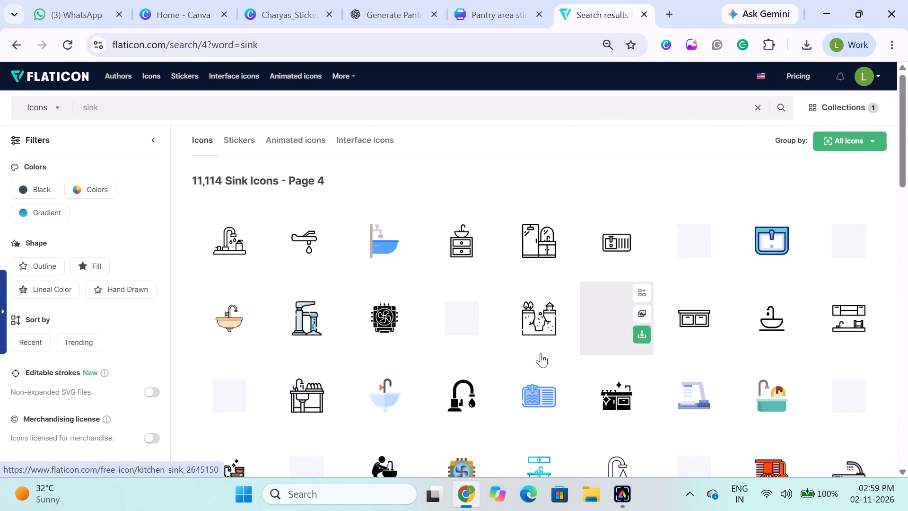
scroll(579, 271, "down", 5)
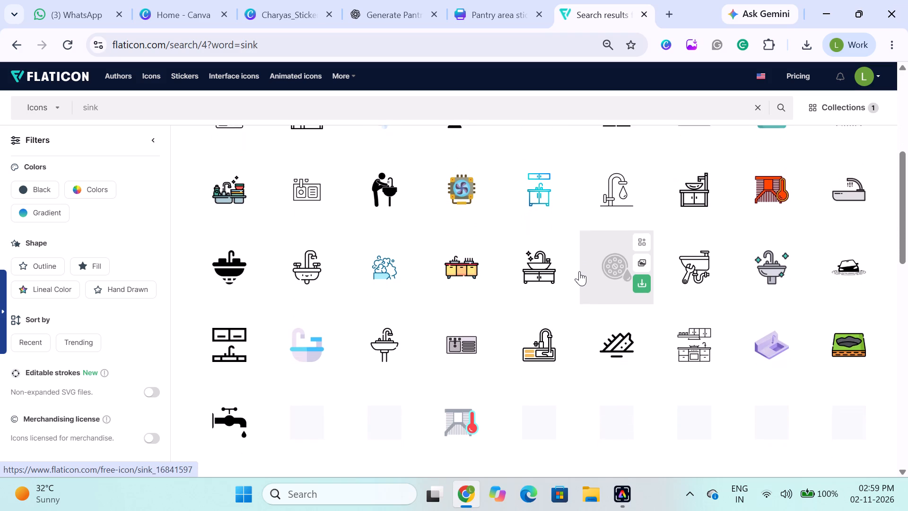
scroll(579, 271, "down", 2)
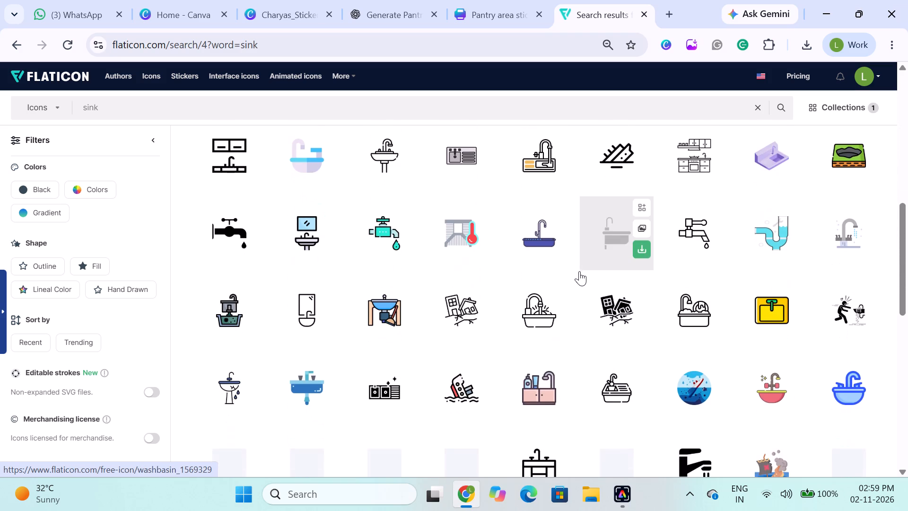
scroll(579, 271, "down", 3)
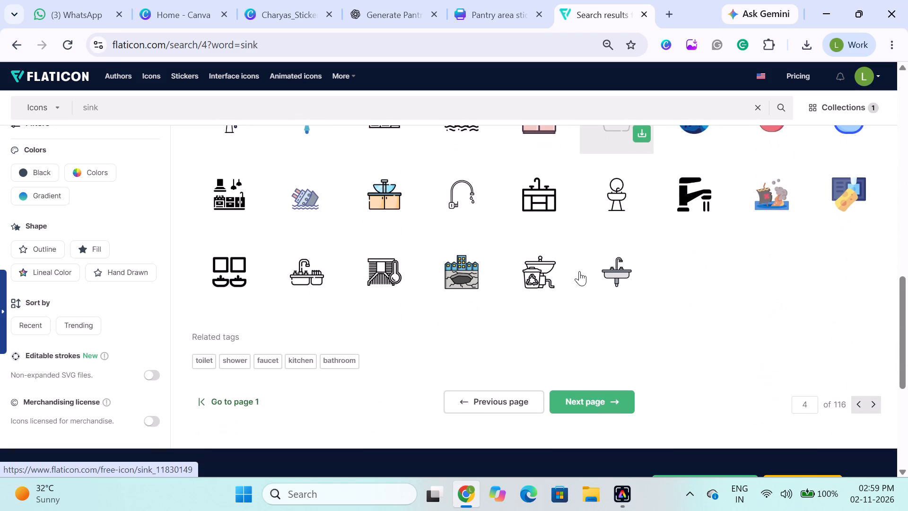
Look through pages 5 and 6 of the sink icon results for a suitable sink design.
left_click(596, 402)
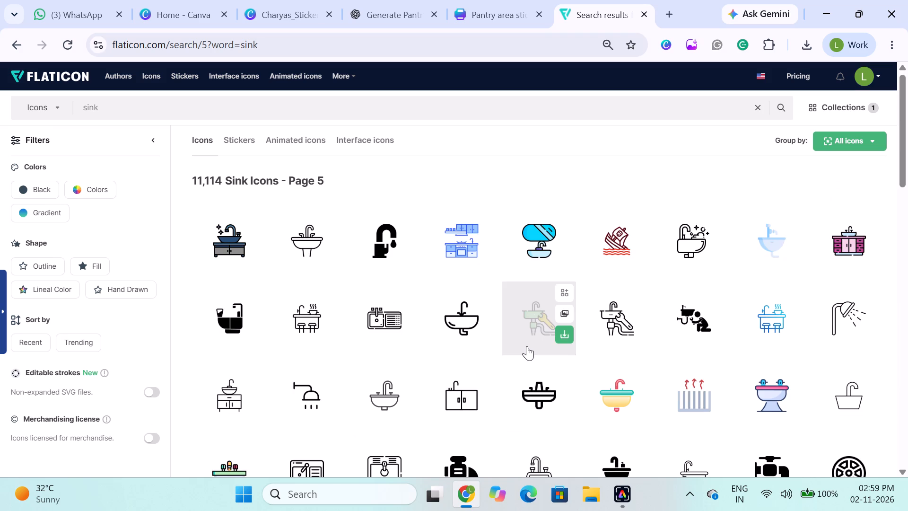
scroll(527, 346, "down", 3)
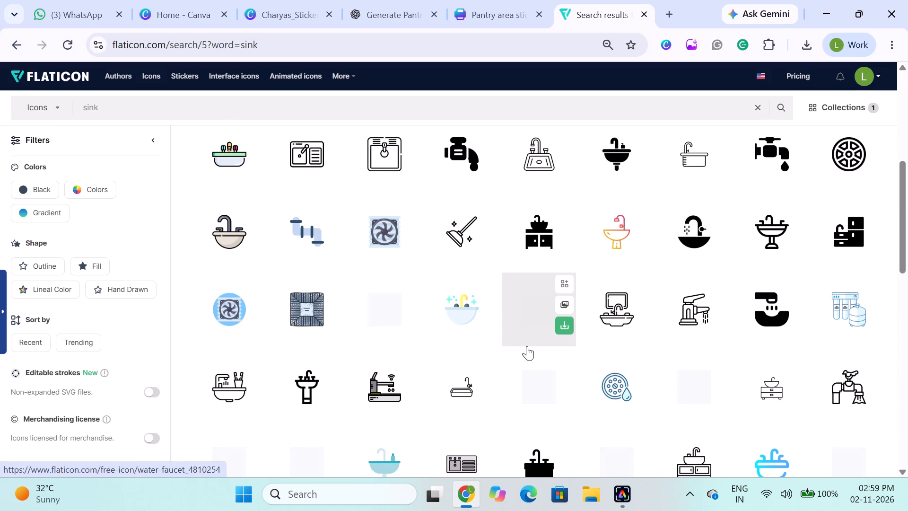
scroll(598, 289, "down", 4)
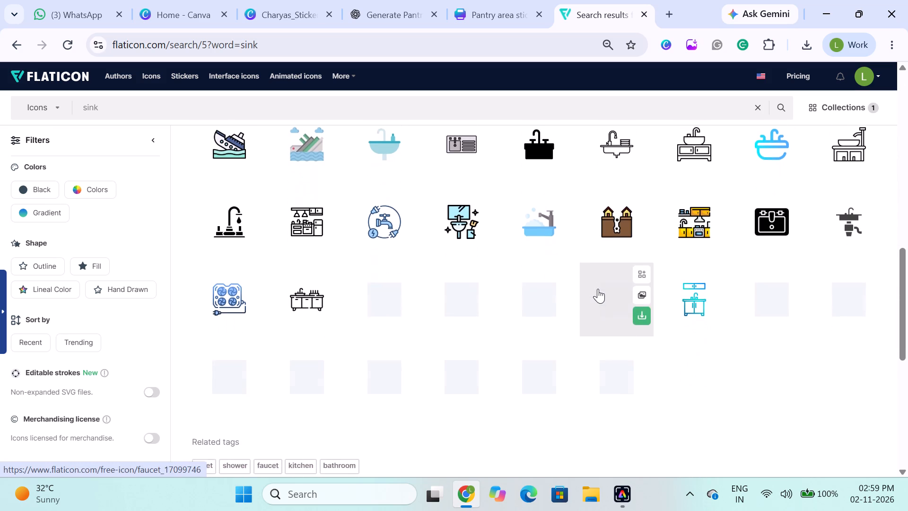
scroll(594, 218, "down", 2)
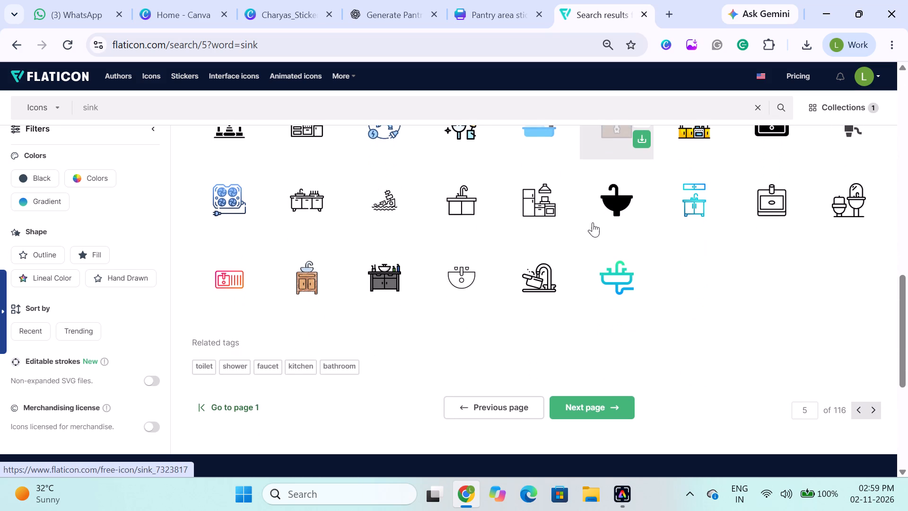
left_click(585, 401)
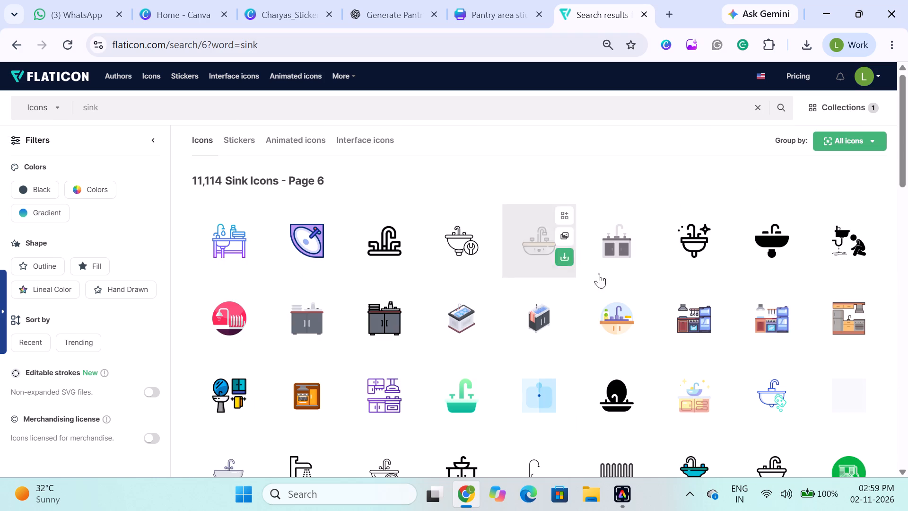
scroll(637, 327, "down", 2)
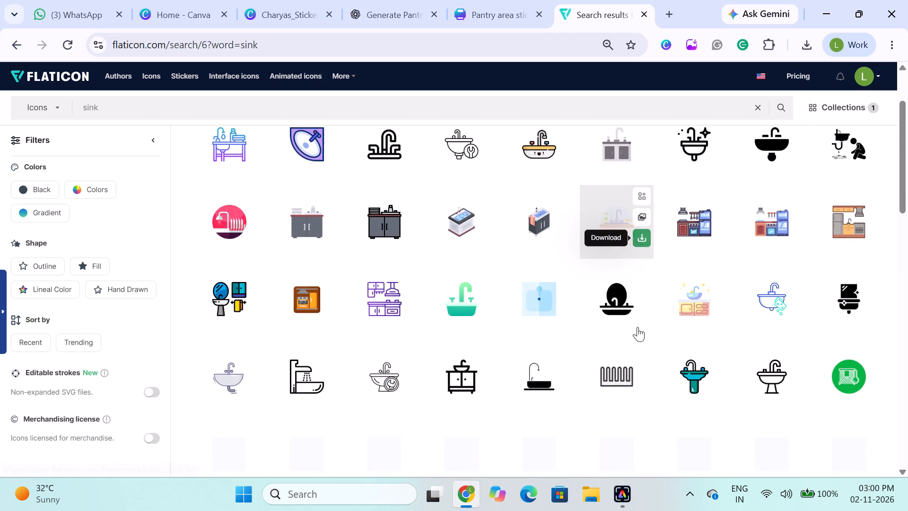
scroll(637, 327, "down", 4)
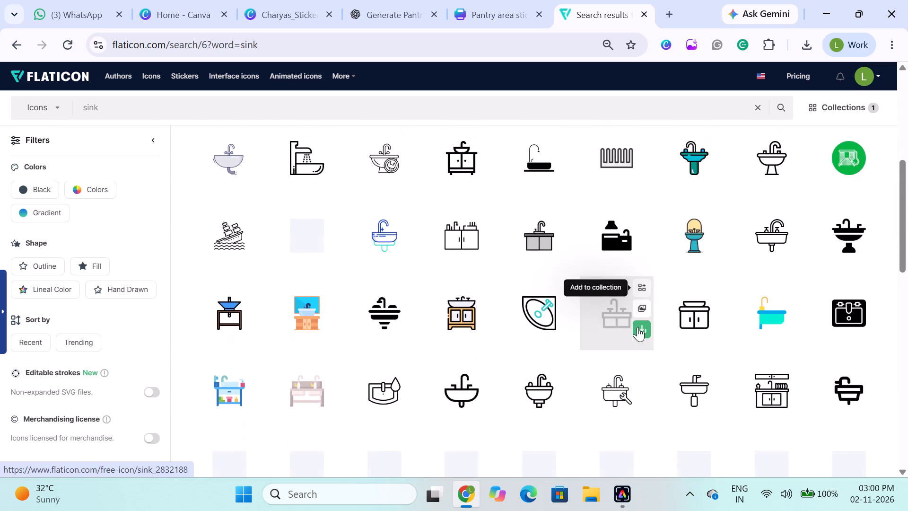
scroll(637, 327, "down", 1)
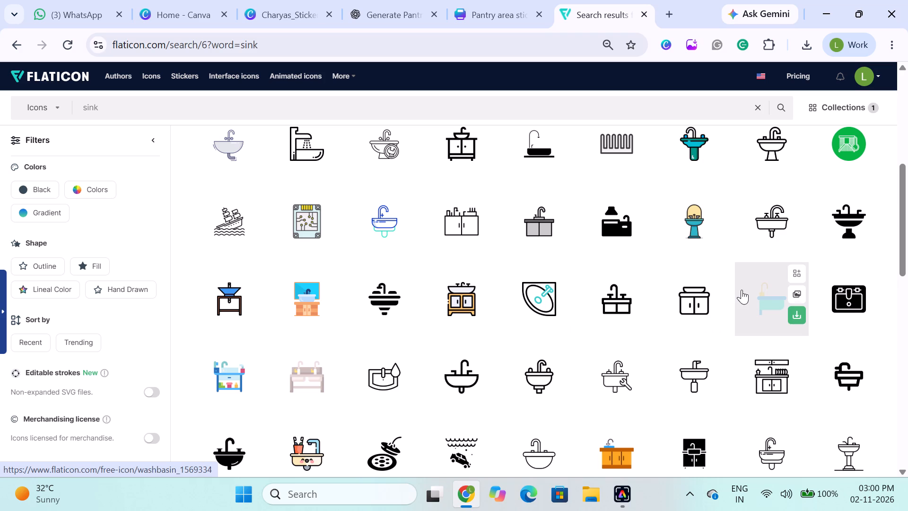
scroll(502, 291, "down", 2)
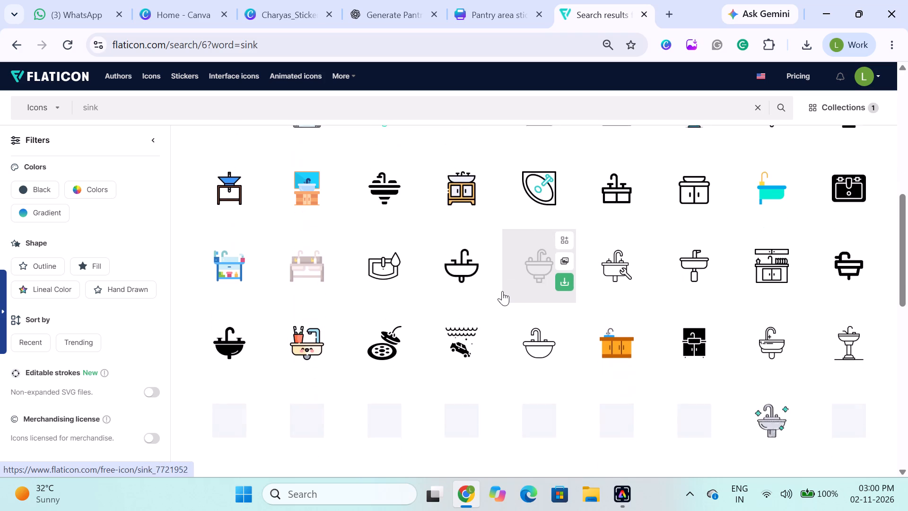
scroll(502, 291, "down", 2)
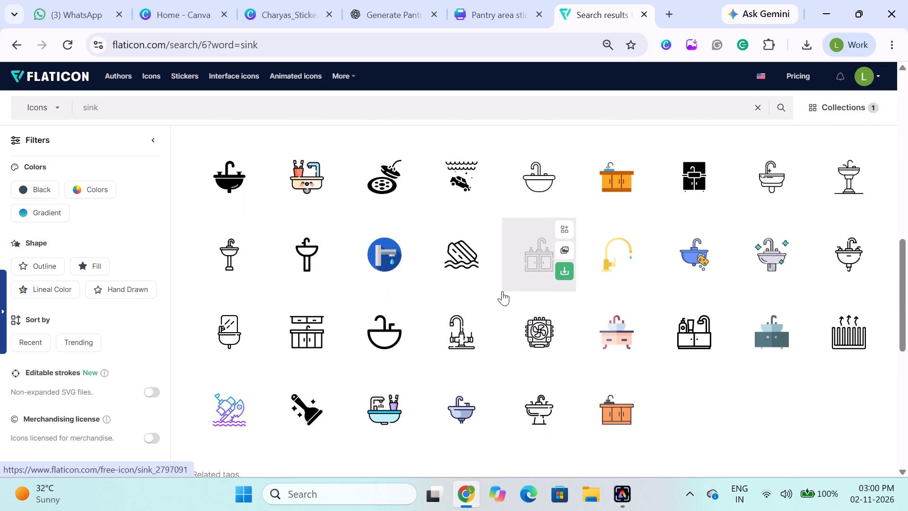
scroll(502, 291, "down", 1)
scroll(502, 291, "up", 3)
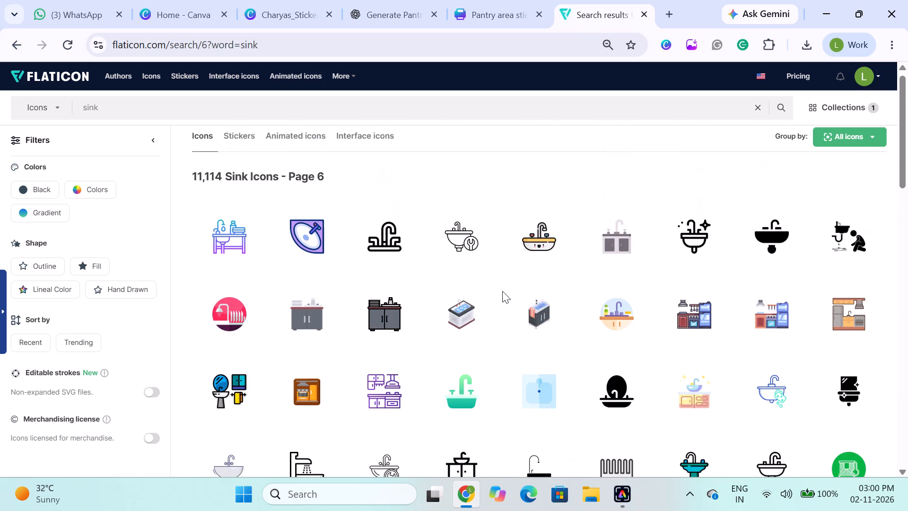
scroll(502, 291, "up", 2)
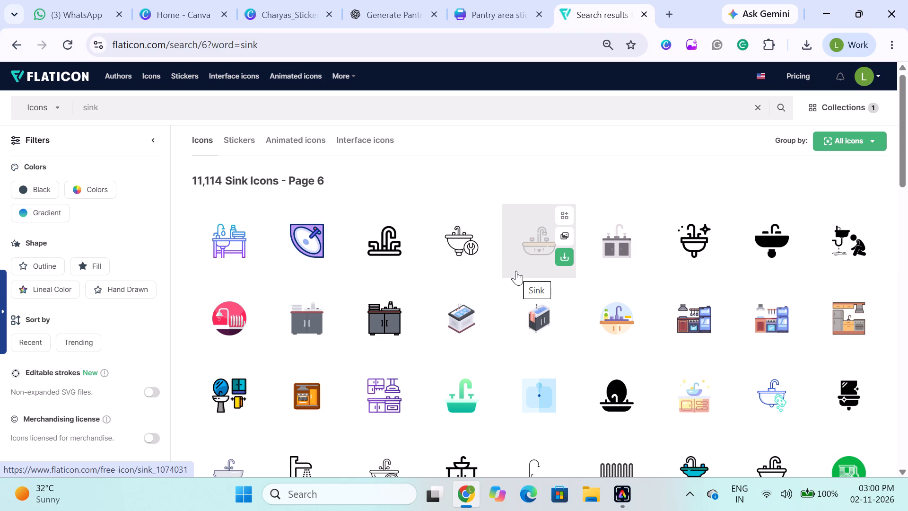
scroll(559, 174, "down", 6)
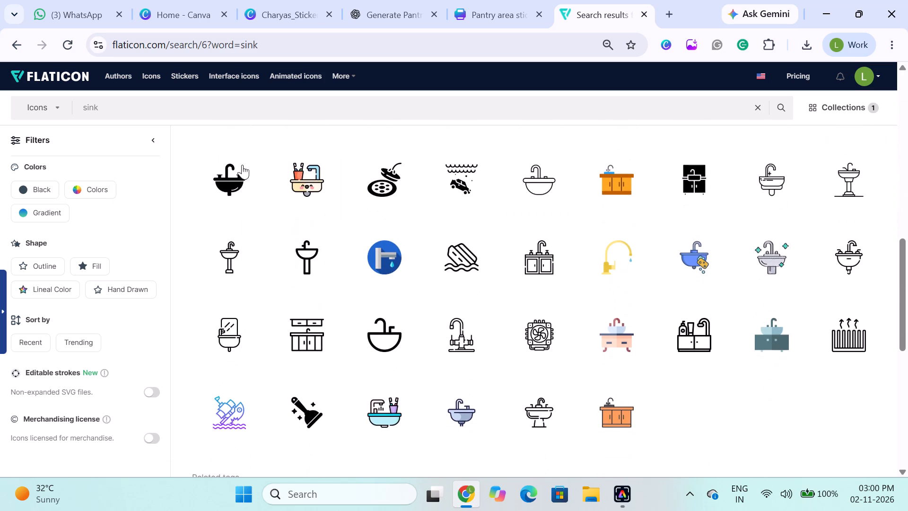
Go back to pages 5 and 4 of the sink results and re-examine their icons for a suitable design.
left_click(14, 47)
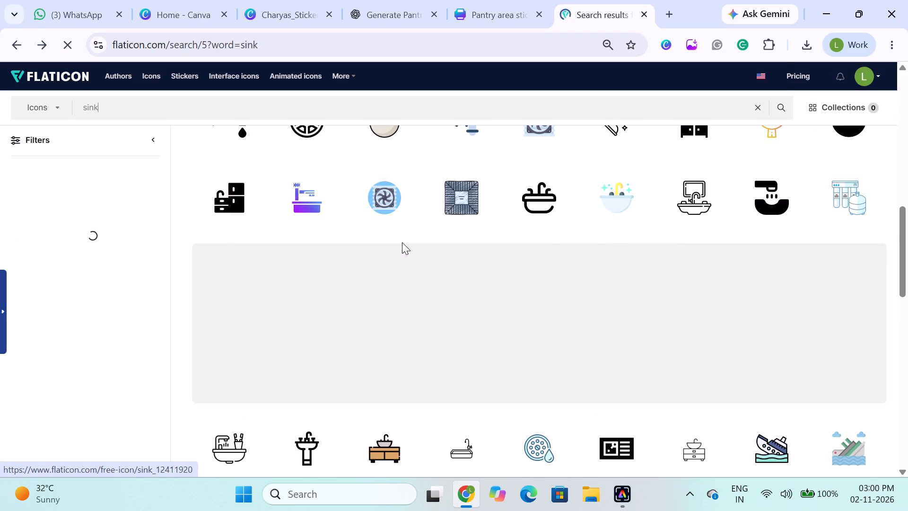
scroll(402, 242, "up", 4)
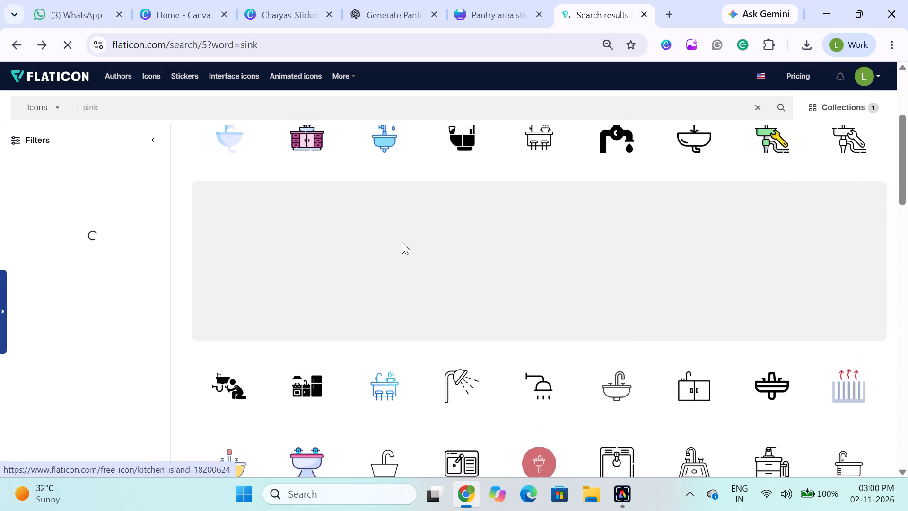
scroll(402, 242, "up", 2)
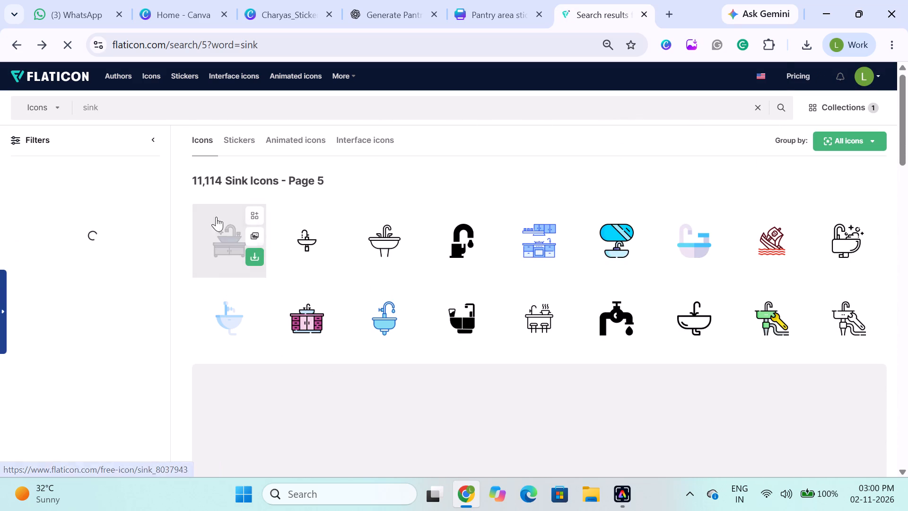
left_click(14, 52)
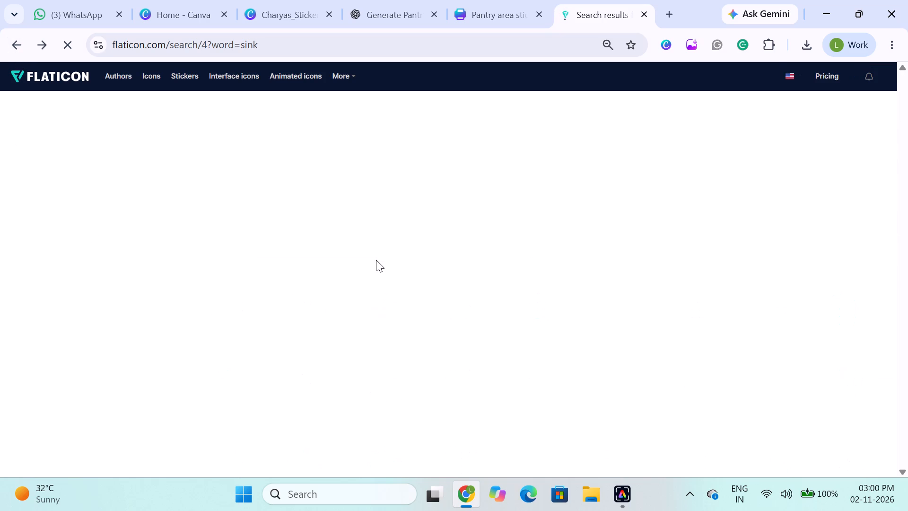
scroll(376, 260, "down", 2)
scroll(376, 260, "up", 2)
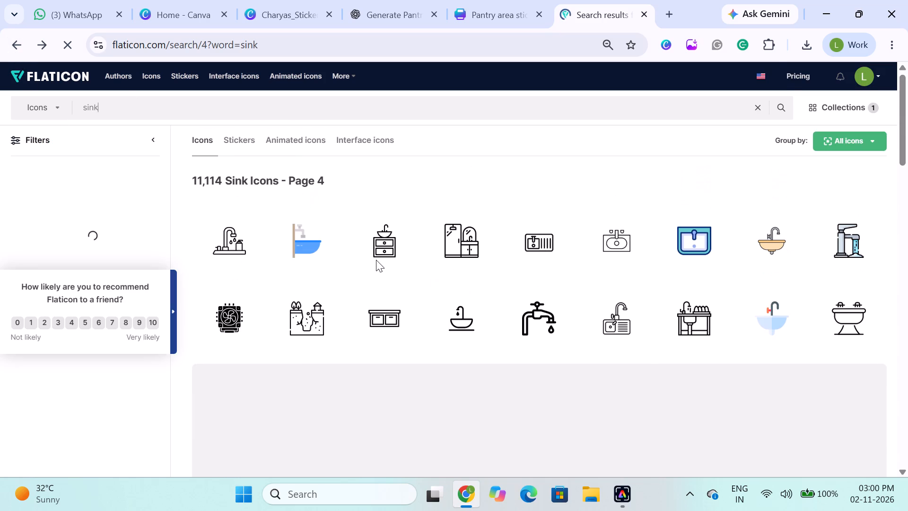
scroll(376, 260, "down", 8)
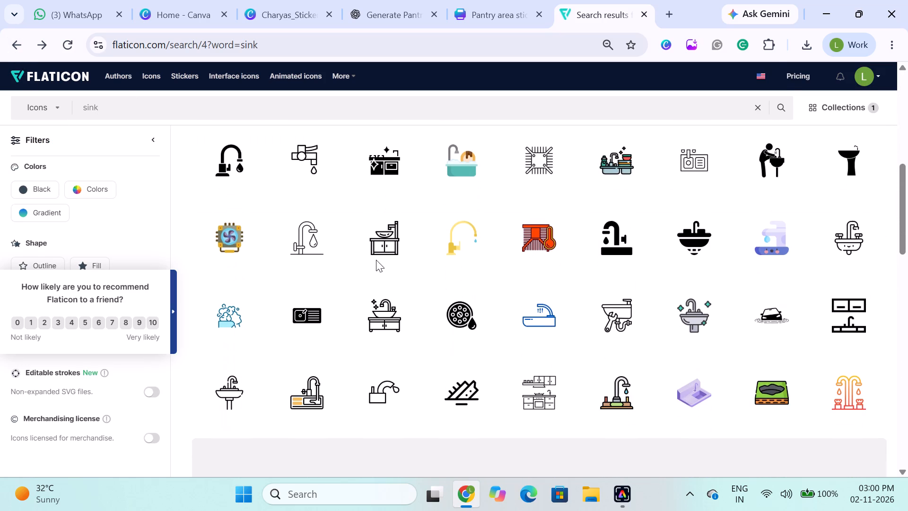
scroll(376, 260, "down", 1)
scroll(515, 260, "down", 3)
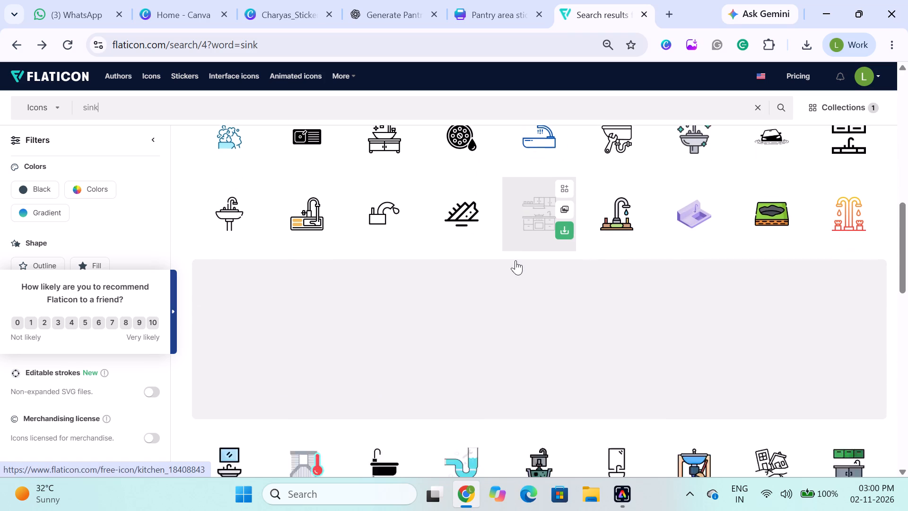
scroll(515, 260, "down", 5)
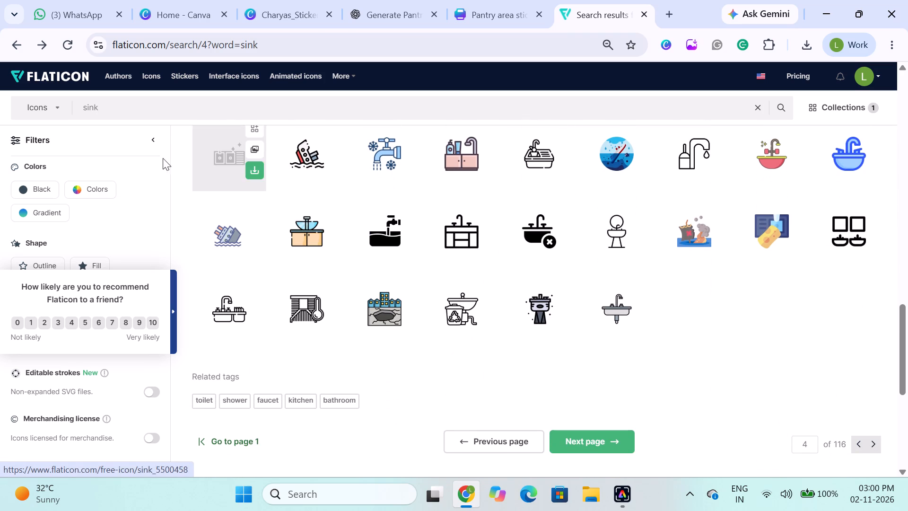
Return to page 3 of the sink results and review its icons for one that suits the pantry stickers.
left_click(16, 44)
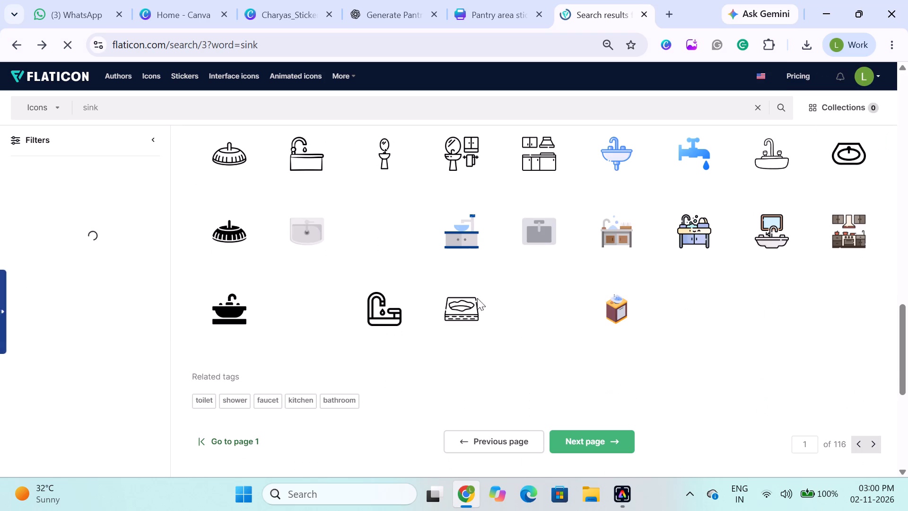
scroll(393, 248, "up", 2)
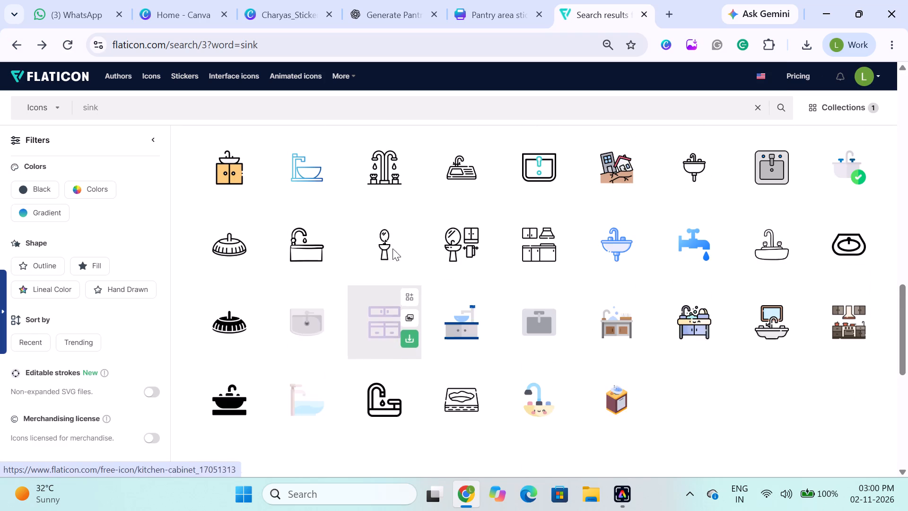
scroll(393, 248, "up", 3)
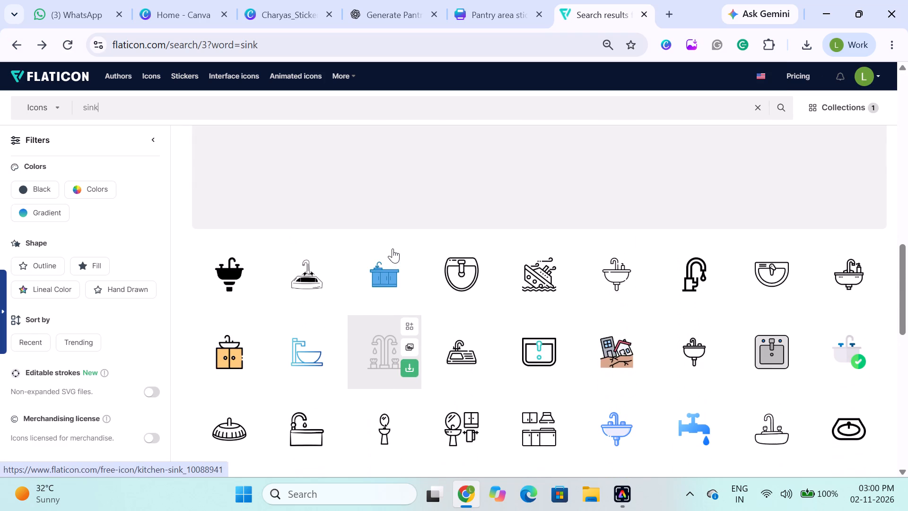
scroll(393, 248, "up", 3)
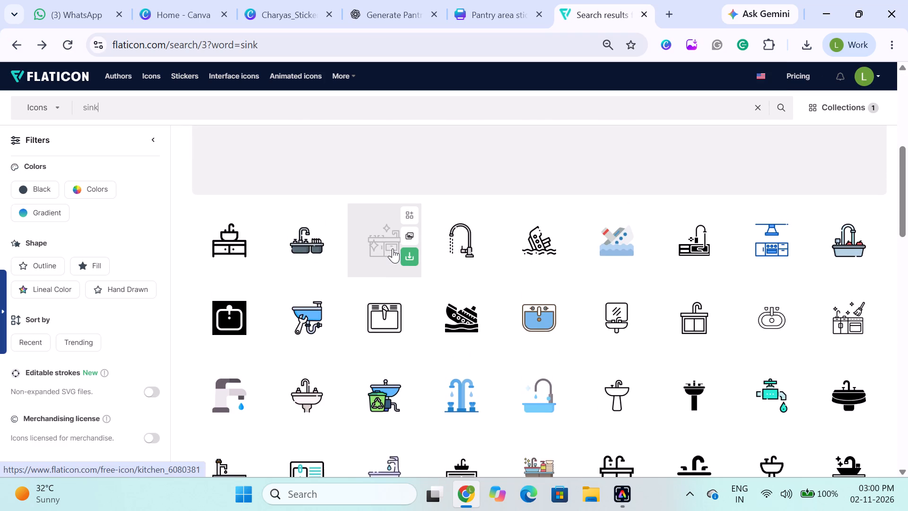
scroll(393, 248, "up", 1)
scroll(536, 301, "down", 3)
scroll(536, 301, "up", 1)
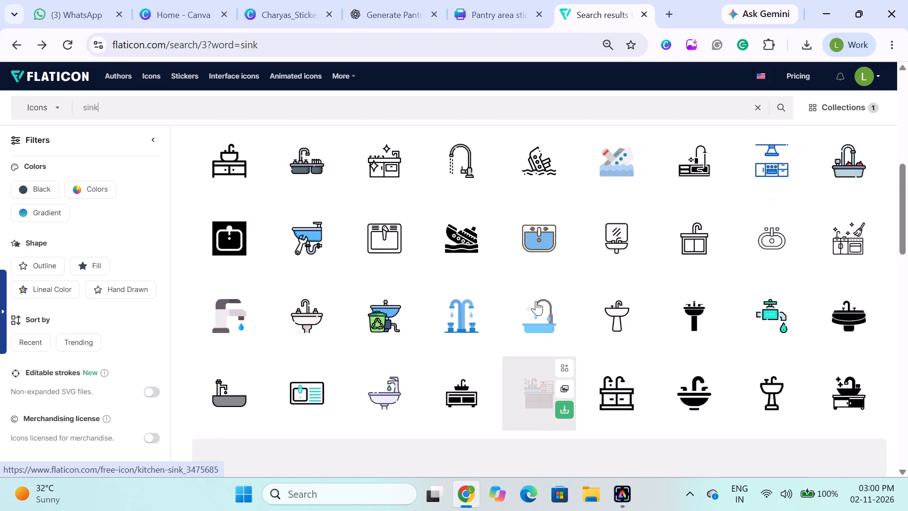
scroll(536, 301, "up", 1)
scroll(536, 301, "down", 2)
scroll(536, 301, "up", 1)
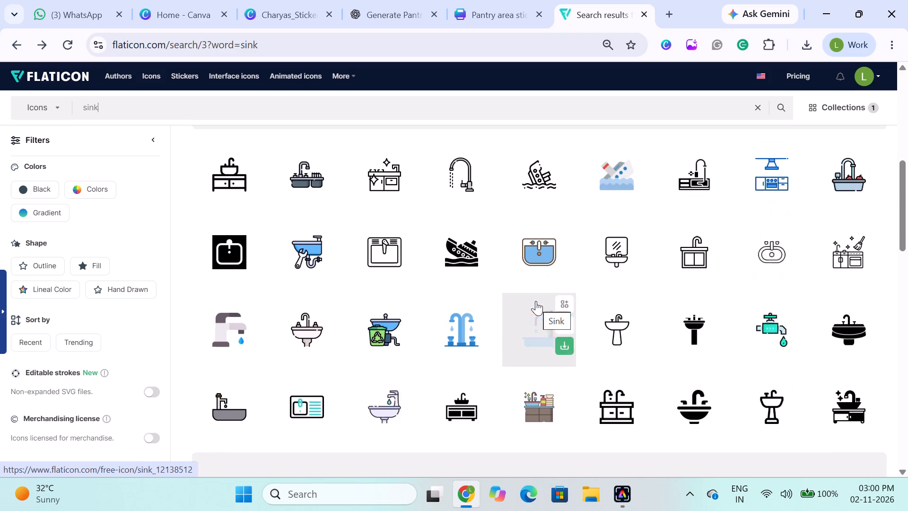
scroll(536, 301, "up", 4)
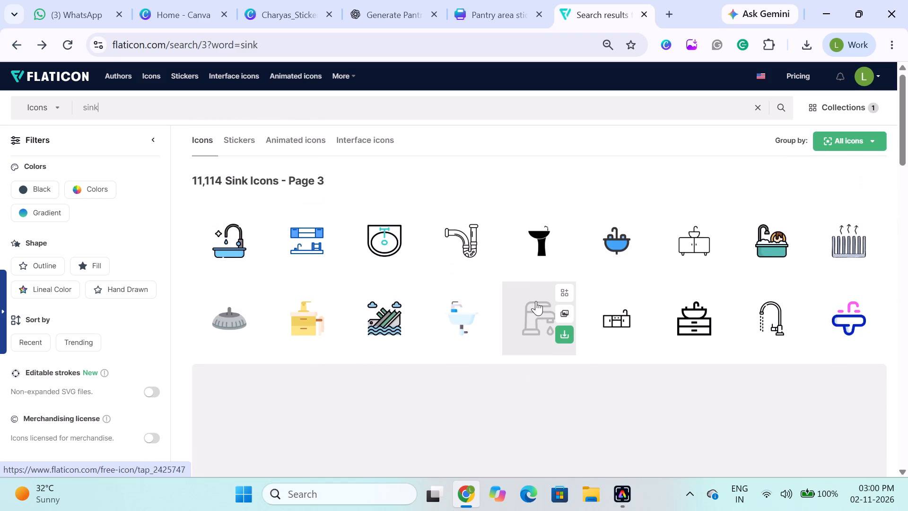
scroll(536, 301, "up", 1)
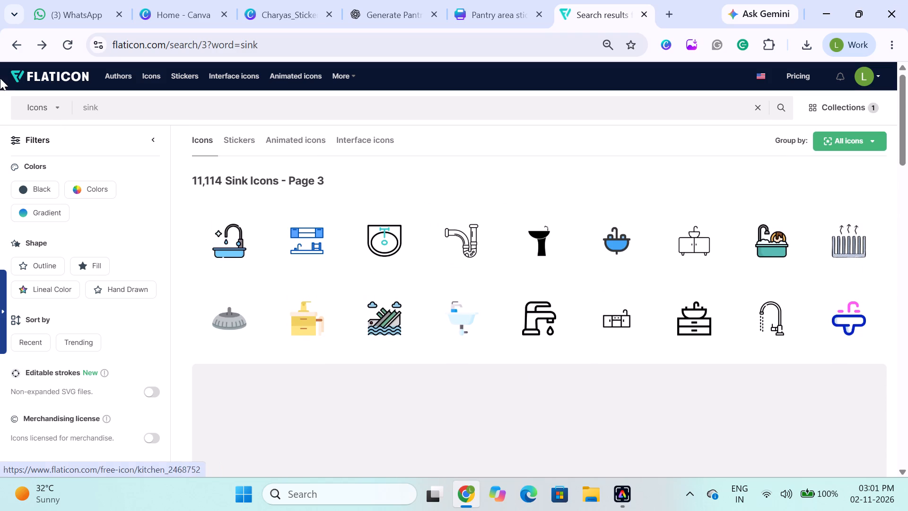
Return to page 2 of the sink results and look through its icons down to the end of the page.
left_click(15, 37)
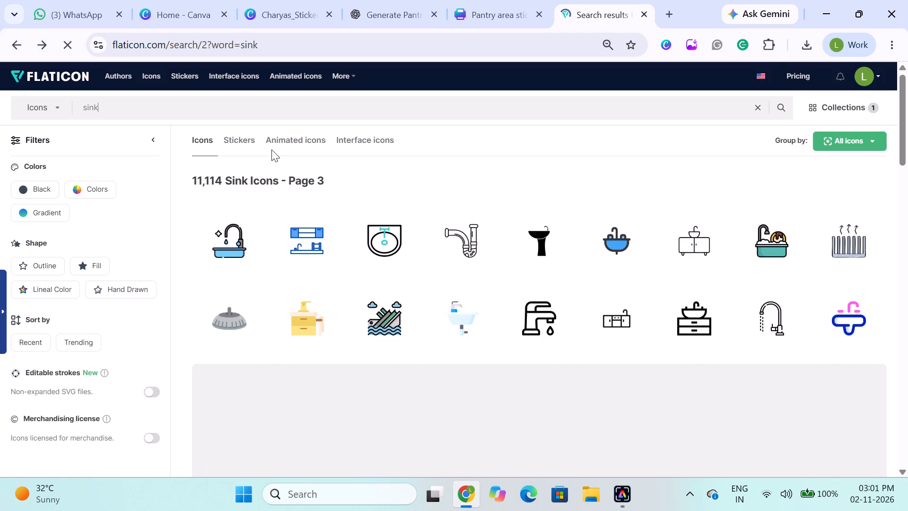
scroll(387, 228, "up", 1)
scroll(387, 228, "down", 2)
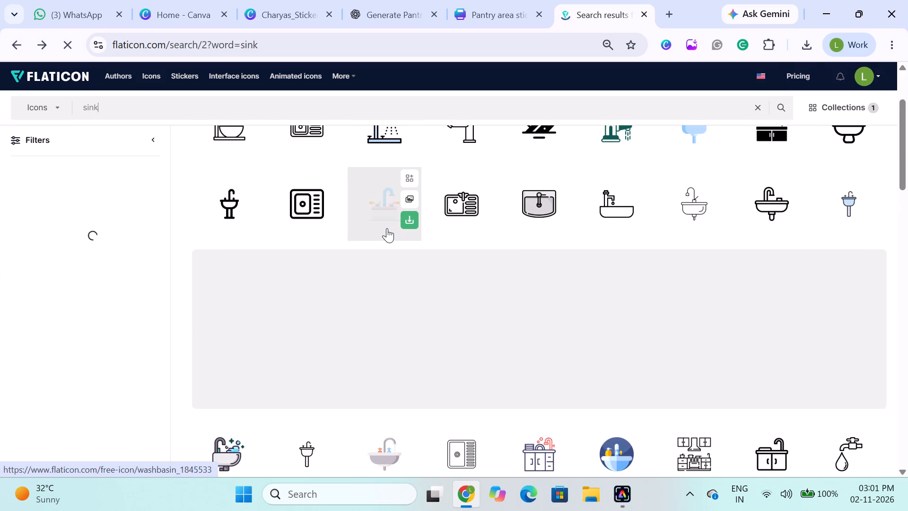
scroll(387, 228, "down", 2)
scroll(532, 288, "down", 1)
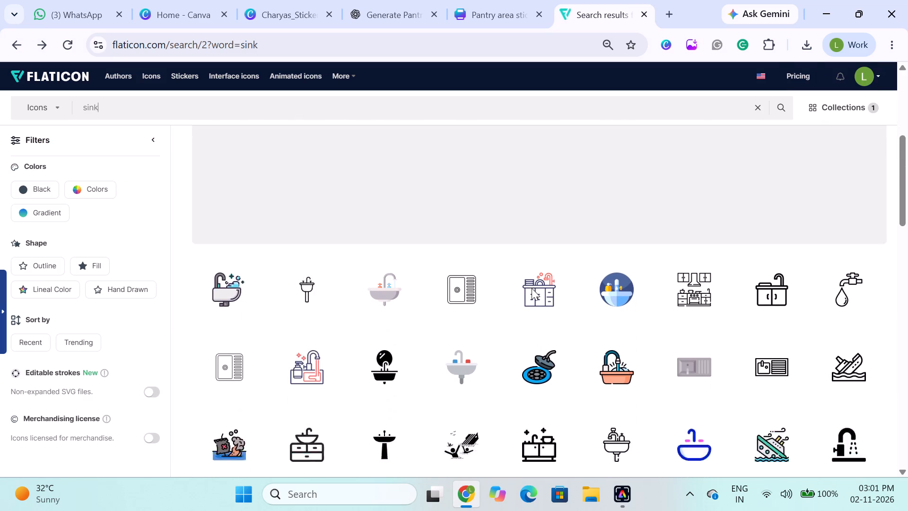
scroll(532, 288, "down", 1)
scroll(426, 320, "down", 2)
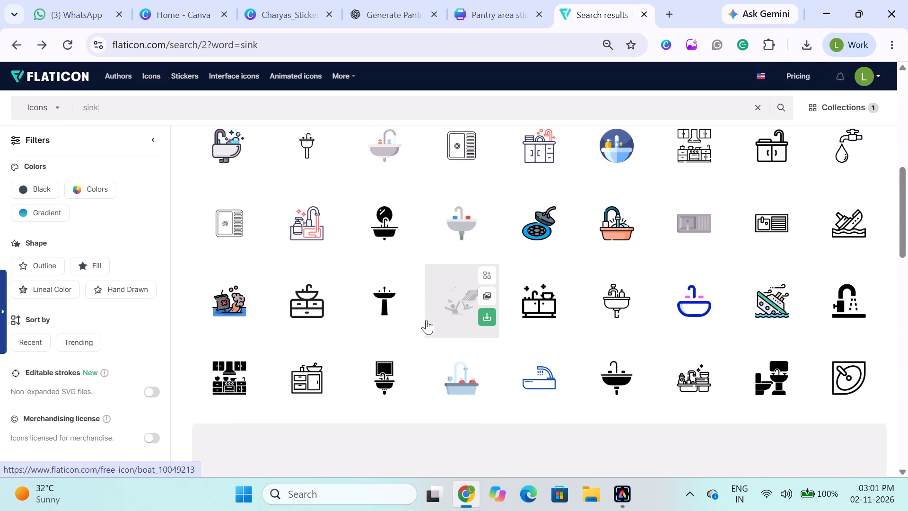
scroll(426, 320, "down", 5)
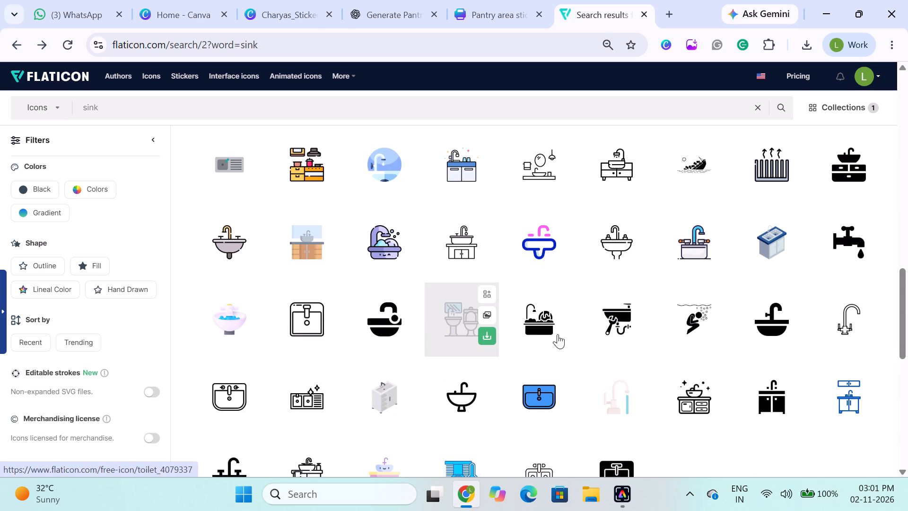
scroll(559, 334, "down", 2)
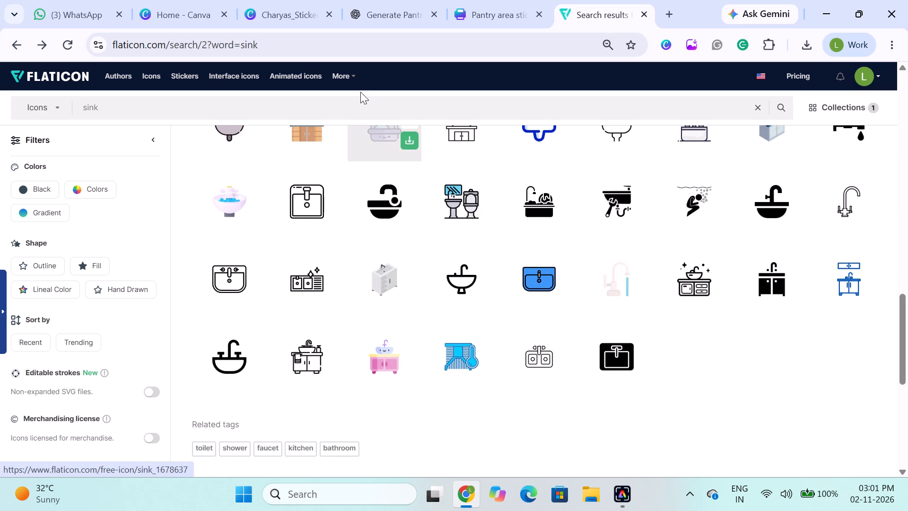
Go back once more in the results history and re-examine the displayed sink icons up to the top of the page.
left_click(26, 44)
scroll(411, 241, "up", 1)
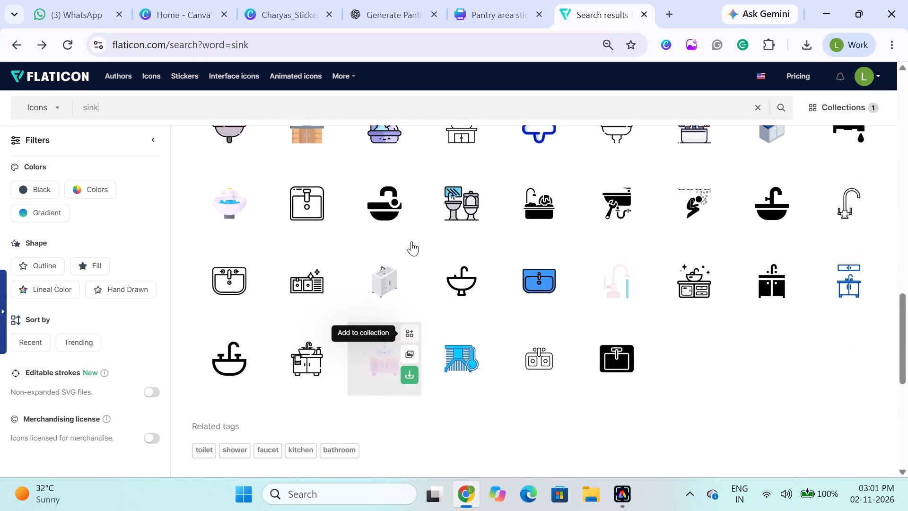
scroll(411, 241, "up", 3)
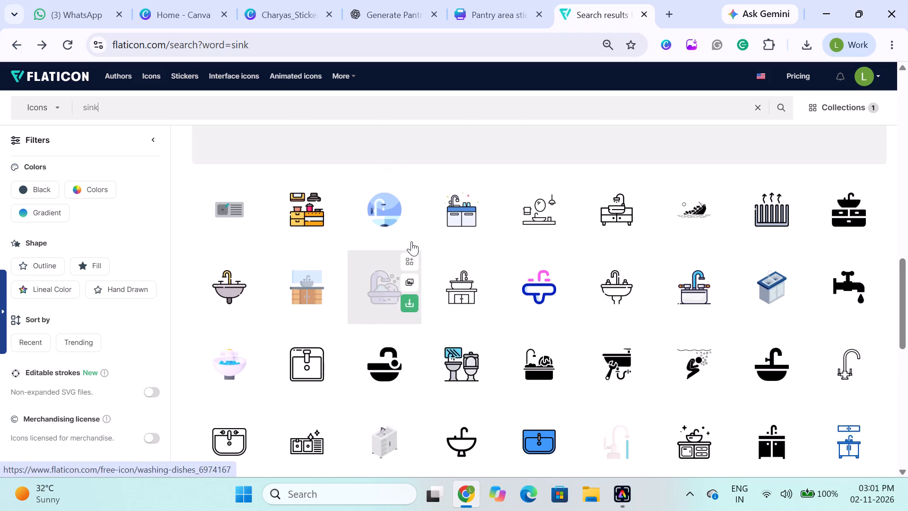
scroll(411, 241, "up", 1)
scroll(411, 241, "down", 1)
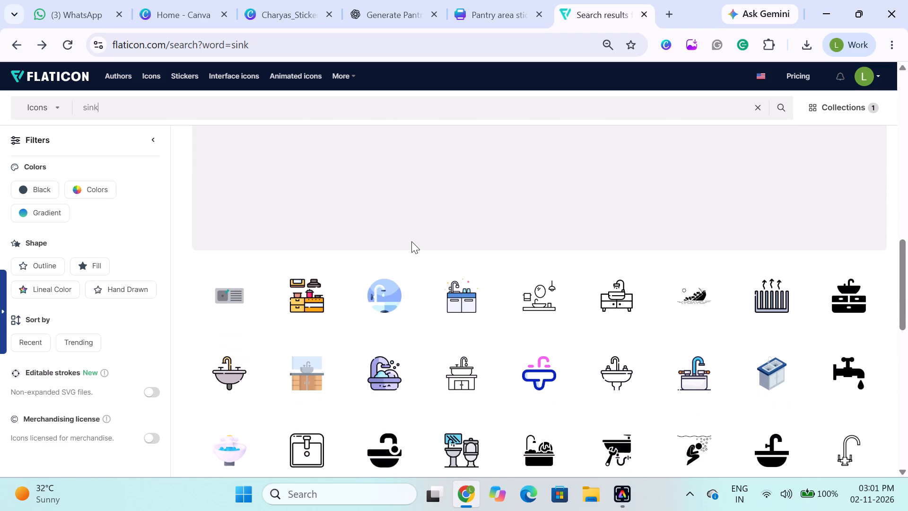
scroll(411, 241, "up", 3)
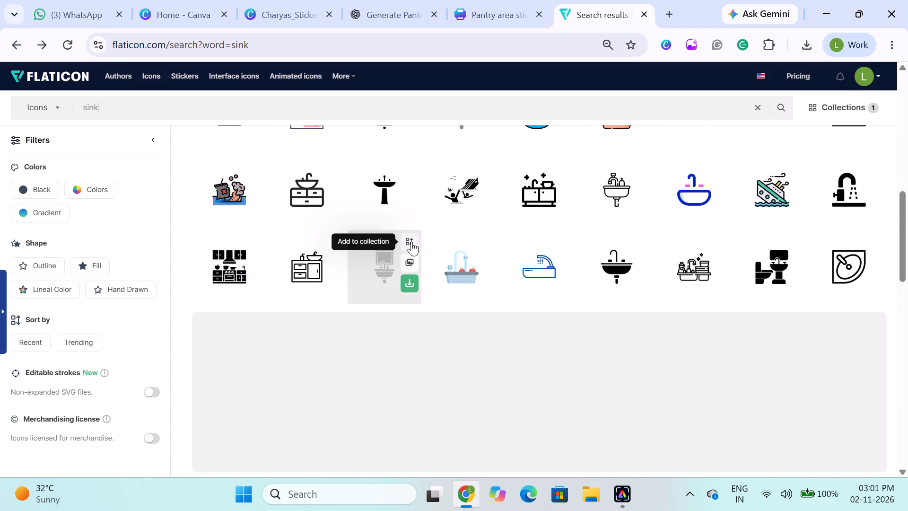
scroll(411, 241, "up", 3)
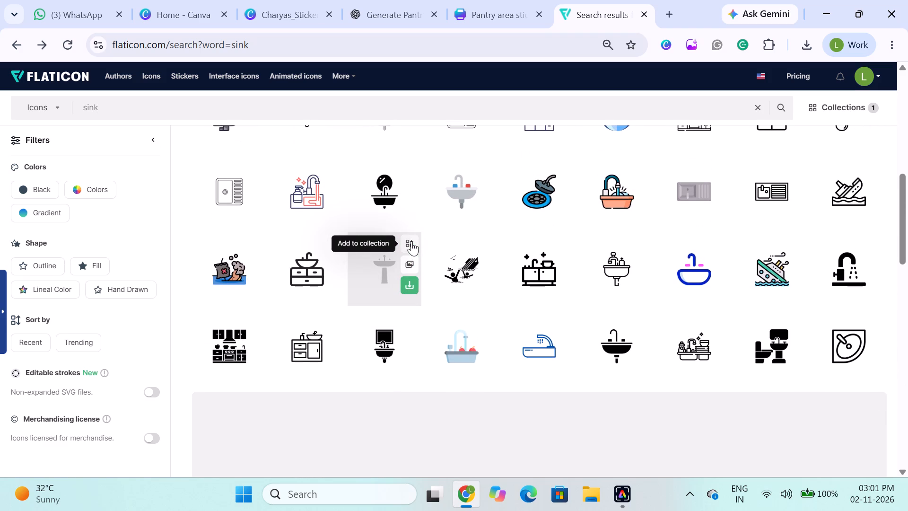
scroll(411, 241, "up", 3)
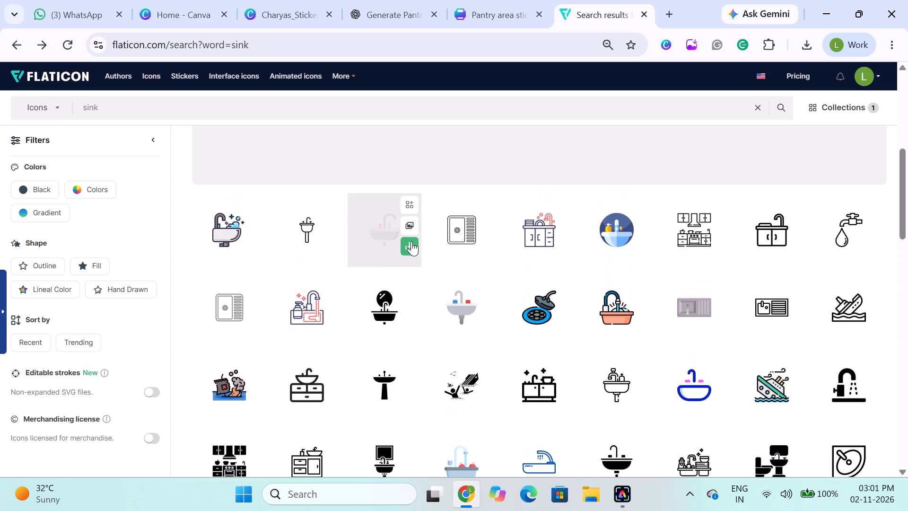
scroll(411, 241, "up", 5)
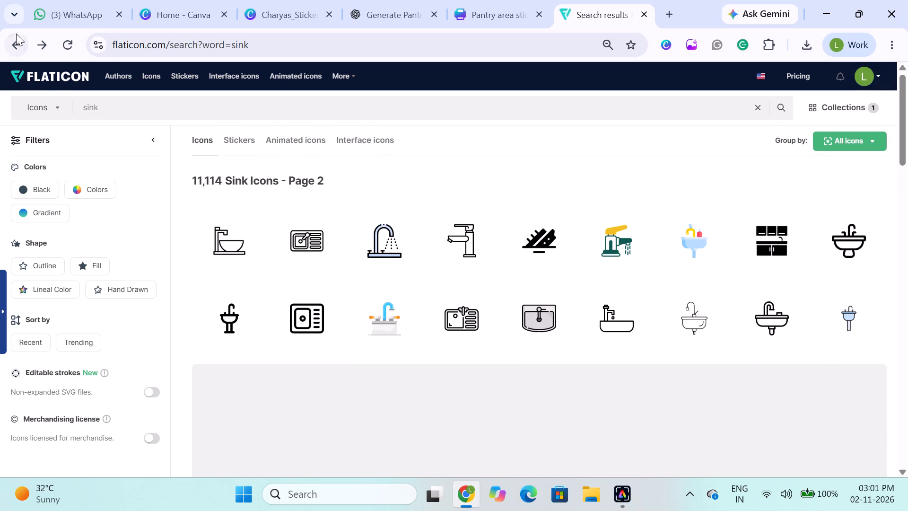
Return to the Flaticon home page and search the icons for "sink" again.
left_click(10, 47)
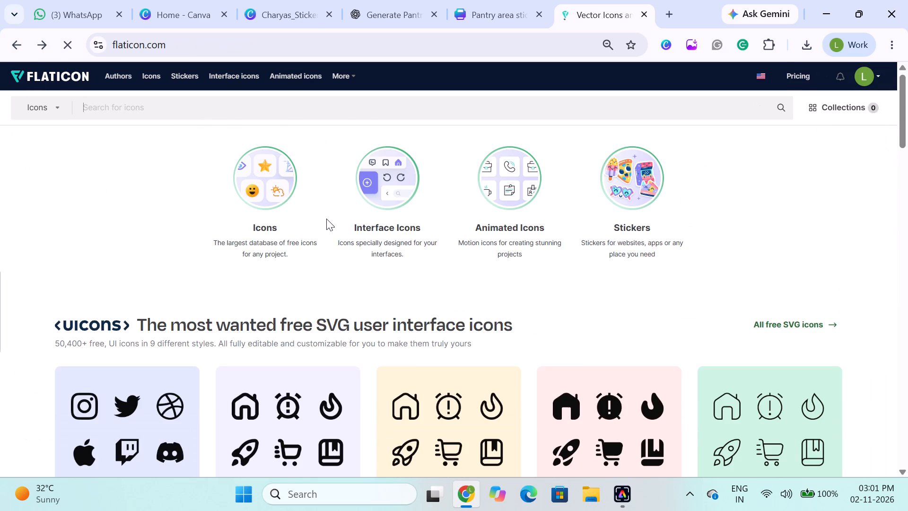
scroll(437, 266, "down", 9)
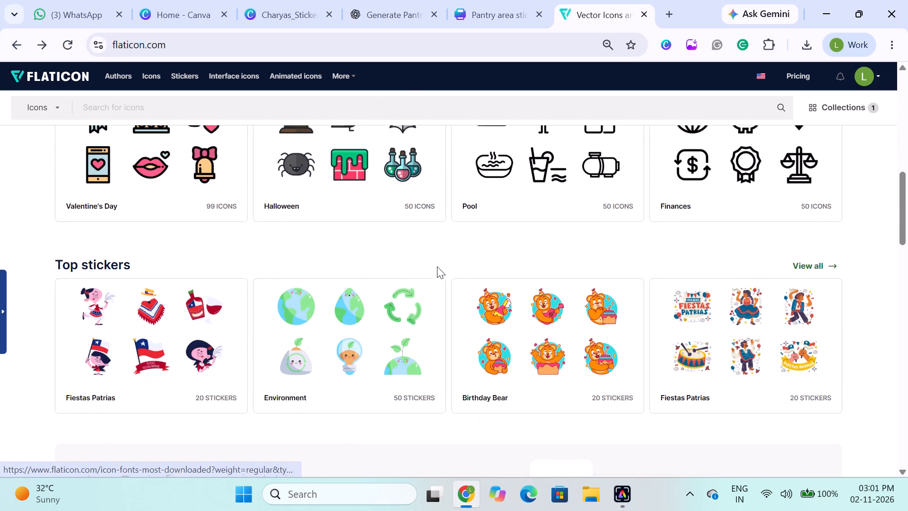
left_click(140, 113)
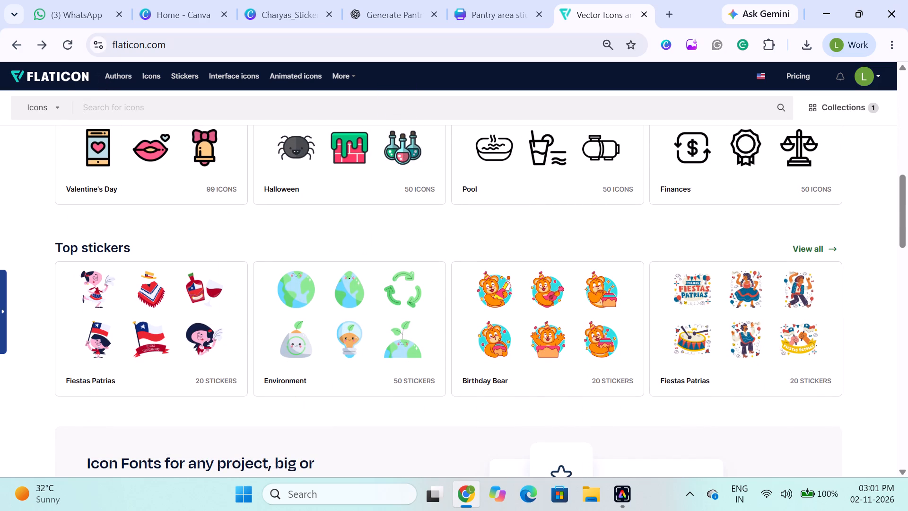
key("s")
key("n")
key("BackSpace")
type("ink")
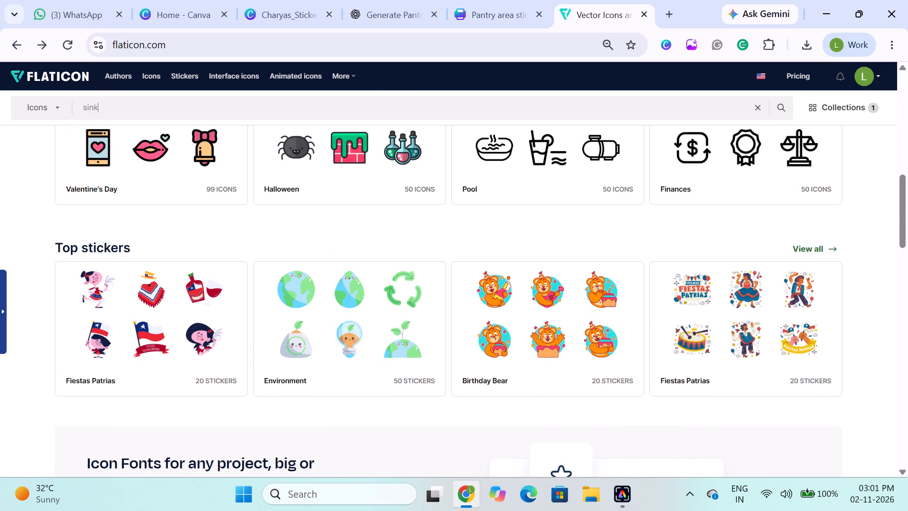
key("Return")
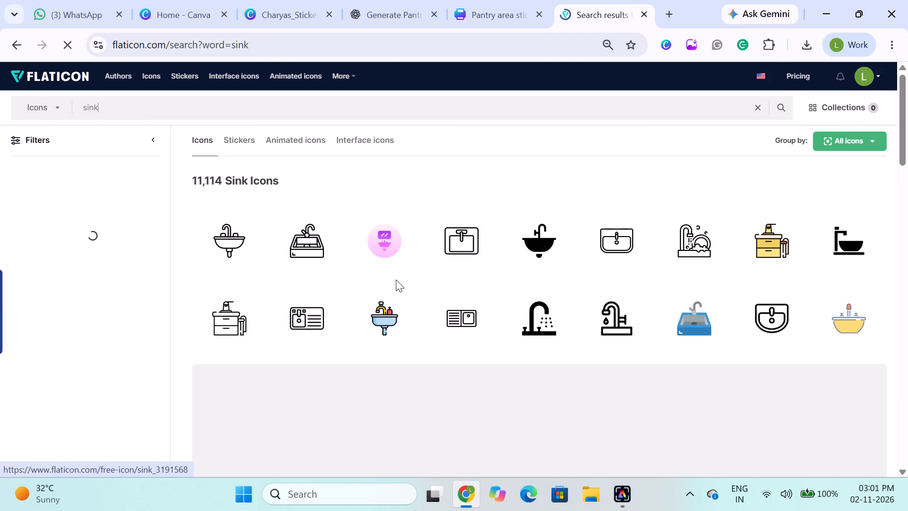
Preview the solid black sink and wash basin icons from the results and examine their related icons for a suitable match.
left_click(533, 227)
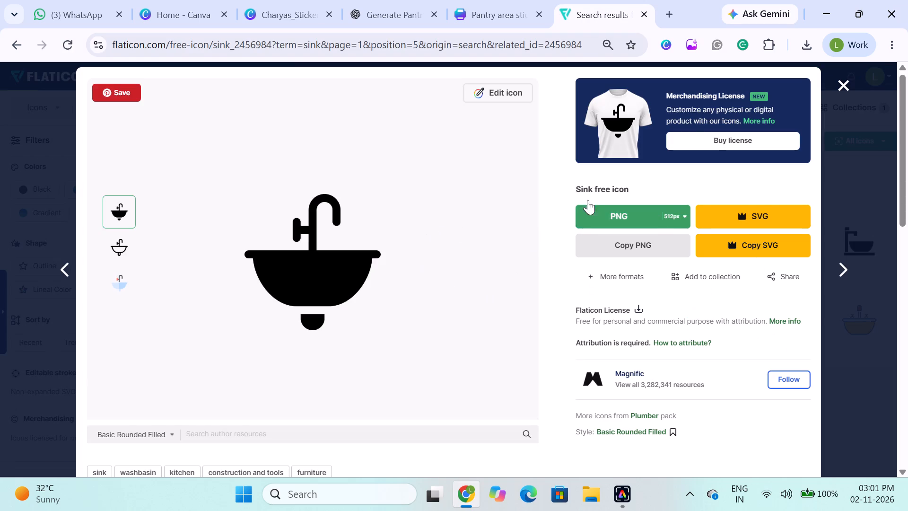
left_click(847, 83)
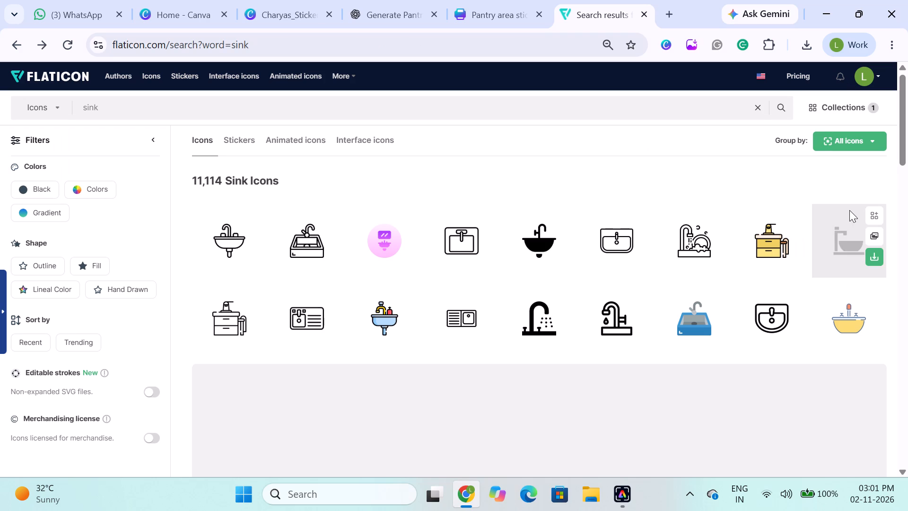
left_click(841, 221)
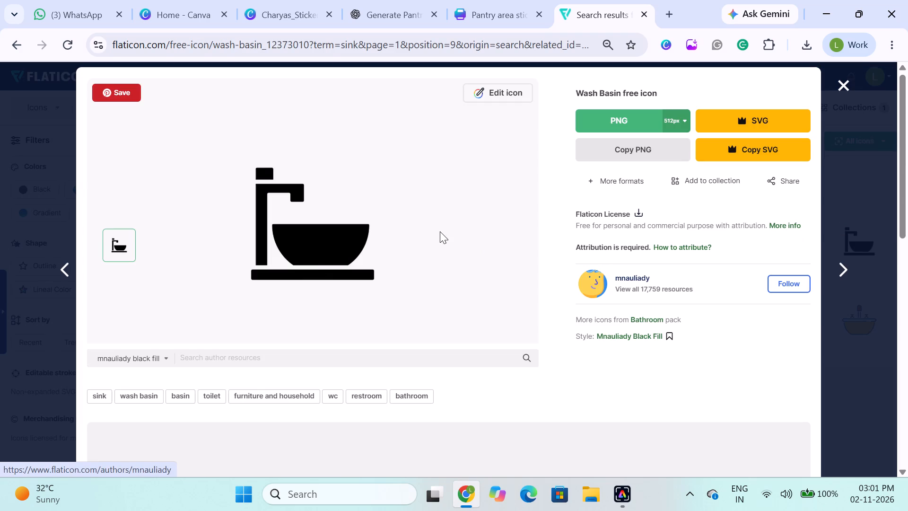
scroll(424, 254, "down", 5)
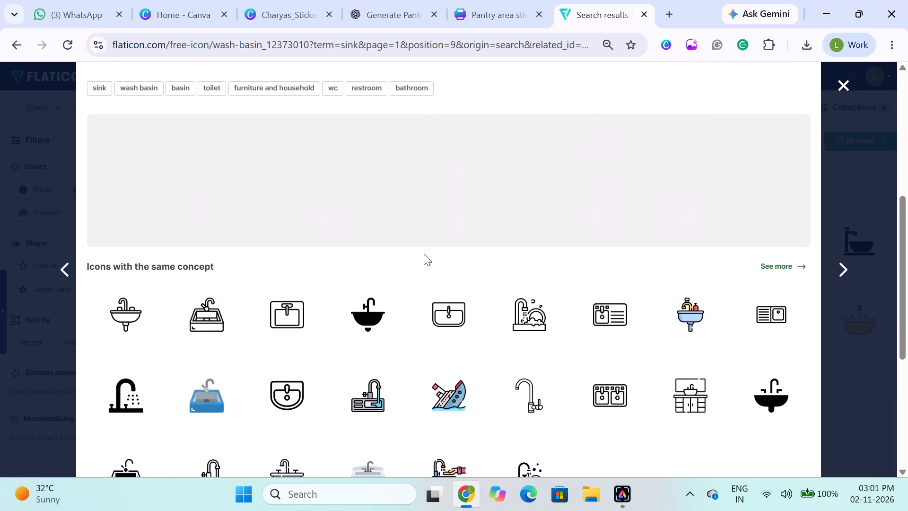
scroll(424, 254, "down", 1)
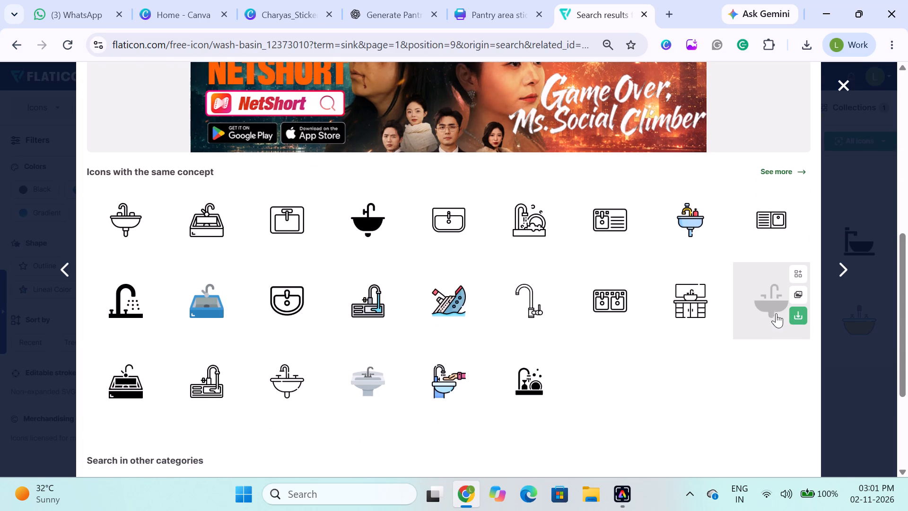
left_click(763, 305)
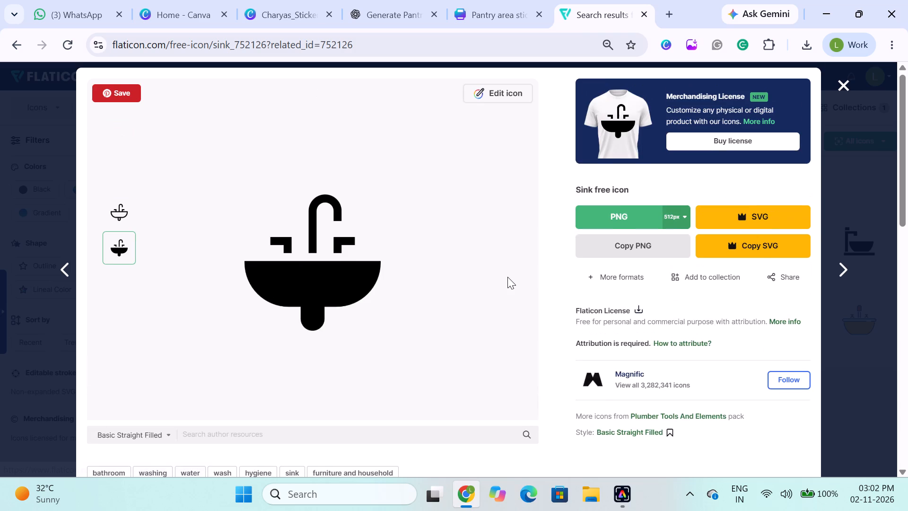
scroll(507, 277, "down", 5)
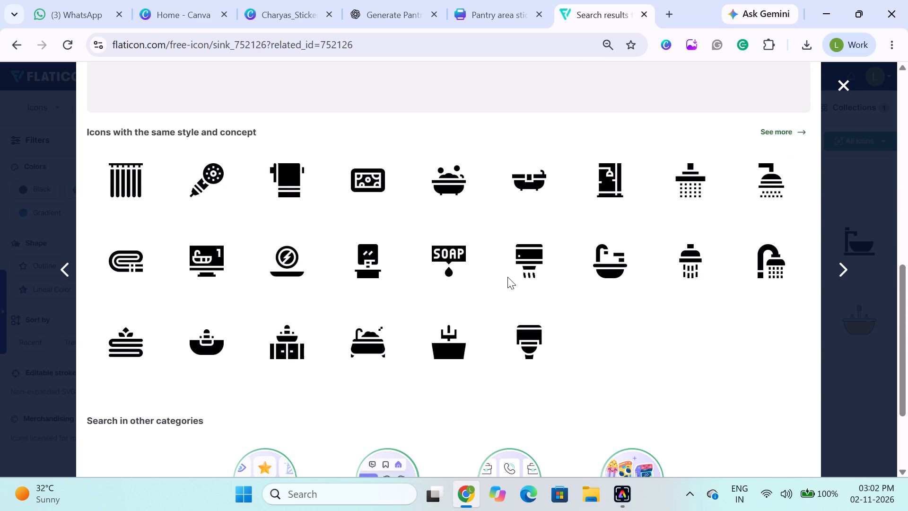
scroll(348, 213, "down", 3)
scroll(348, 213, "up", 2)
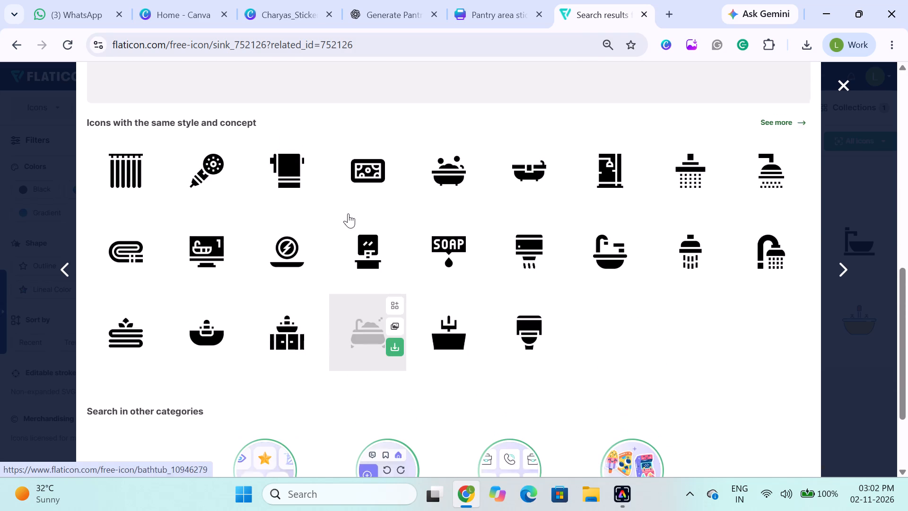
scroll(348, 213, "down", 2)
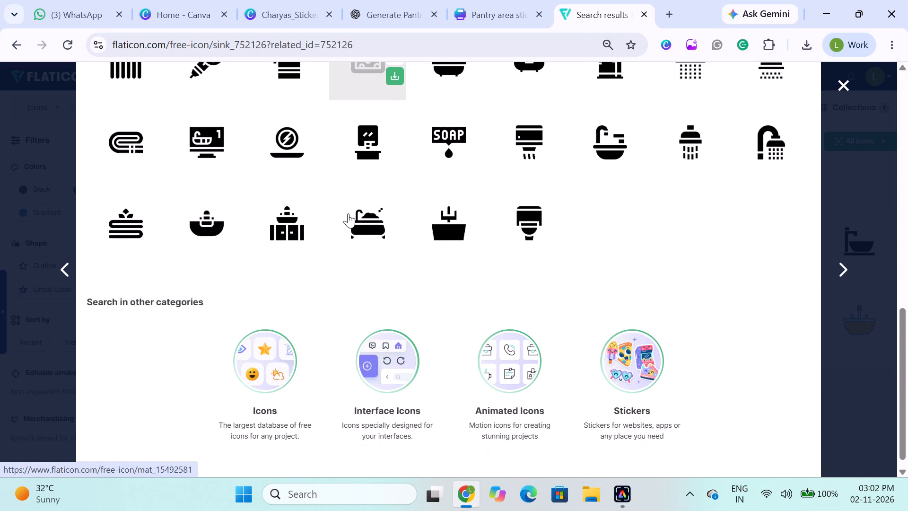
scroll(385, 348, "up", 3)
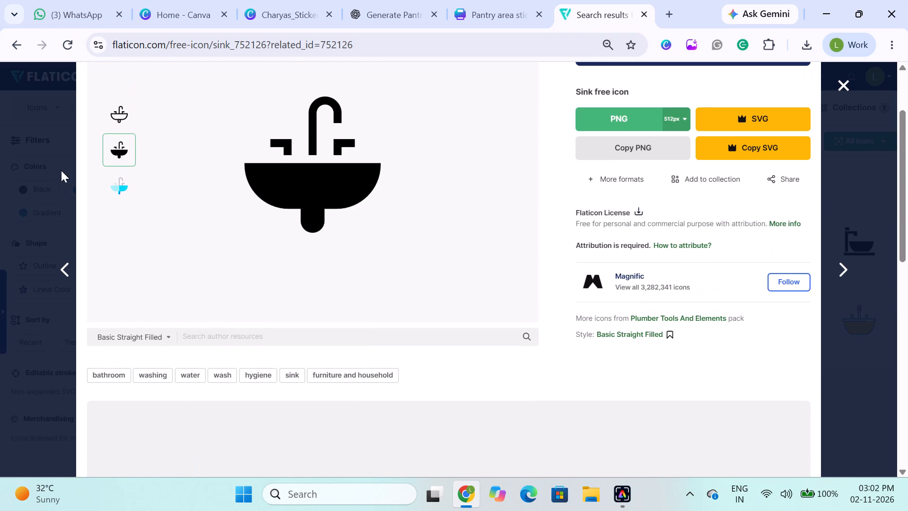
Return to the Wash Basin icon page and look through its icons with the same concept.
left_click(17, 38)
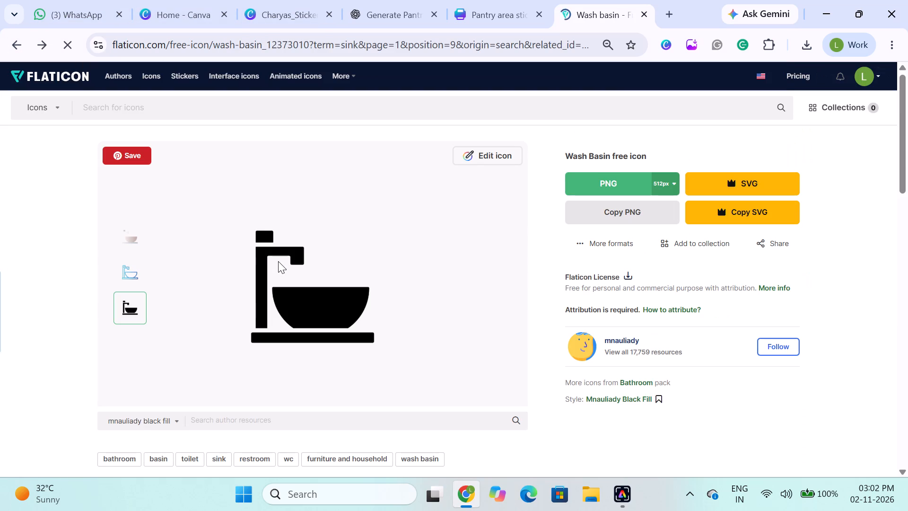
scroll(317, 293, "down", 2)
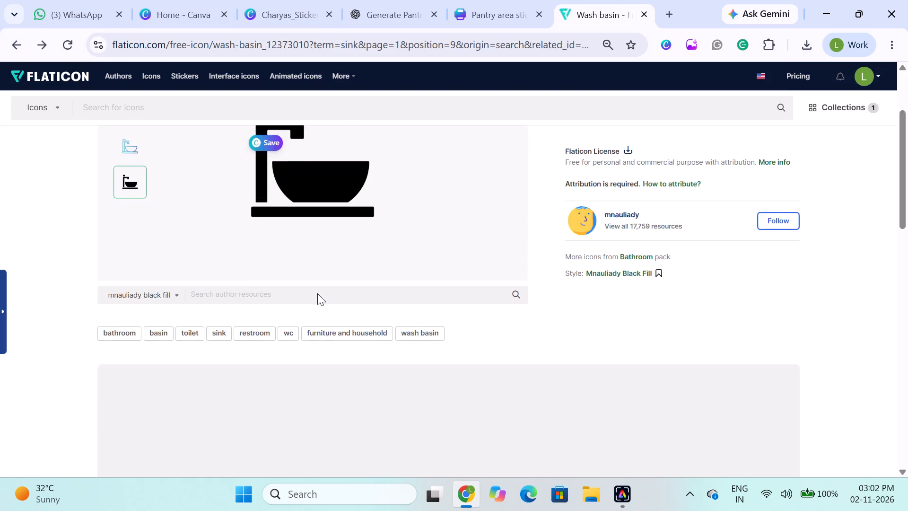
scroll(317, 293, "down", 5)
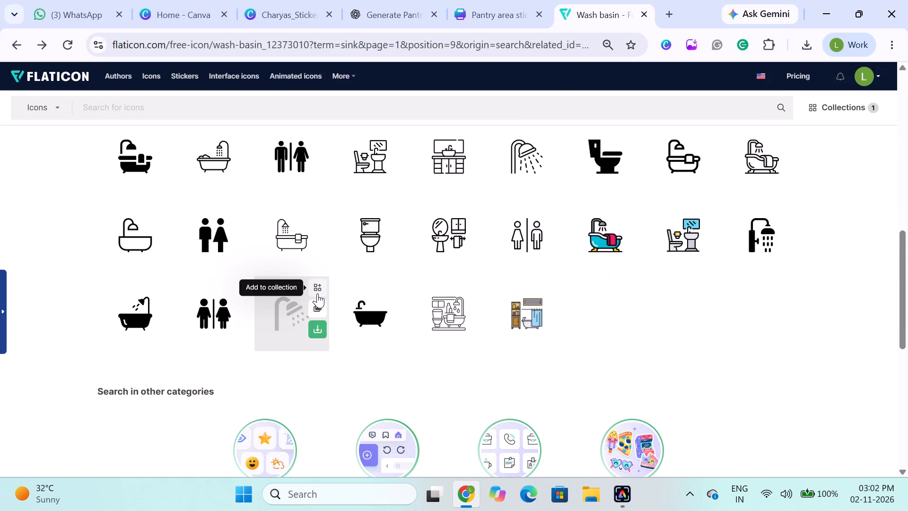
scroll(317, 293, "down", 4)
scroll(317, 293, "up", 4)
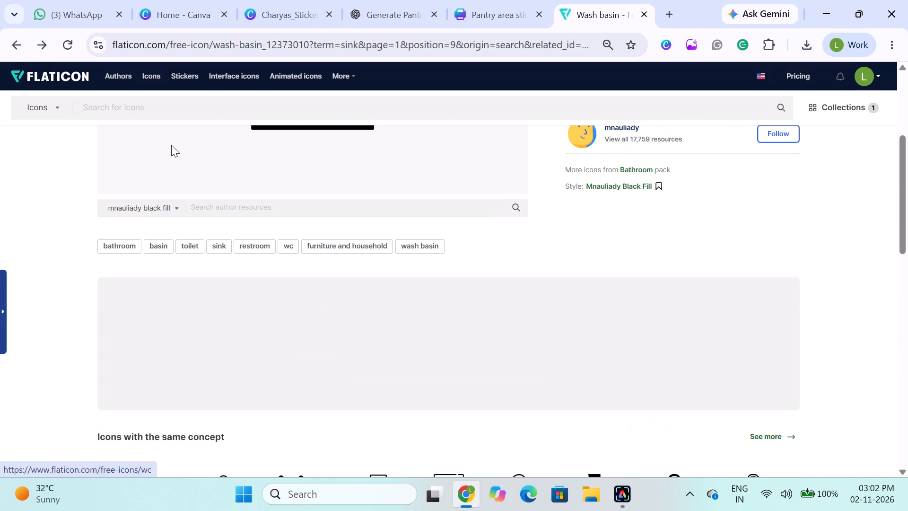
Return to the sink results, open the filled countertop sink icon by Smashicons and review its same-style icons.
left_click(8, 44)
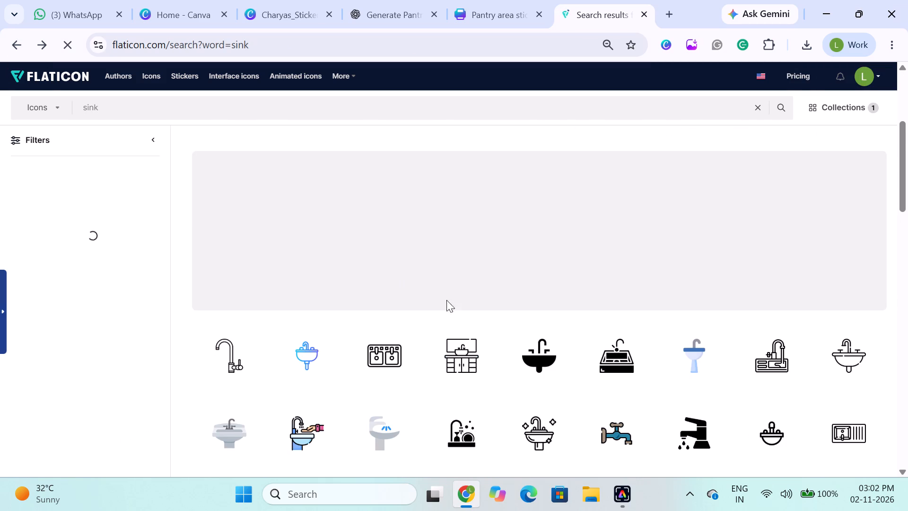
left_click(618, 347)
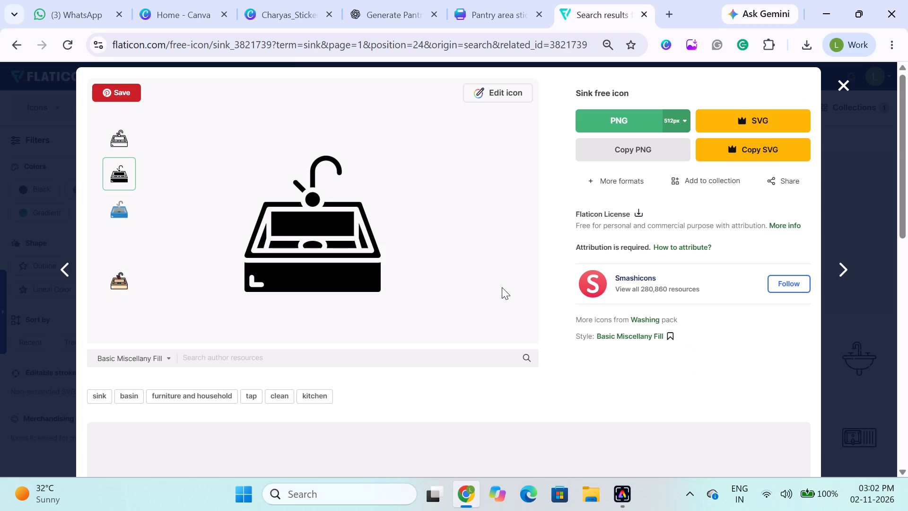
scroll(525, 126, "down", 3)
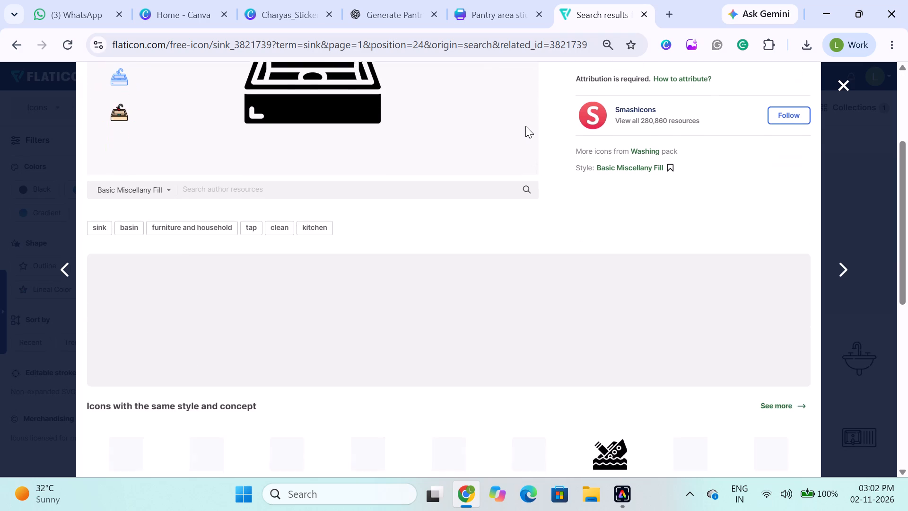
scroll(525, 126, "down", 4)
scroll(525, 126, "up", 2)
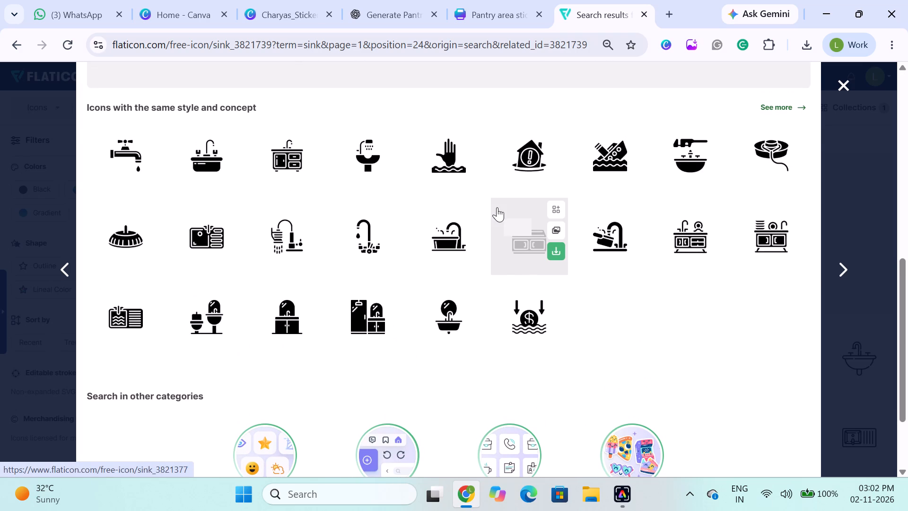
scroll(497, 207, "up", 6)
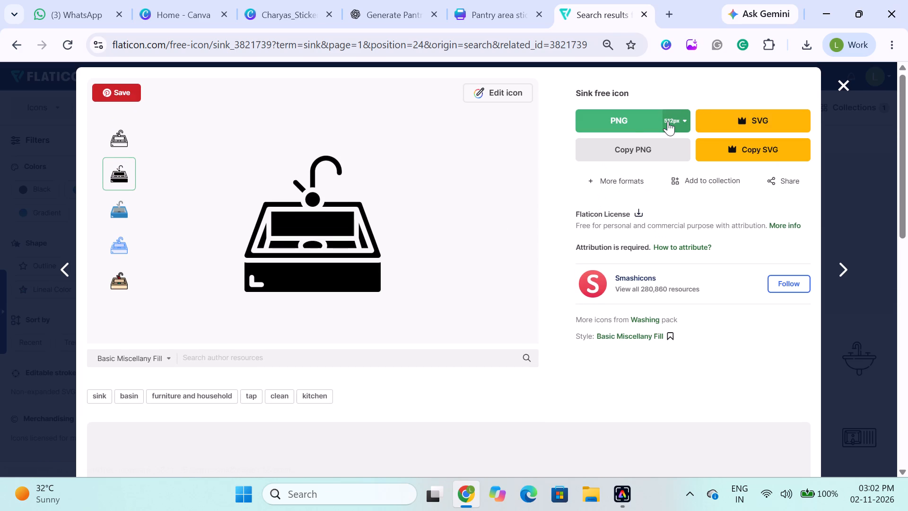
Download the filled Smashicons sink icon as a free 512px PNG.
left_click(602, 114)
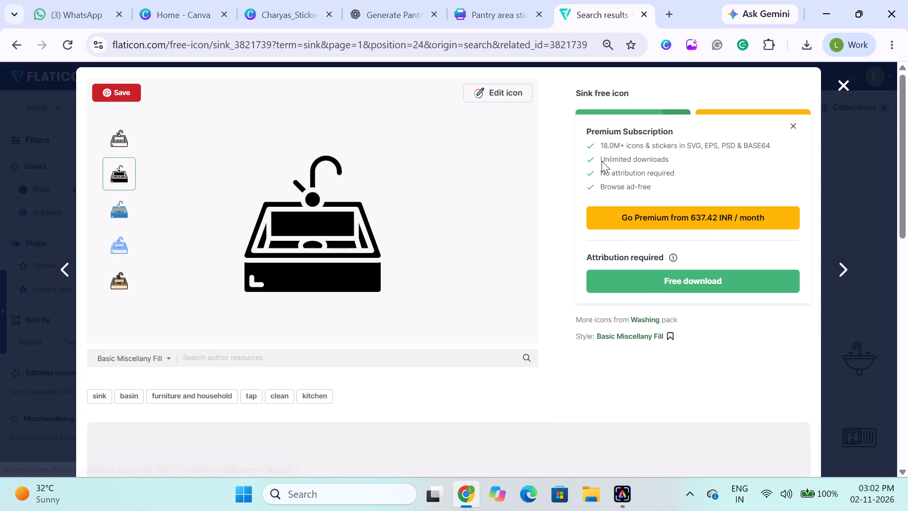
left_click(653, 285)
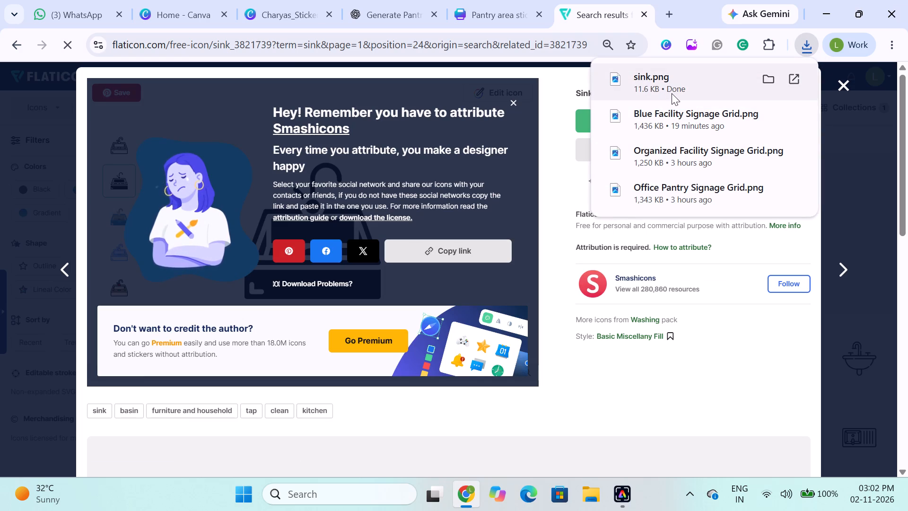
Insert the downloaded sink.png into the Pantry area sticker sheet in Canva.
left_click_drag(672, 93, 501, 0)
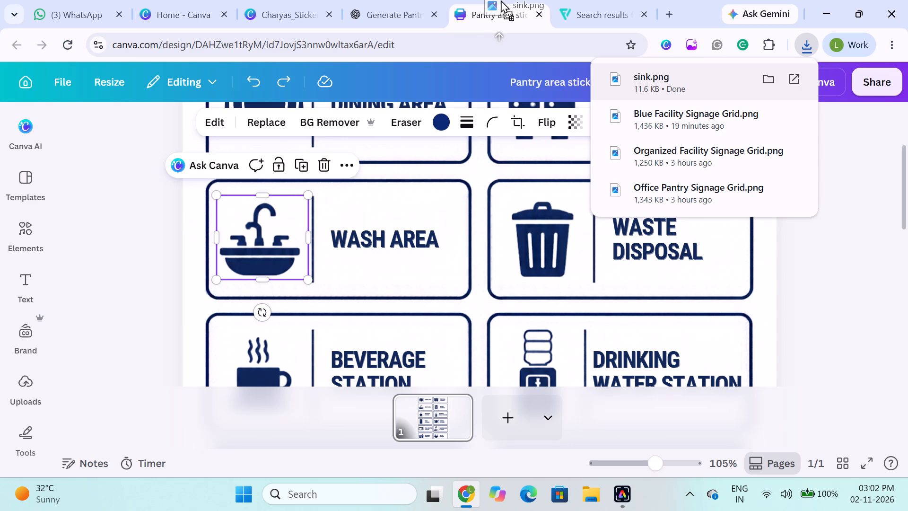
left_click_drag(501, 0, 480, 162)
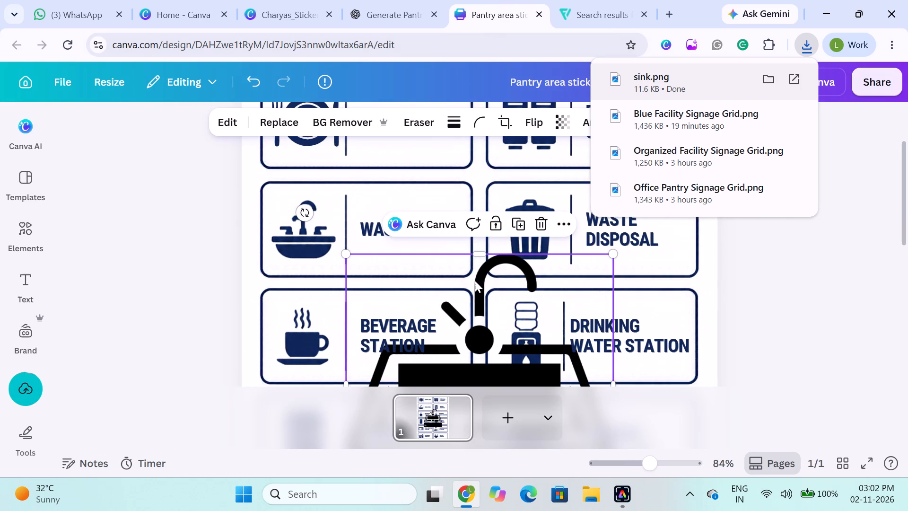
left_click(804, 309)
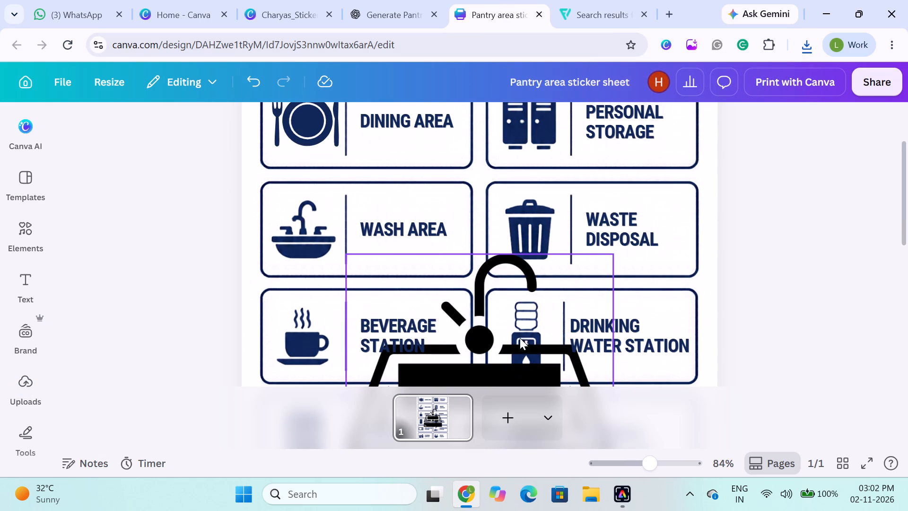
Move the inserted sink icon up the sheet and shrink it proportionally to about half its inserted size.
left_click(489, 339)
scroll(486, 303, "down", 1)
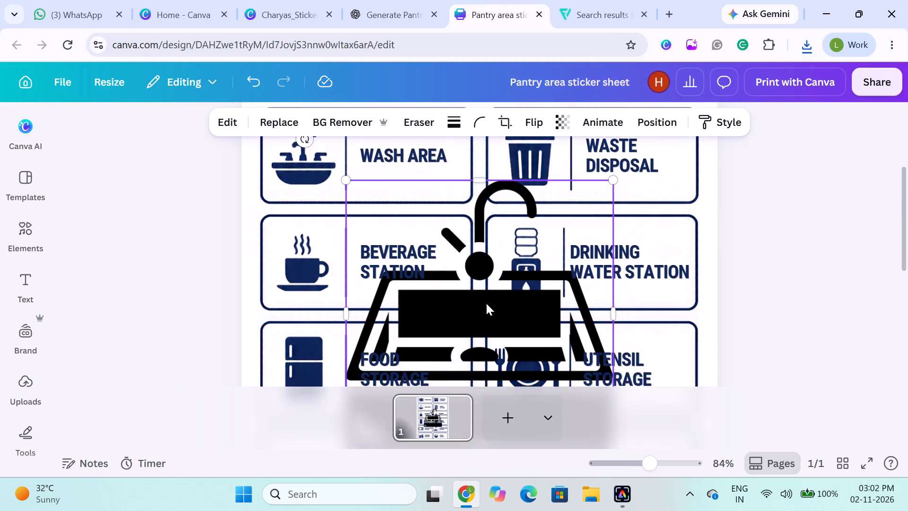
scroll(486, 303, "down", 1)
left_click_drag(483, 263, 474, 226)
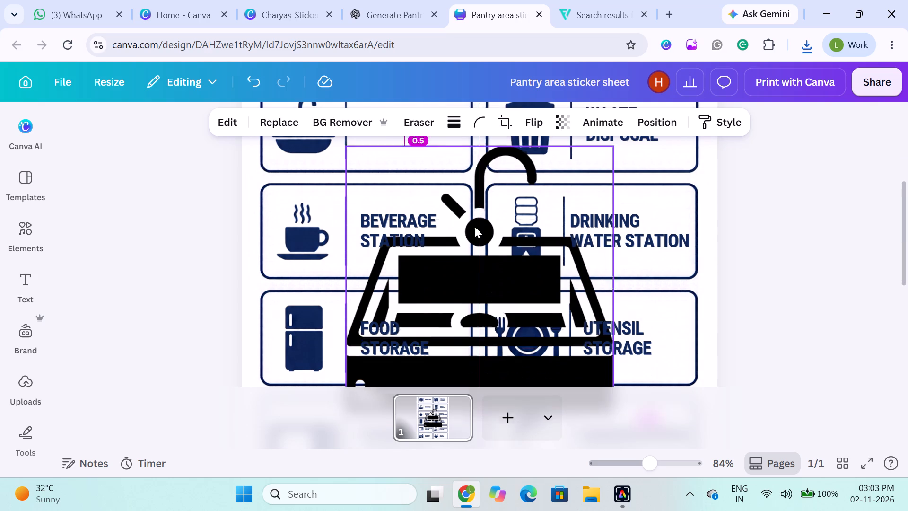
left_click_drag(474, 226, 460, 171)
scroll(460, 171, "up", 2)
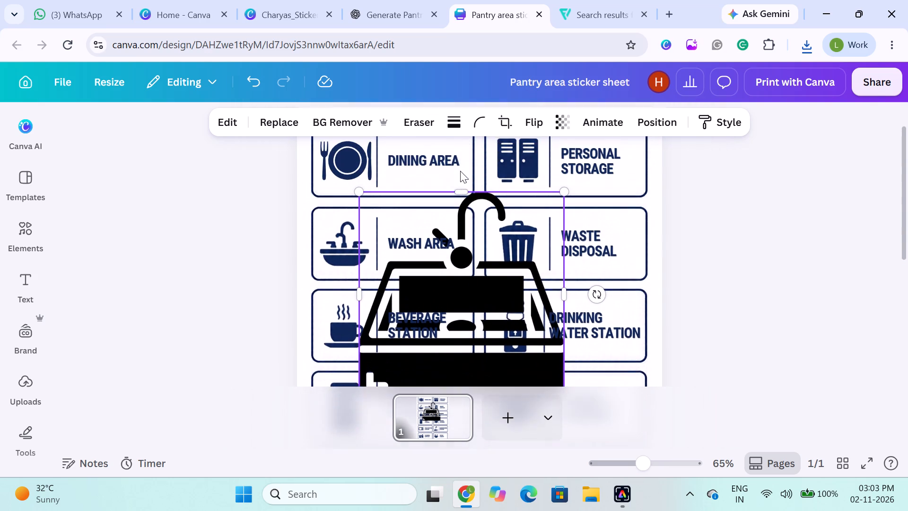
left_click_drag(562, 193, 463, 278)
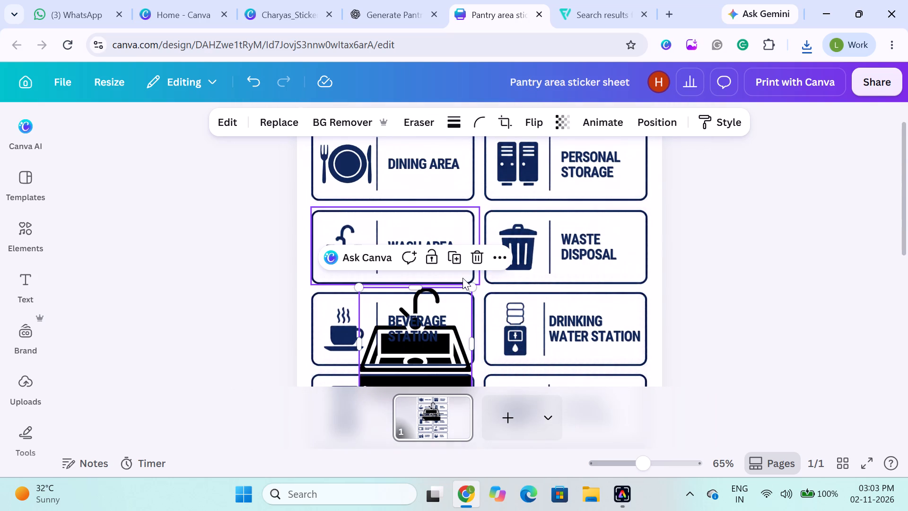
Move the black sink icon up over the existing icon of the Wash Area sticker.
left_click_drag(427, 328, 436, 236)
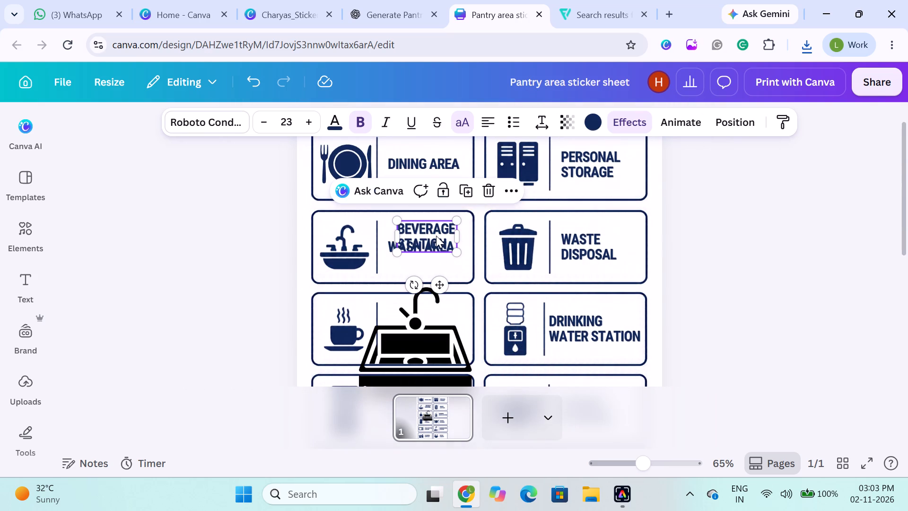
key("ctrl+z")
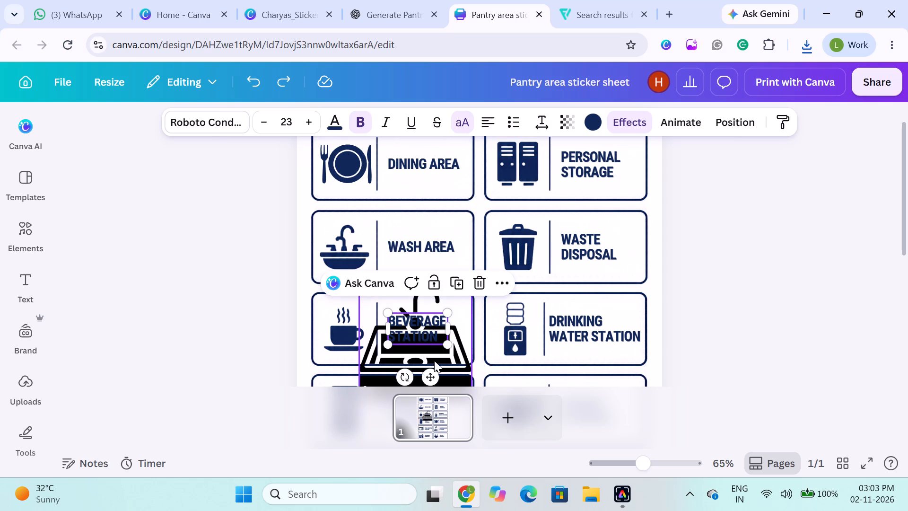
left_click(434, 361)
scroll(460, 364, "down", 1)
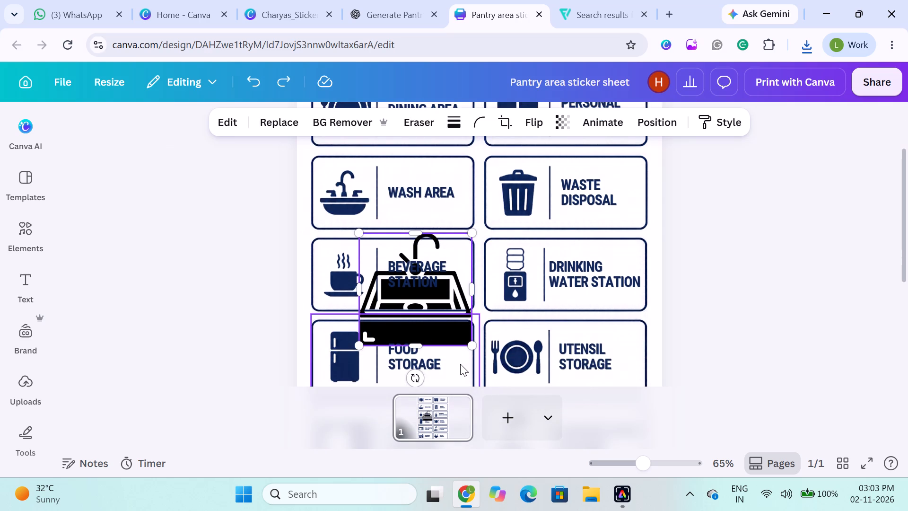
left_click(454, 331)
left_click_drag(454, 331, 427, 224)
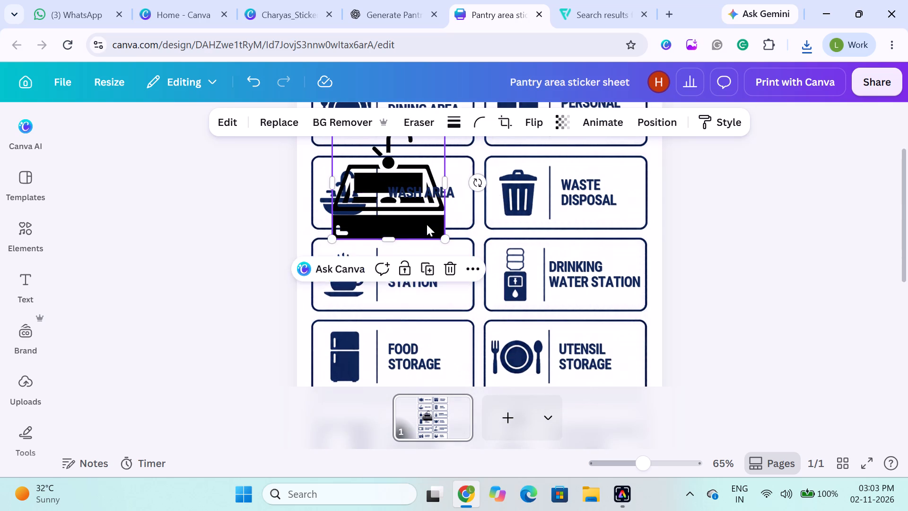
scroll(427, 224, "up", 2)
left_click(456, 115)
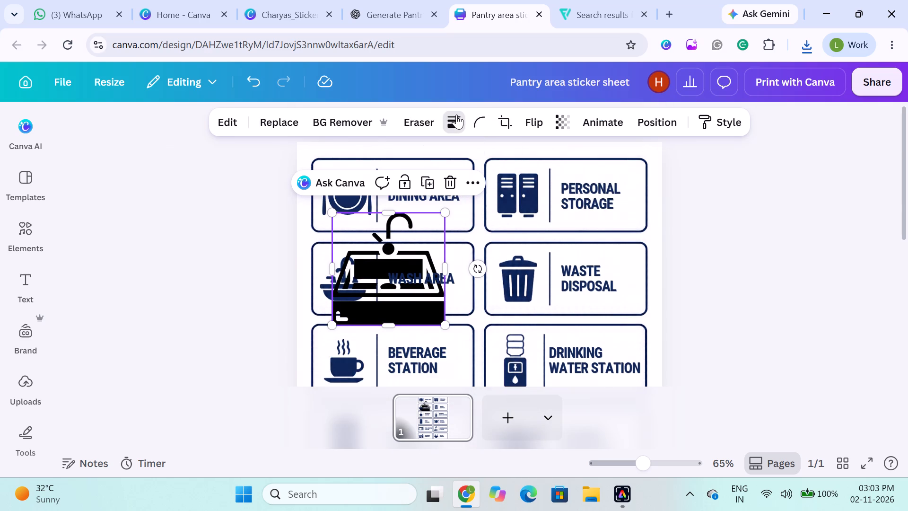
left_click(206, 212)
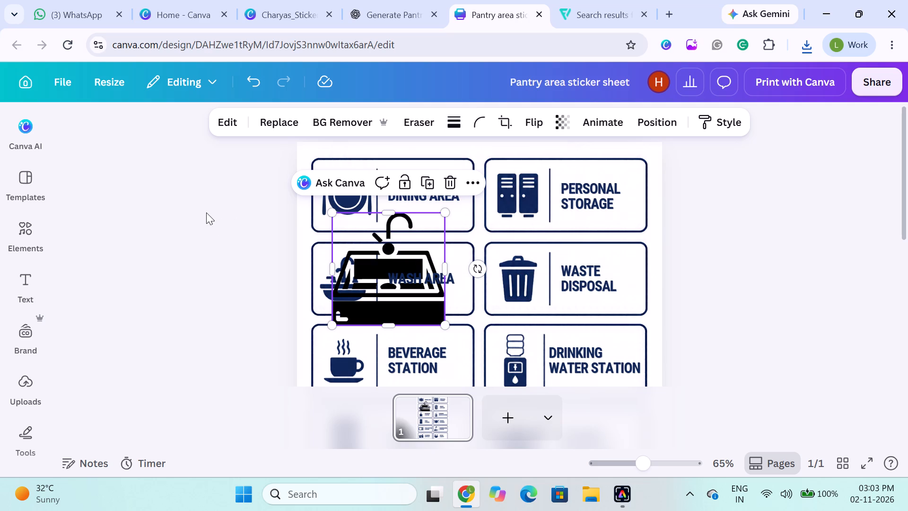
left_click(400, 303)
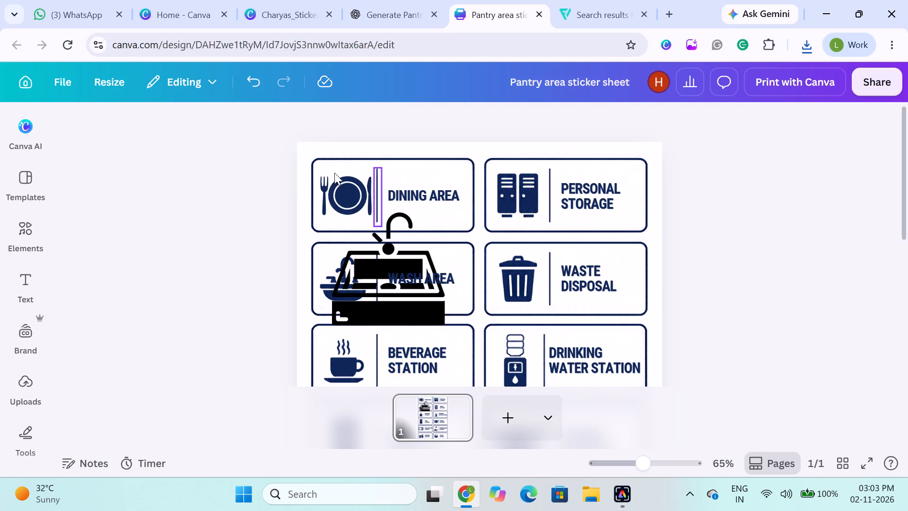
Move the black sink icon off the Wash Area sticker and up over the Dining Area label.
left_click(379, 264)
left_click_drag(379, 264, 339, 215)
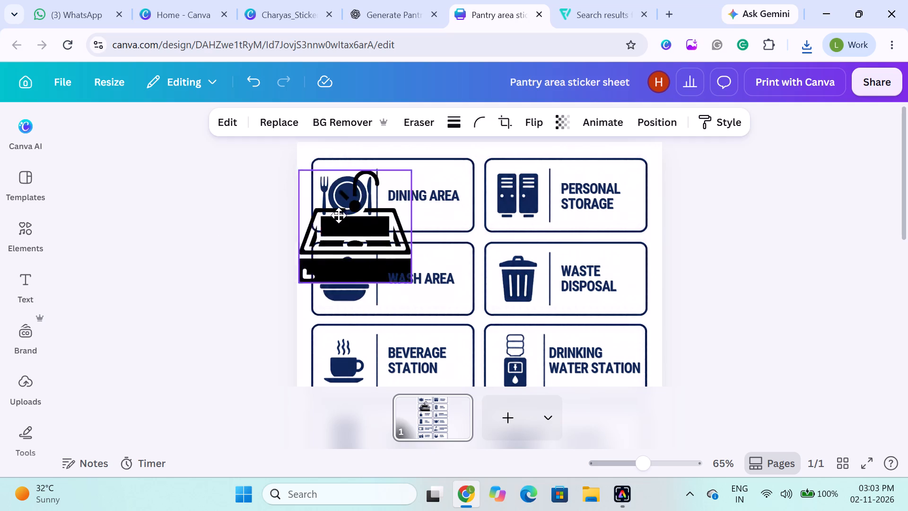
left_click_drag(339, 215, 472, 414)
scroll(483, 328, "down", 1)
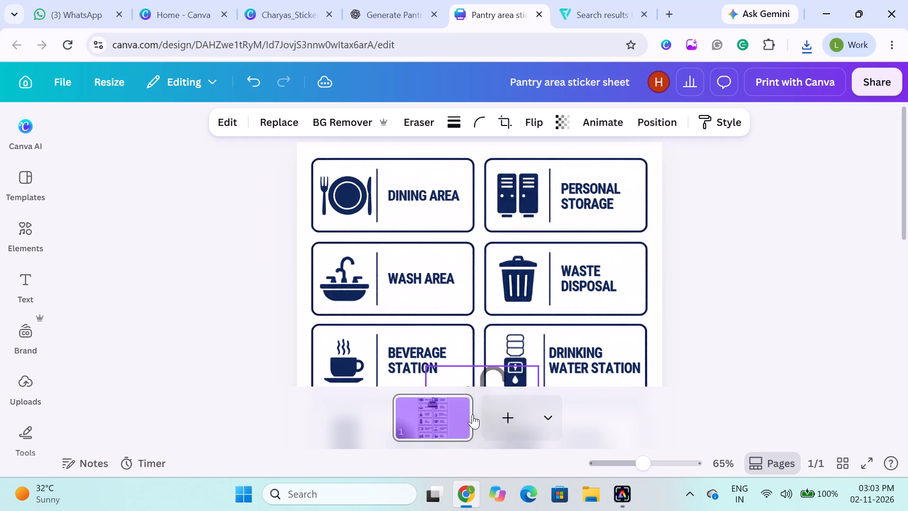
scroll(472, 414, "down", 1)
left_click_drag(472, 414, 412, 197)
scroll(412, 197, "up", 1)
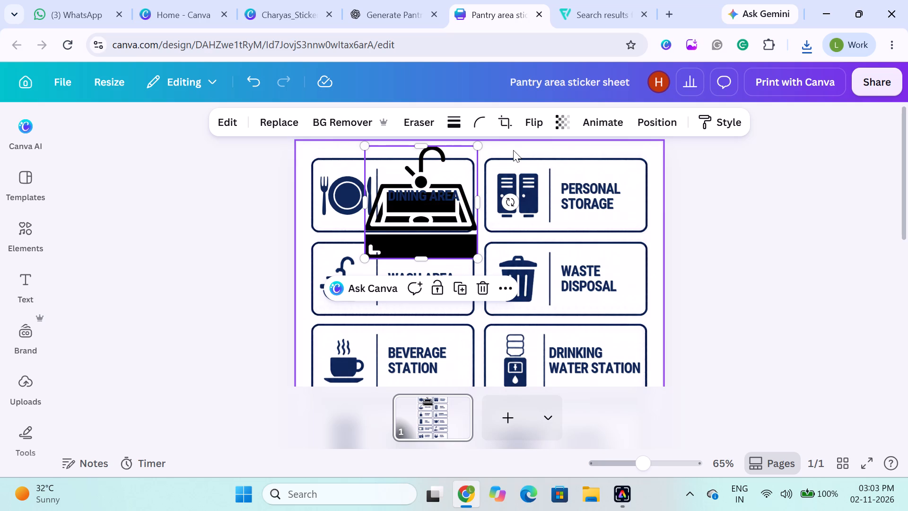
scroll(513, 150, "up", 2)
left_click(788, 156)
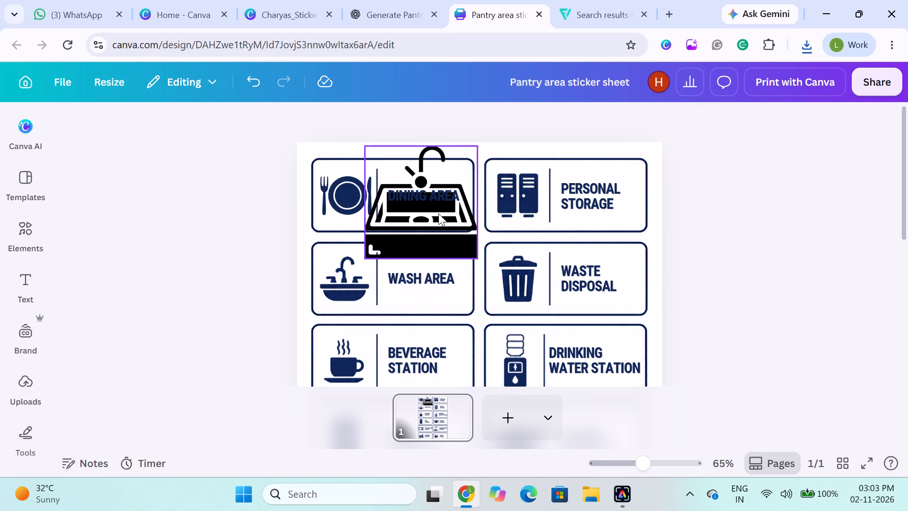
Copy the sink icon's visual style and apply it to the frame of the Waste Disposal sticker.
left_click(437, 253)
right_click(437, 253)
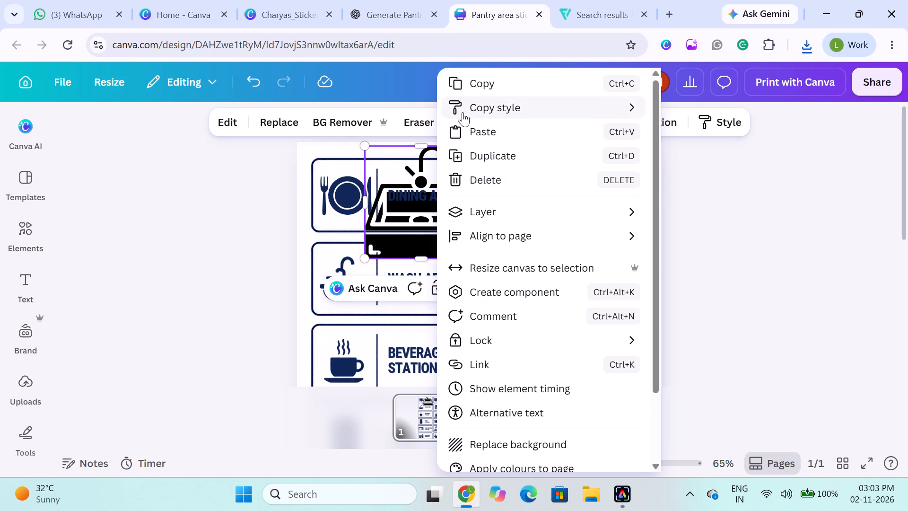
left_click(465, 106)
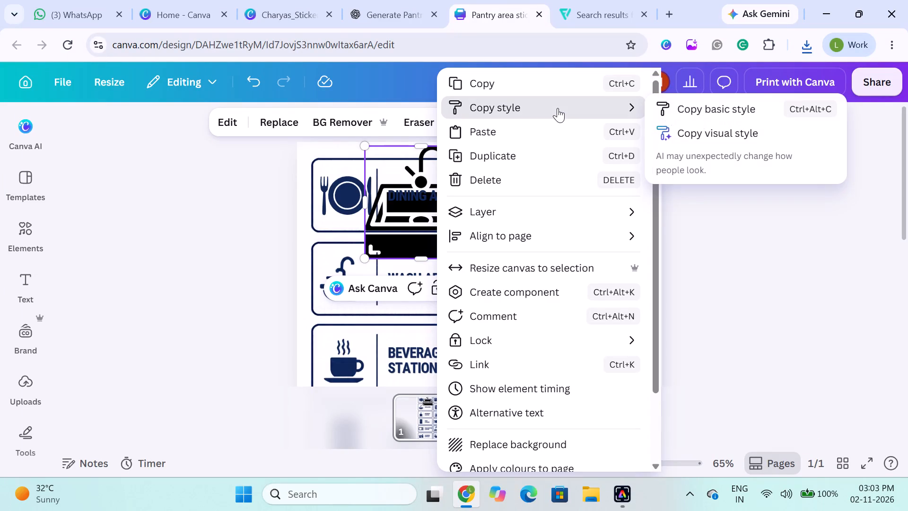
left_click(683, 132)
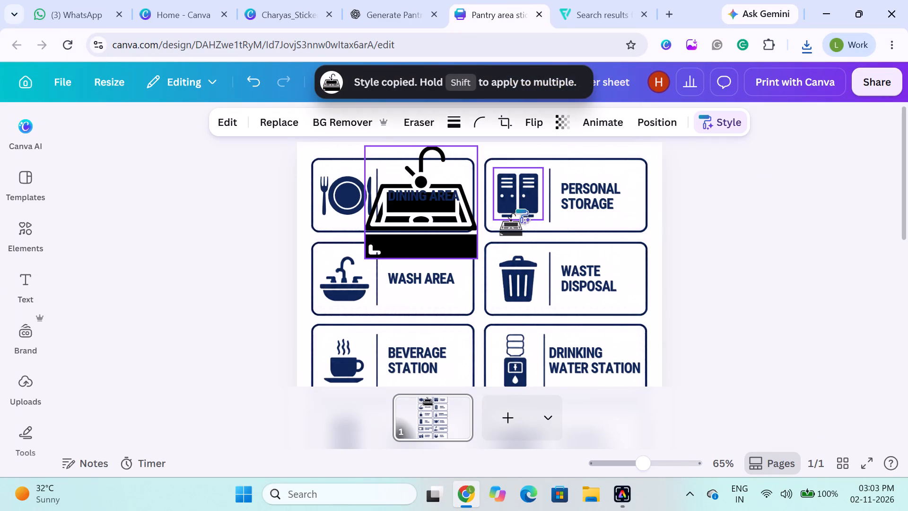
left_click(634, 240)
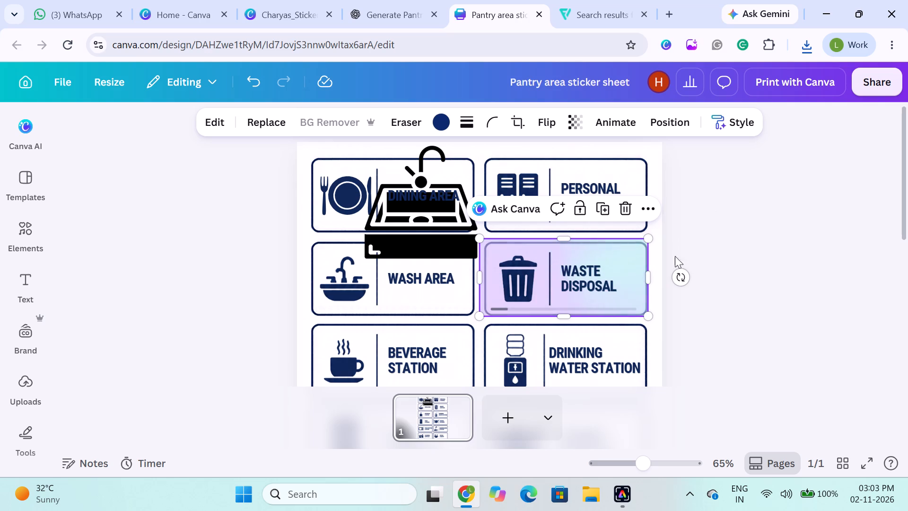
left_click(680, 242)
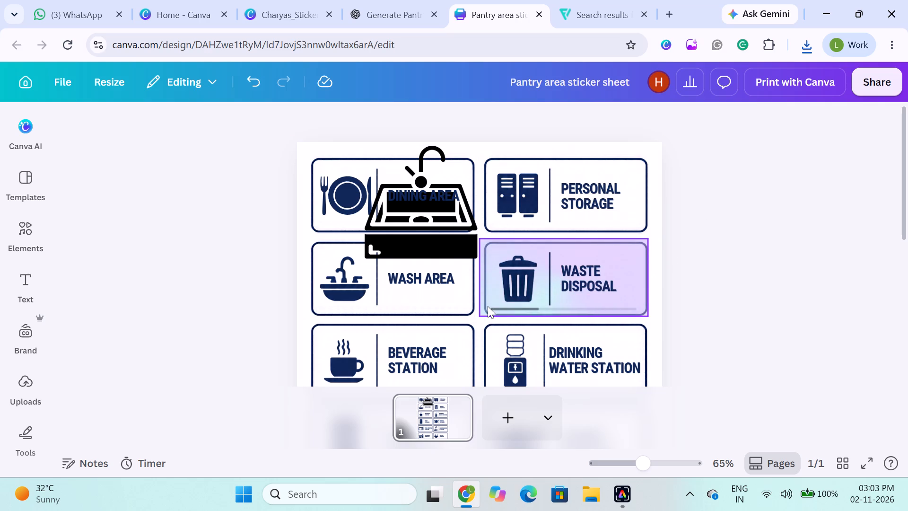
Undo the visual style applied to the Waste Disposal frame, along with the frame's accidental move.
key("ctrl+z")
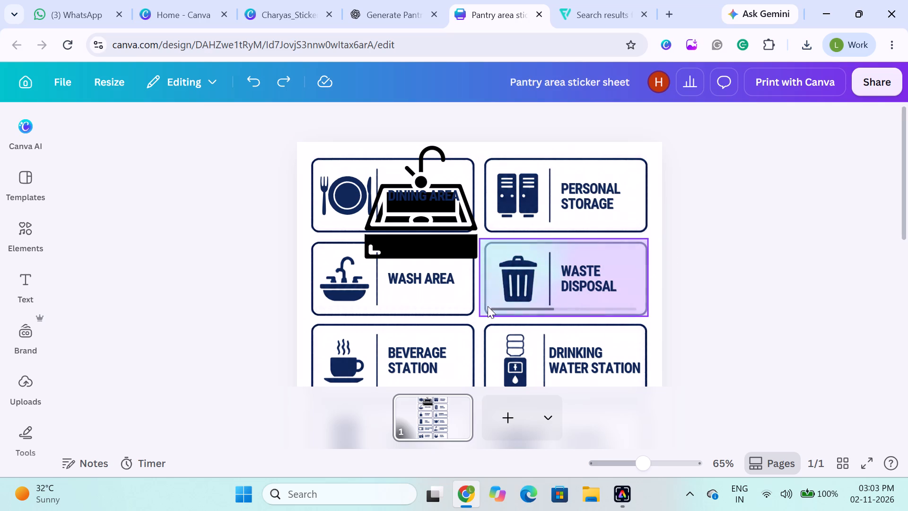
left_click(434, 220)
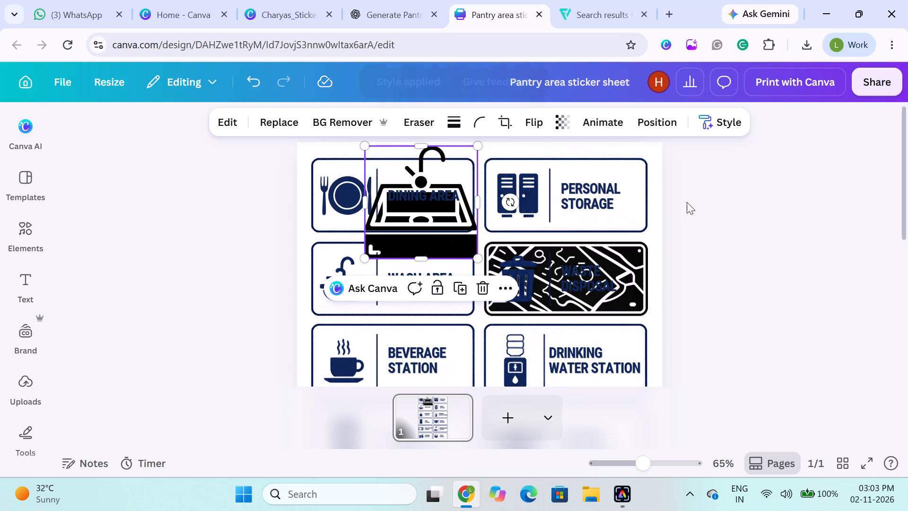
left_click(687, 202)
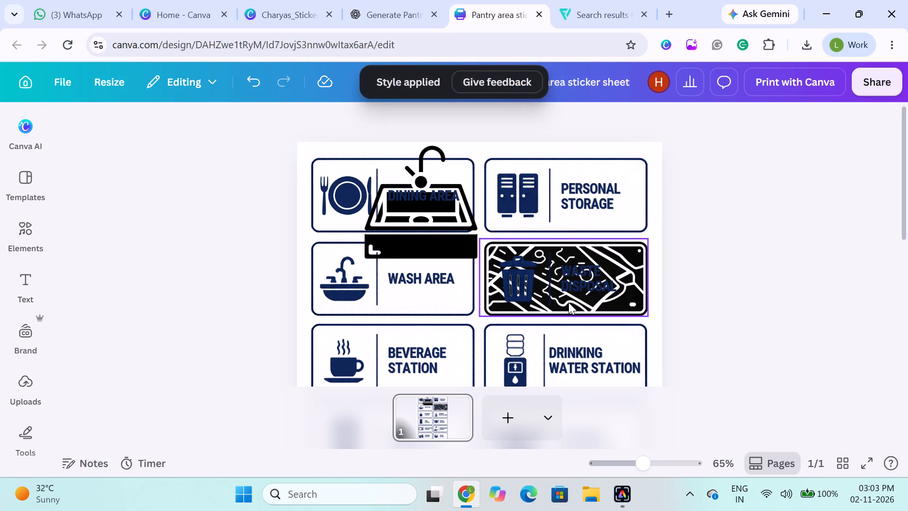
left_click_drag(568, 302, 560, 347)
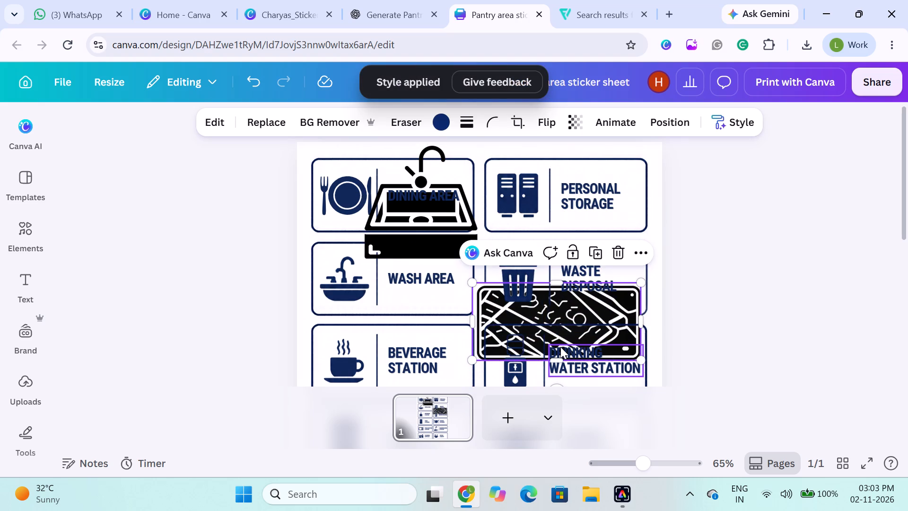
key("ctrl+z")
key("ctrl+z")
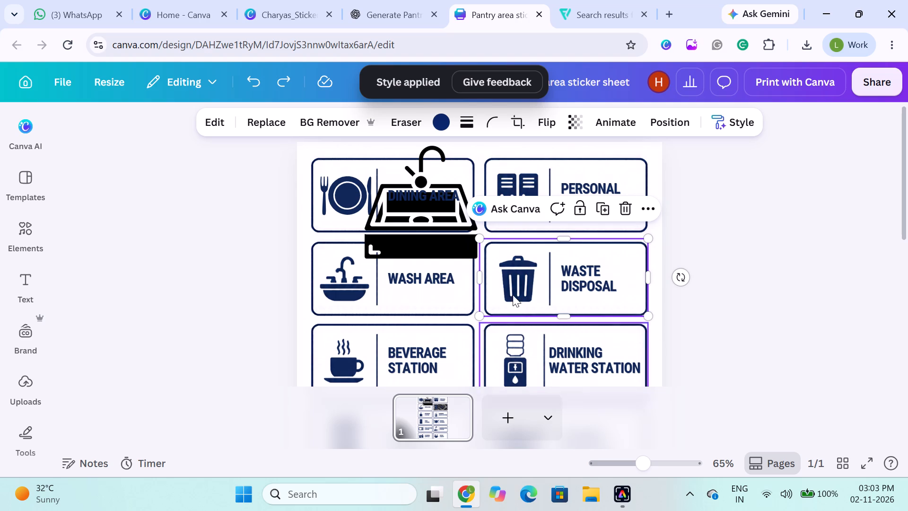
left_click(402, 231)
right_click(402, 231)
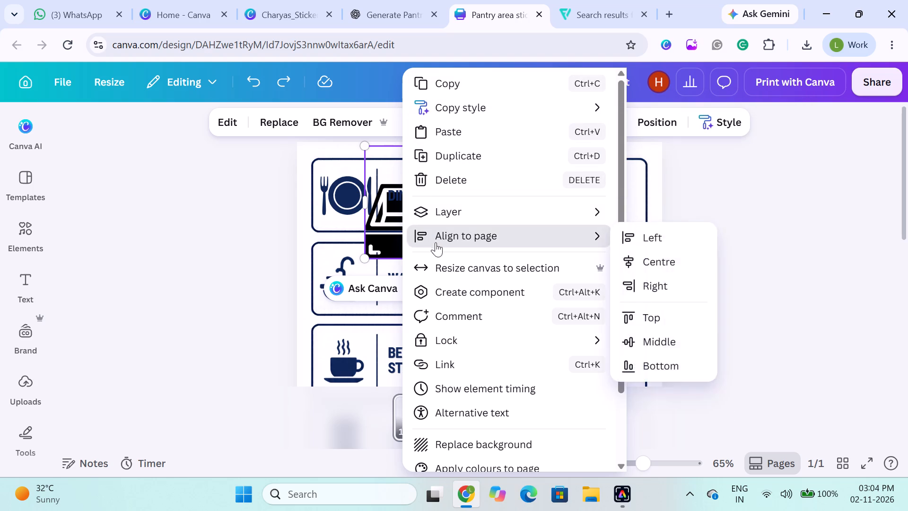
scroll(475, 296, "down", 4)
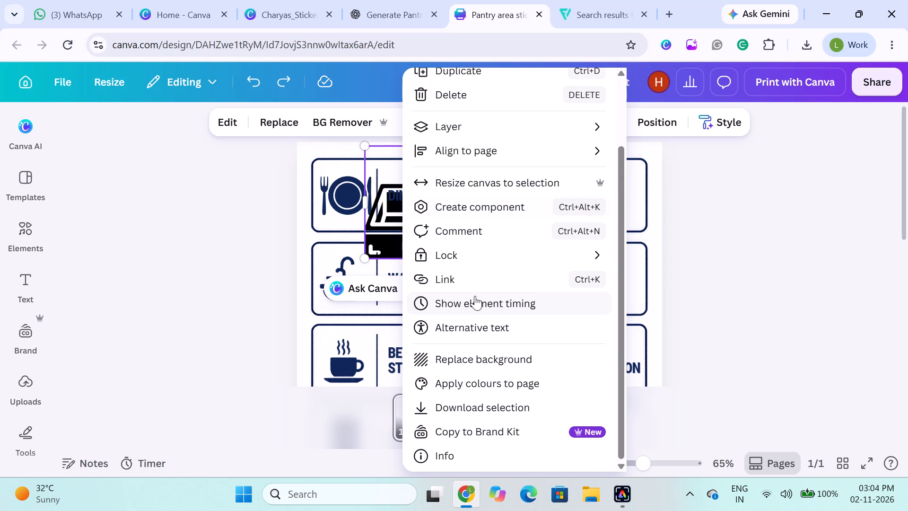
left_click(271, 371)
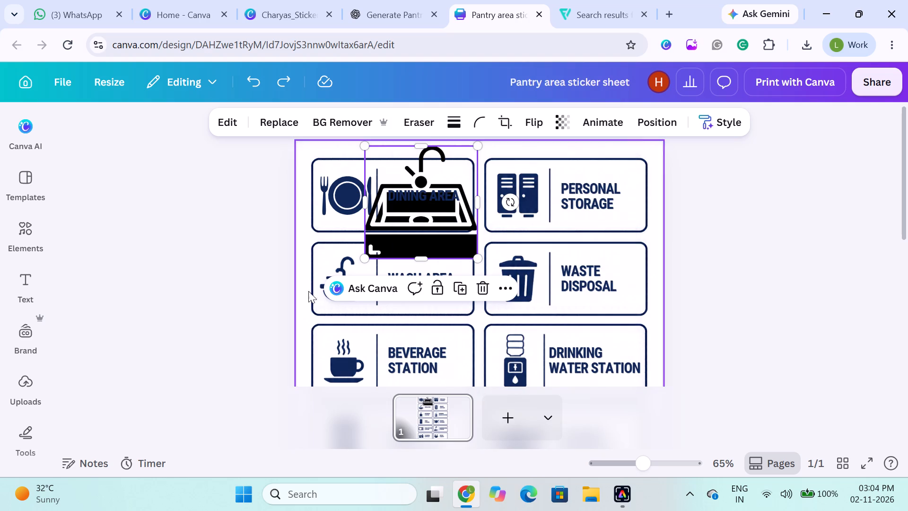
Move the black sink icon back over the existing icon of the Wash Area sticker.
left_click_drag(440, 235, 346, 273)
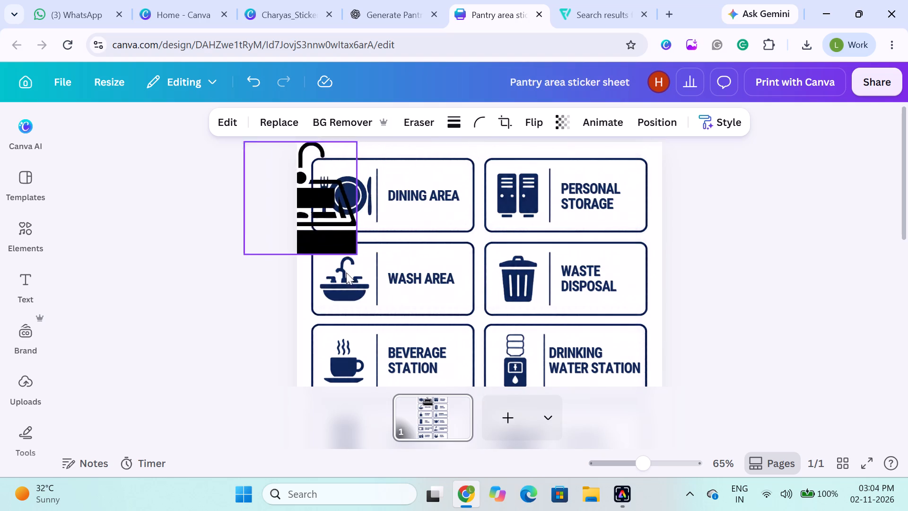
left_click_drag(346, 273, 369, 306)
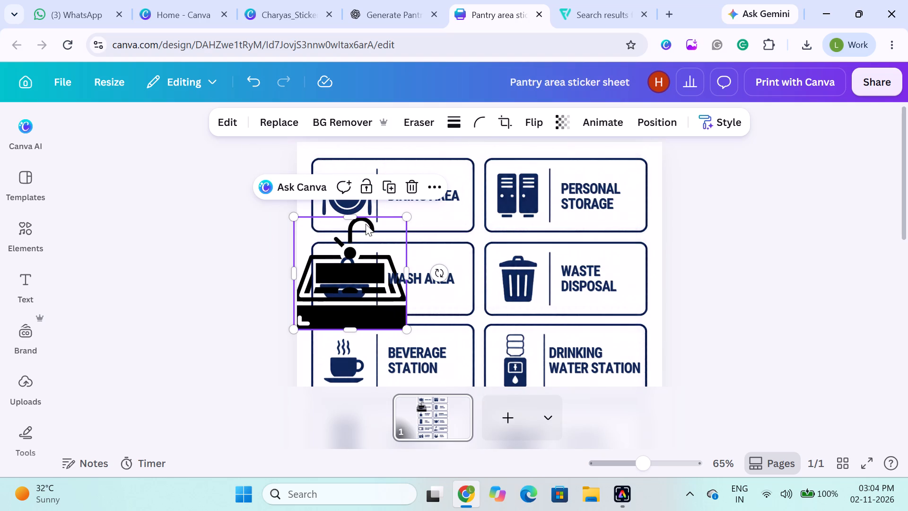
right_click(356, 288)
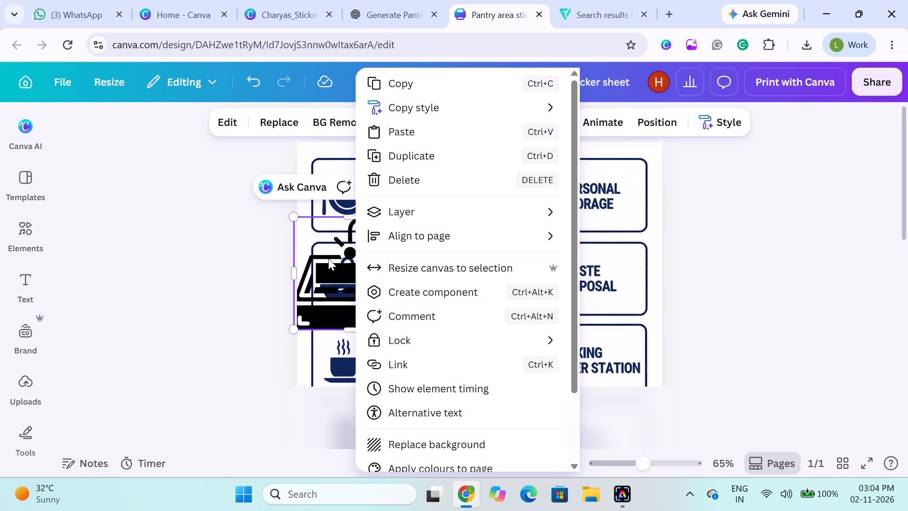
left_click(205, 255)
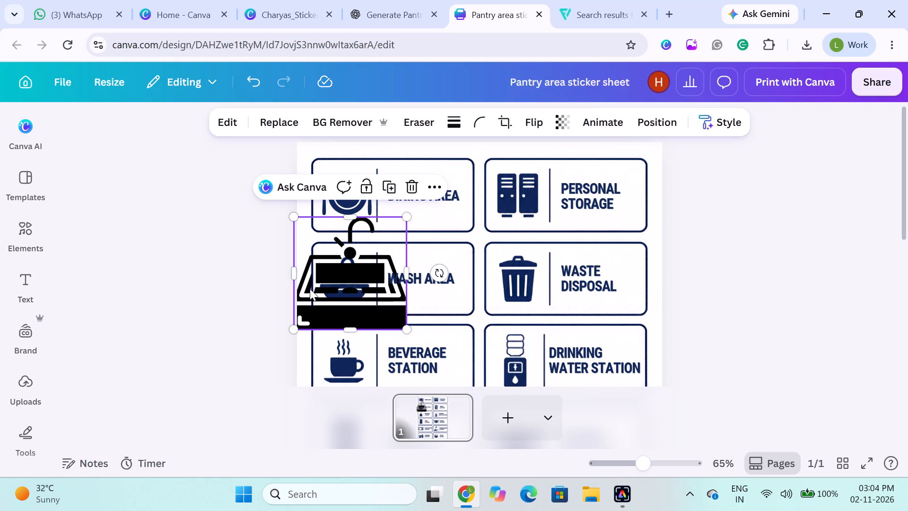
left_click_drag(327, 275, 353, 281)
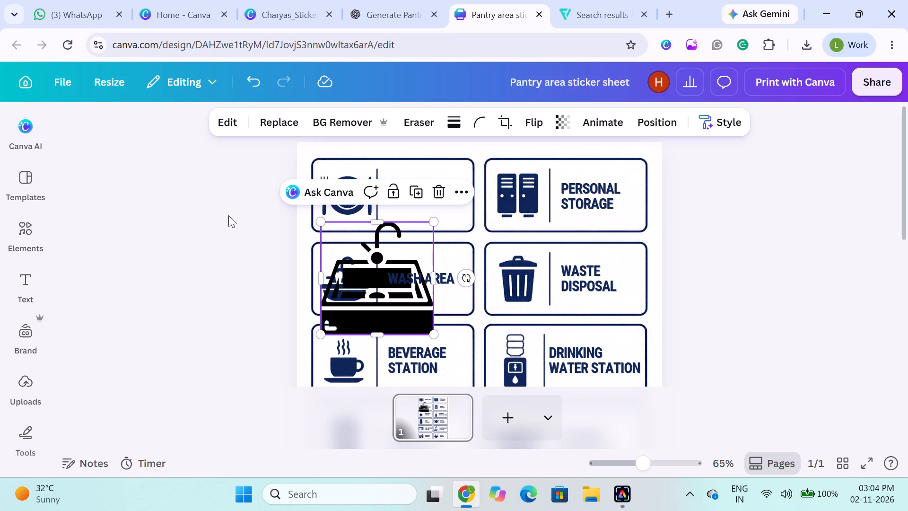
left_click_drag(384, 270, 480, 287)
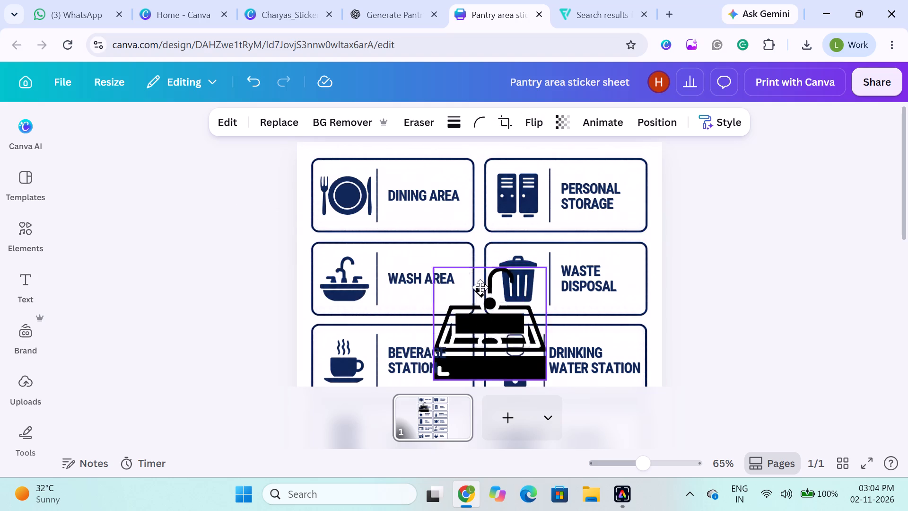
left_click_drag(480, 287, 432, 270)
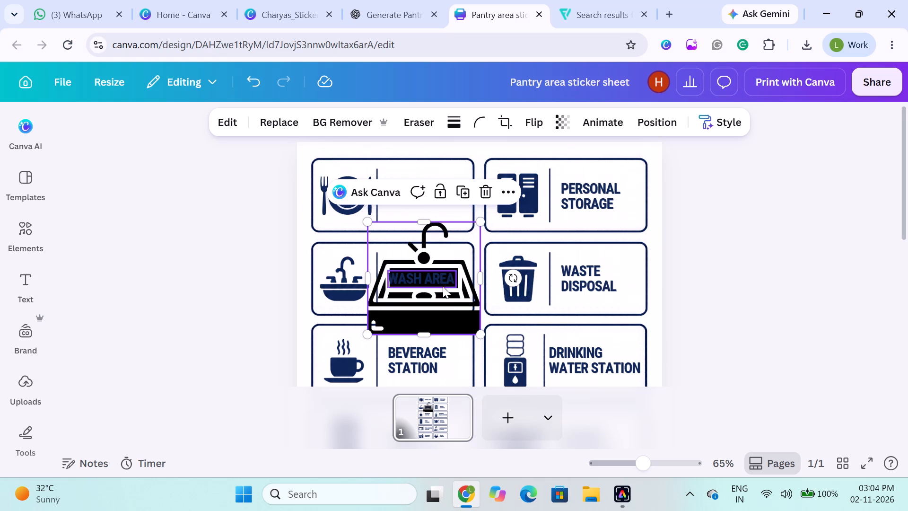
left_click_drag(463, 299, 481, 279)
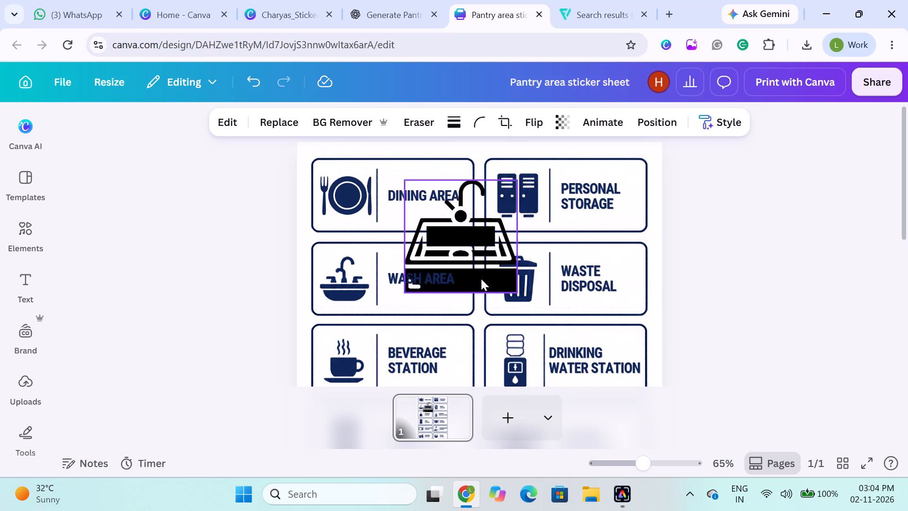
left_click_drag(481, 279, 485, 227)
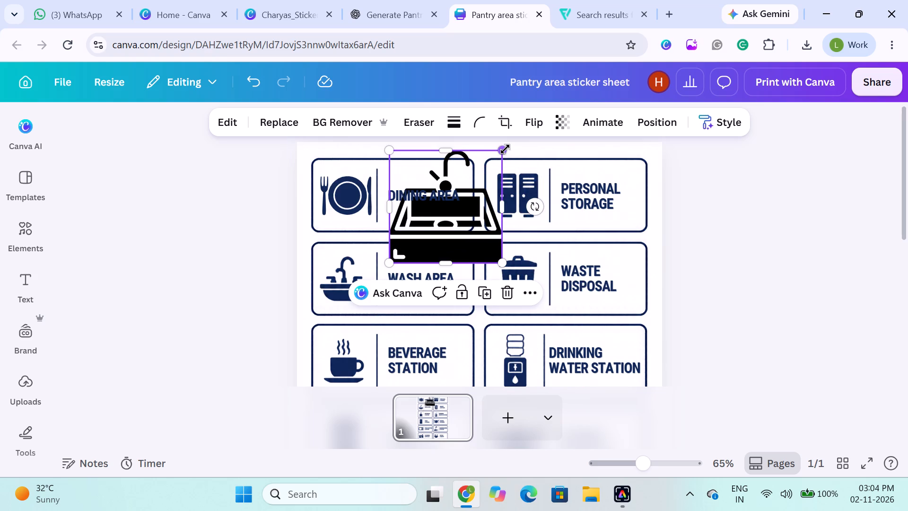
left_click_drag(505, 149, 430, 229)
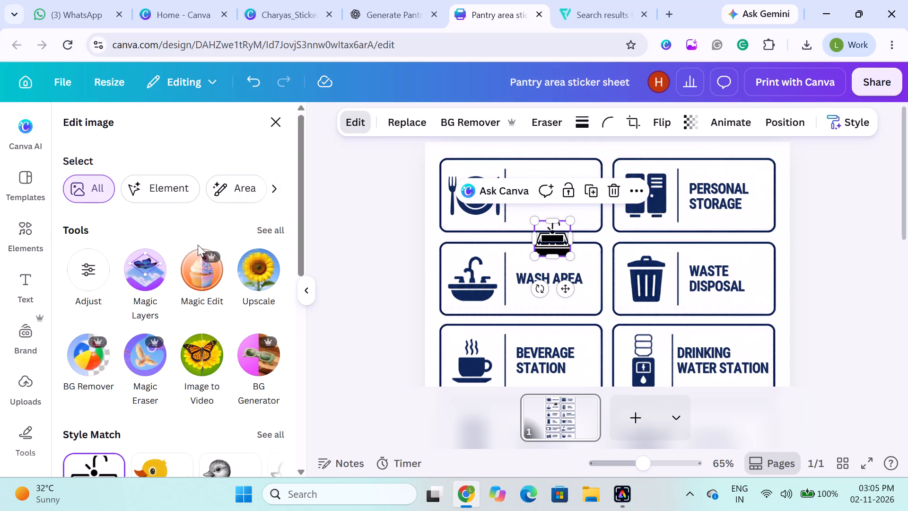
scroll(204, 184, "left", 4)
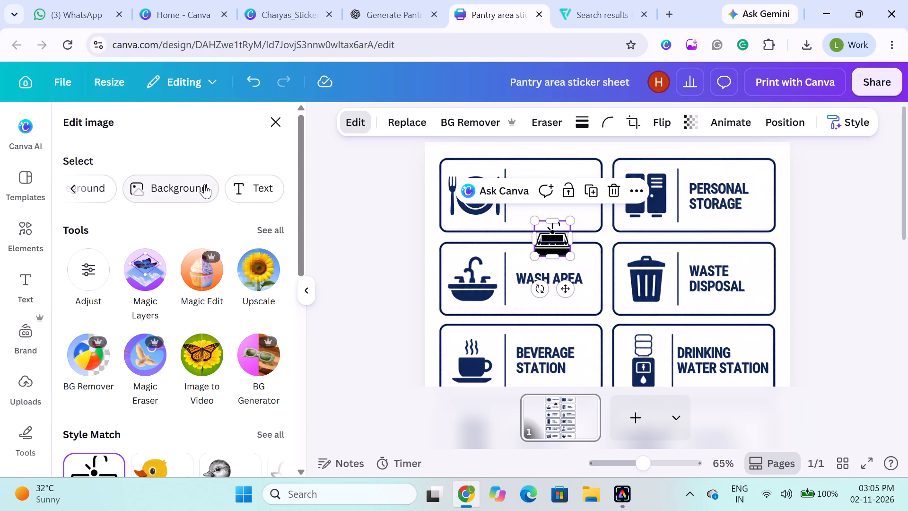
scroll(208, 326, "down", 2)
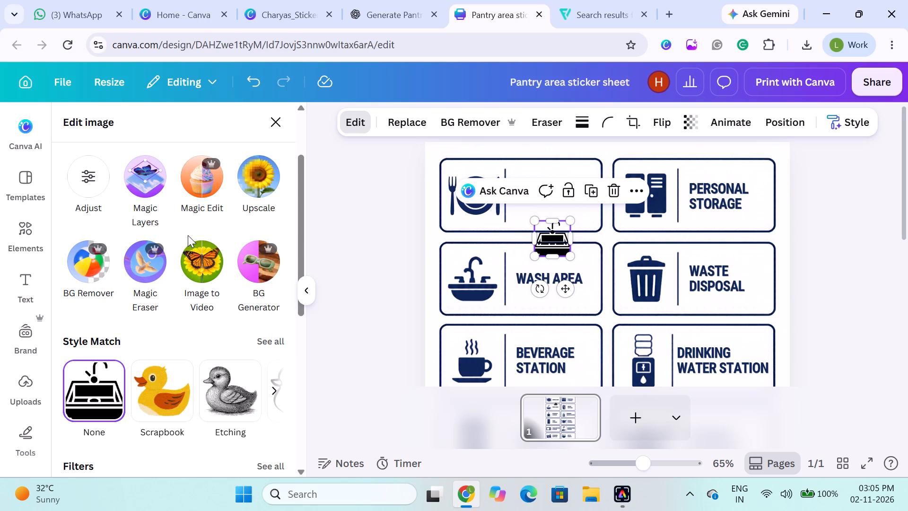
scroll(143, 289, "down", 3)
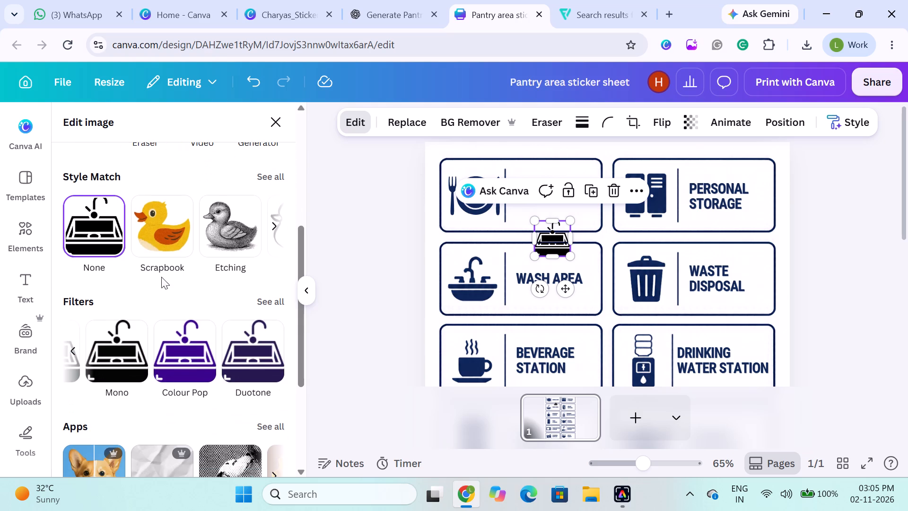
scroll(206, 224, "left", 5)
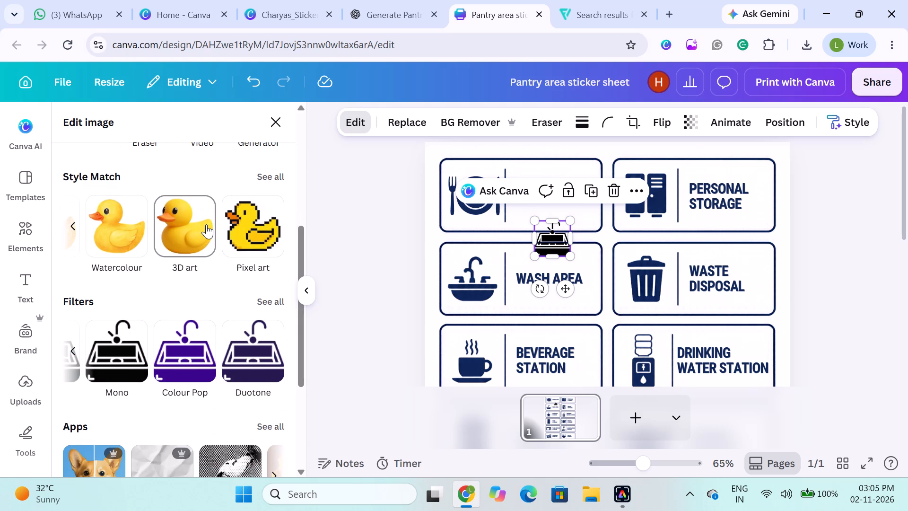
scroll(206, 224, "right", 4)
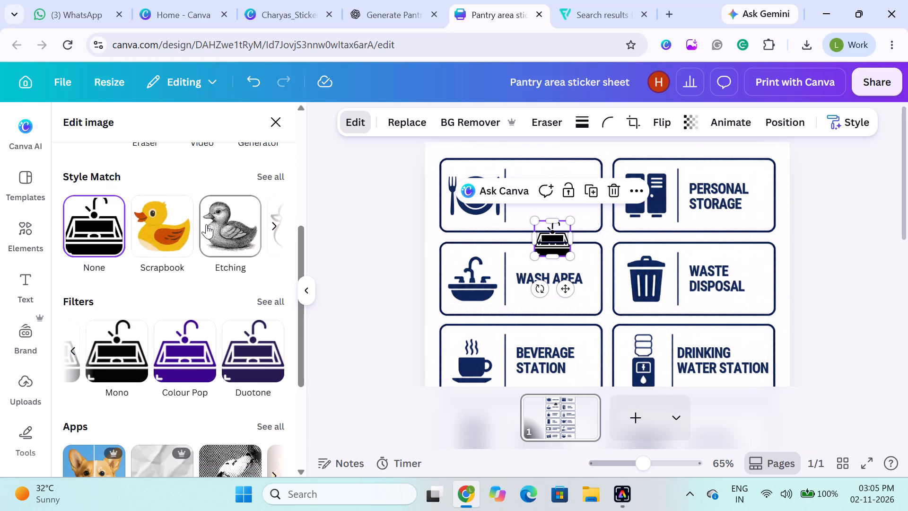
scroll(148, 293, "down", 1)
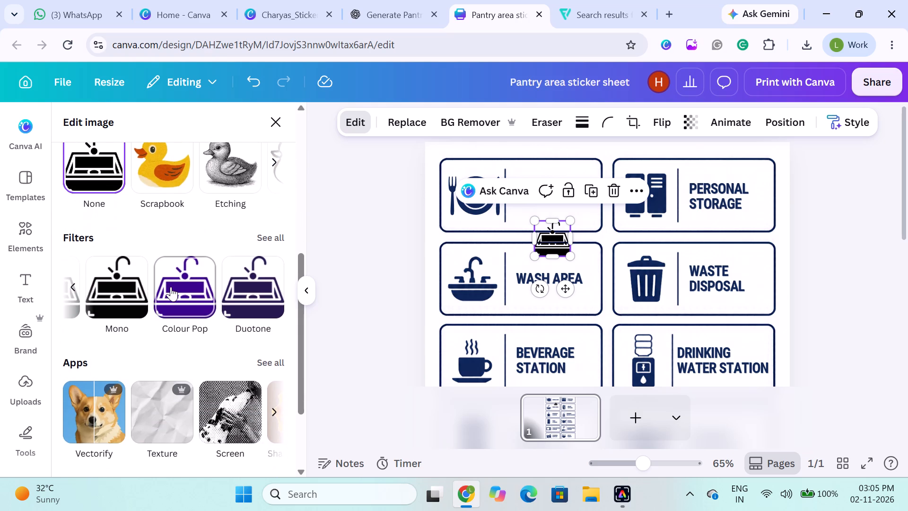
scroll(171, 287, "left", 2)
scroll(171, 287, "right", 1)
scroll(171, 287, "left", 2)
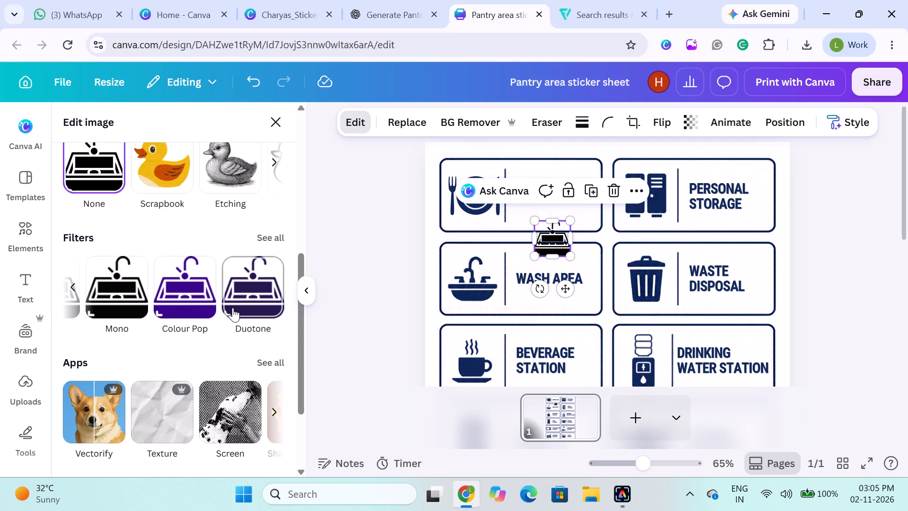
left_click(233, 308)
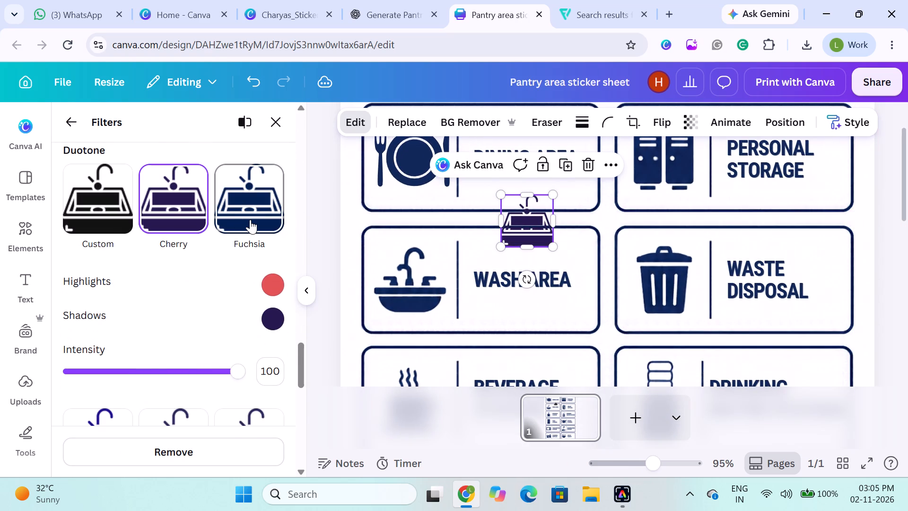
left_click(250, 219)
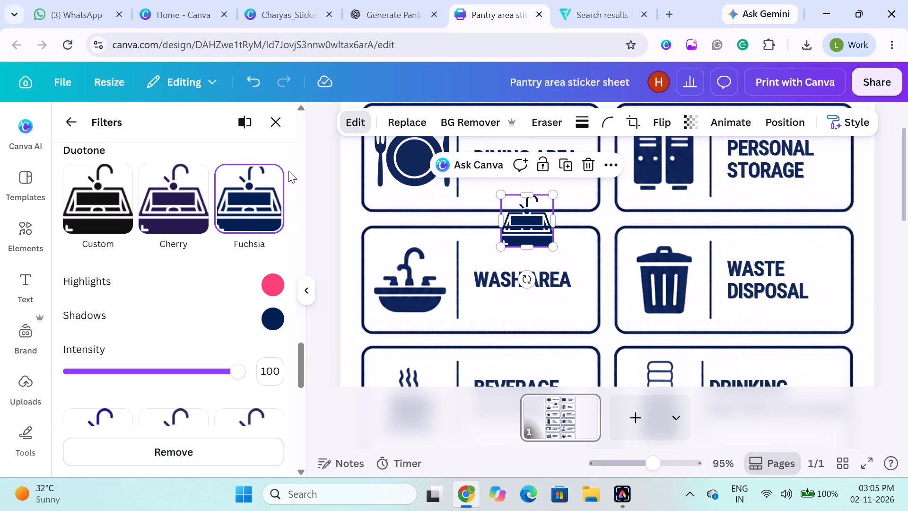
left_click(319, 203)
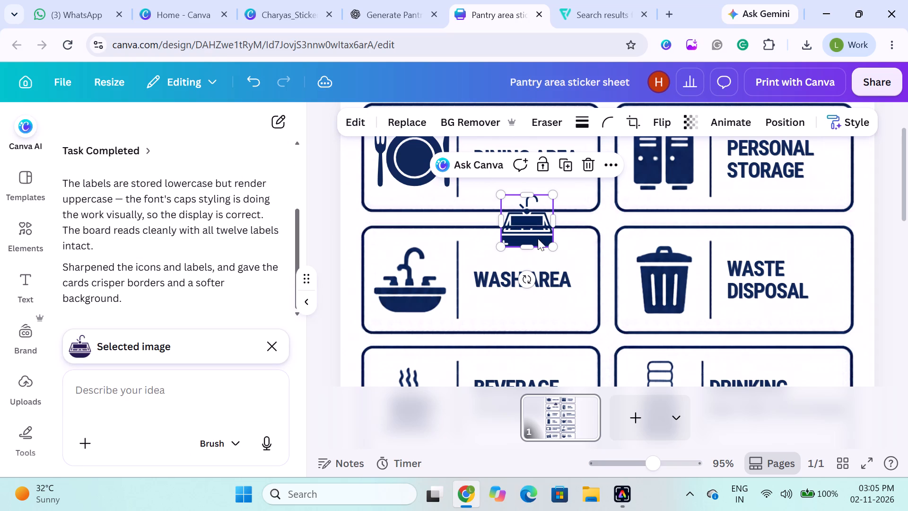
Move the dark blue sink icon to the upper edge of the Wash Area sticker, just above its old basin icon.
left_click_drag(531, 218, 401, 173)
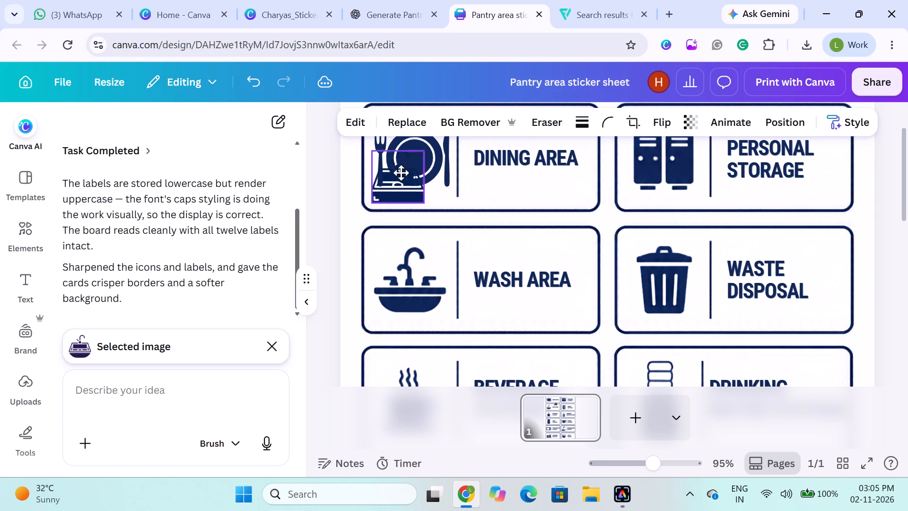
left_click_drag(401, 173, 406, 167)
left_click_drag(408, 167, 409, 199)
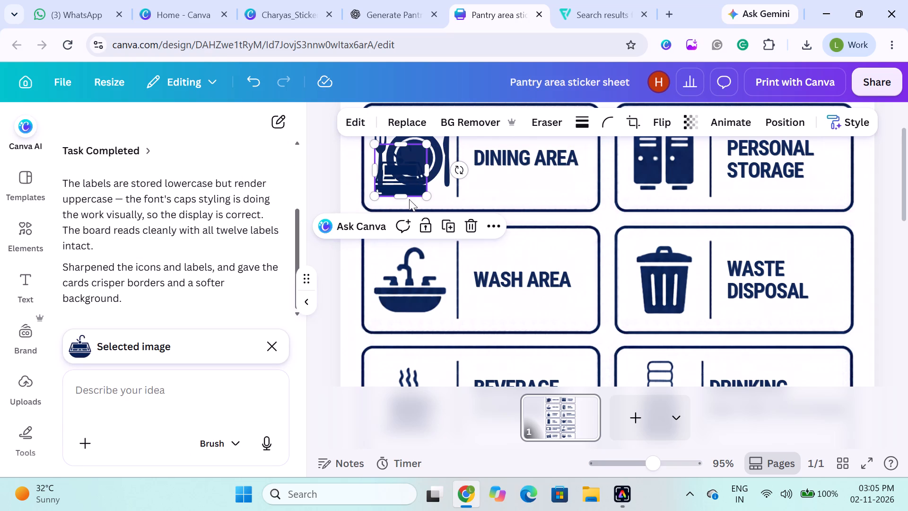
left_click_drag(409, 199, 410, 220)
Delete the old basin icon from the Wash Area sticker.
left_click(418, 285)
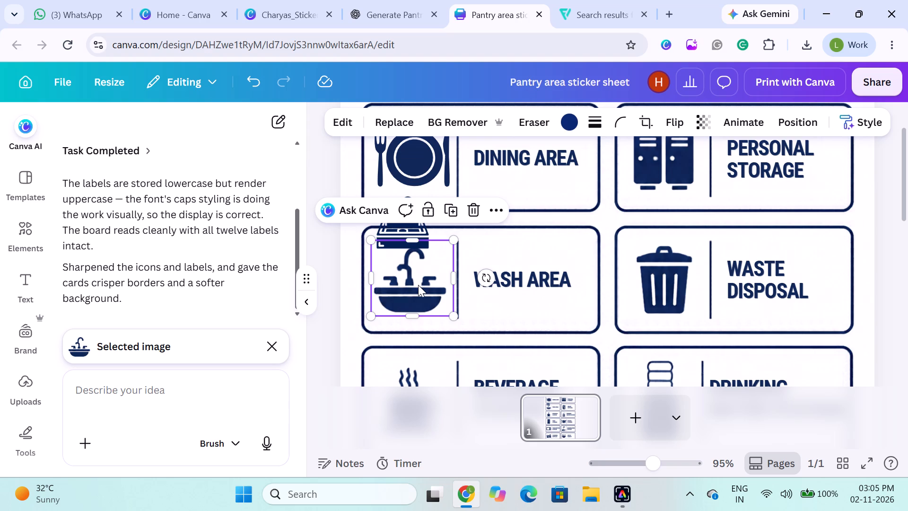
key("BackSpace")
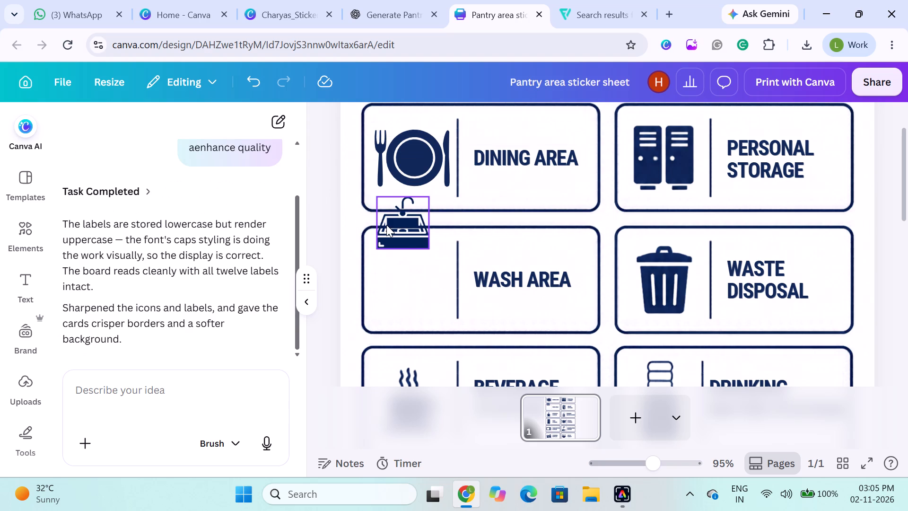
Move the dark blue sink icon into the empty icon space of the Wash Area sticker and enlarge it proportionally to fill that space.
left_click_drag(386, 225, 385, 273)
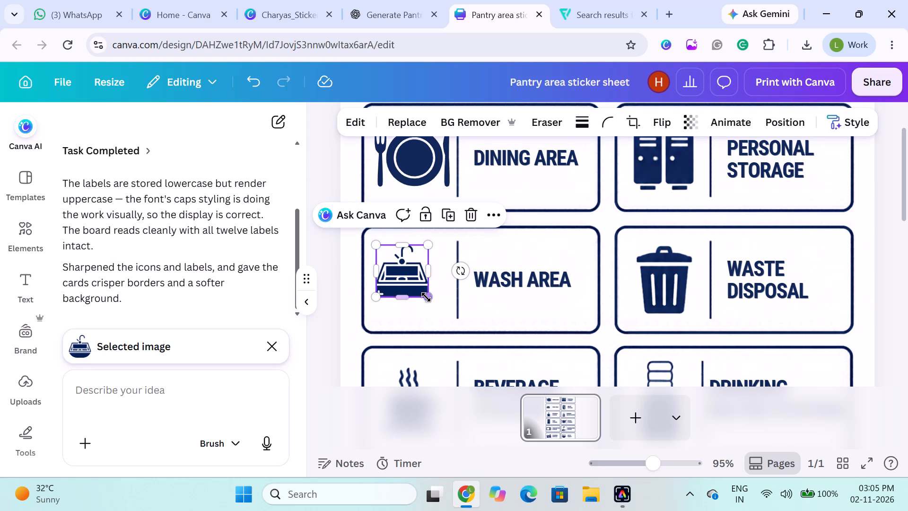
left_click_drag(427, 298, 440, 319)
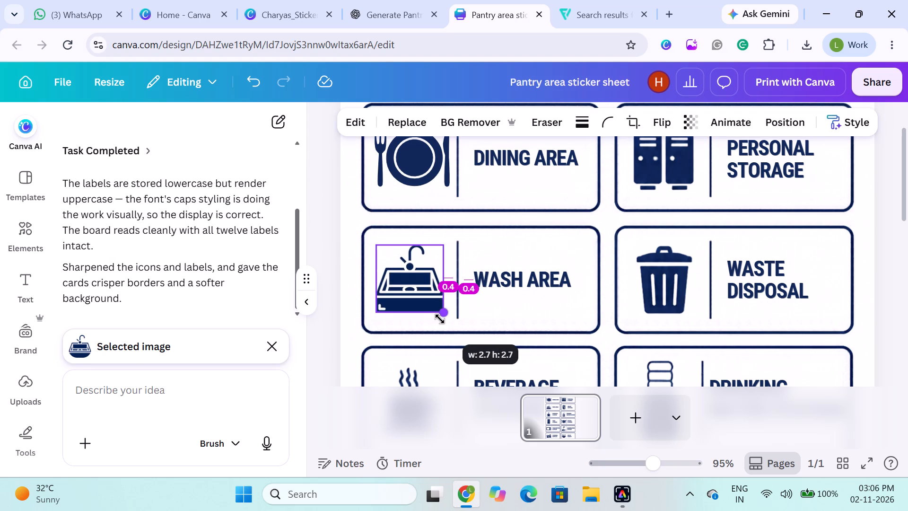
left_click_drag(440, 319, 441, 324)
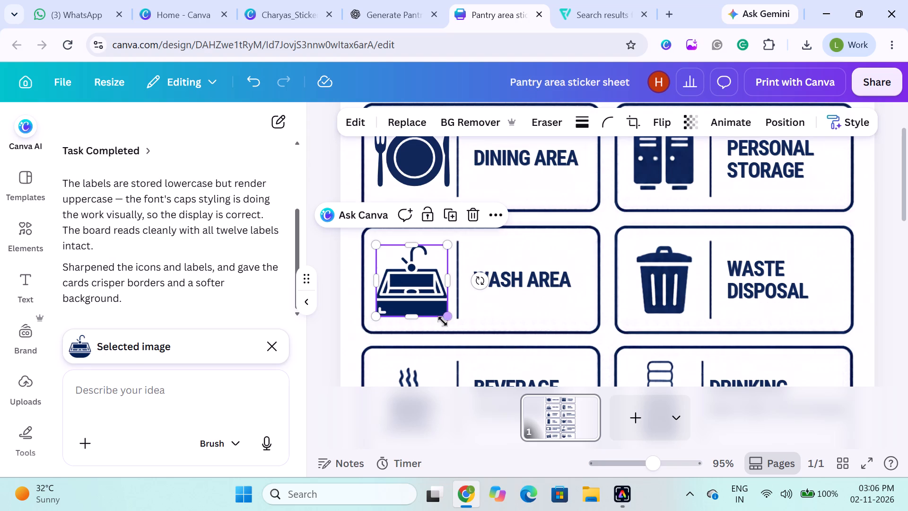
left_click(446, 318)
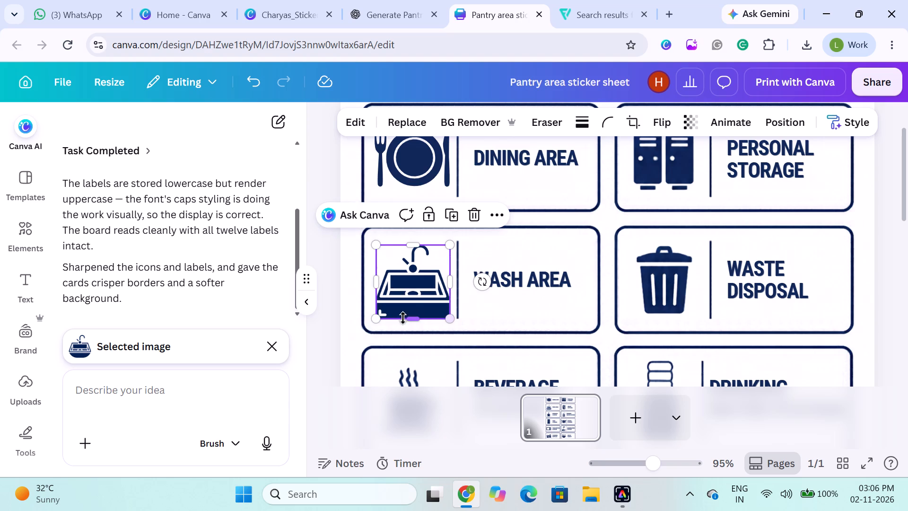
left_click(378, 320)
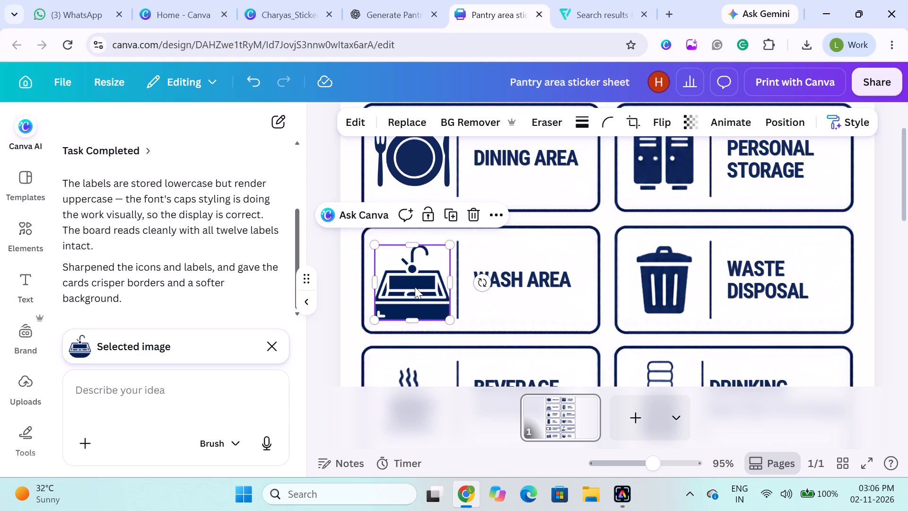
key("Up")
key("Up")
key("Up")
key("Up")
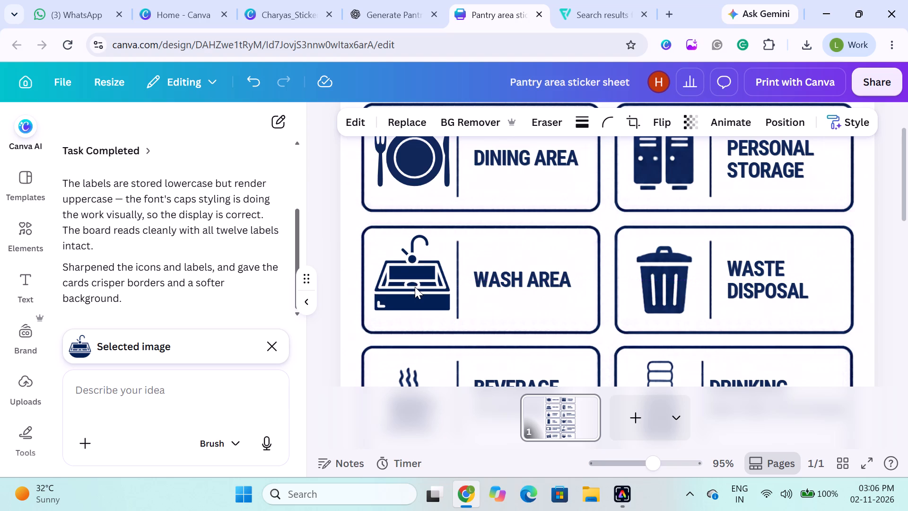
key("Up")
key("Down")
key("Down")
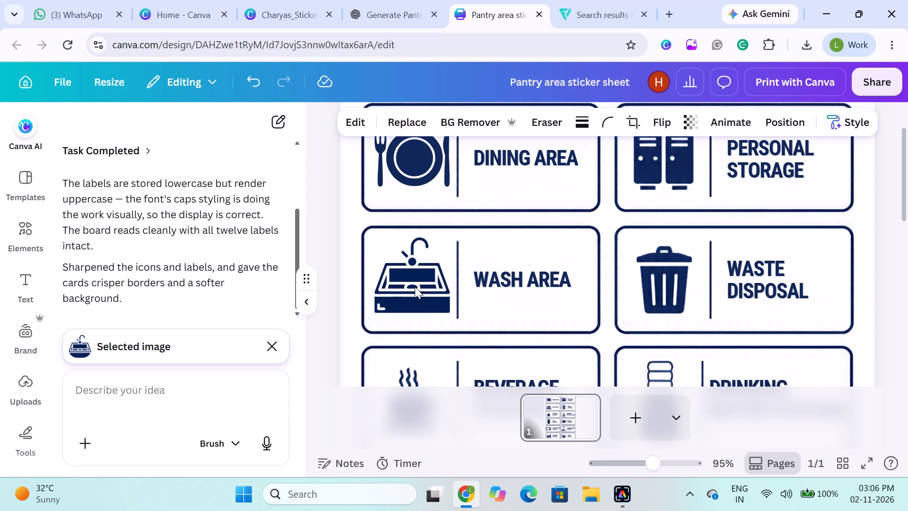
key("Down")
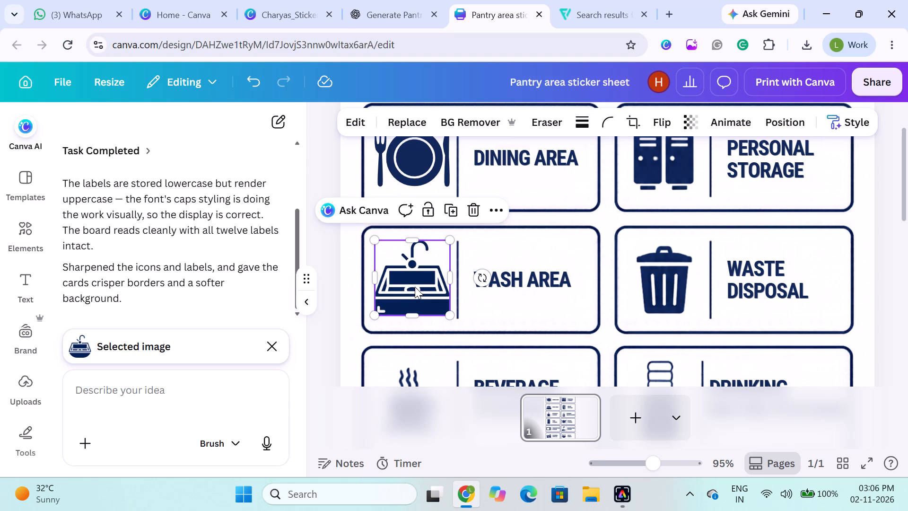
left_click(405, 279)
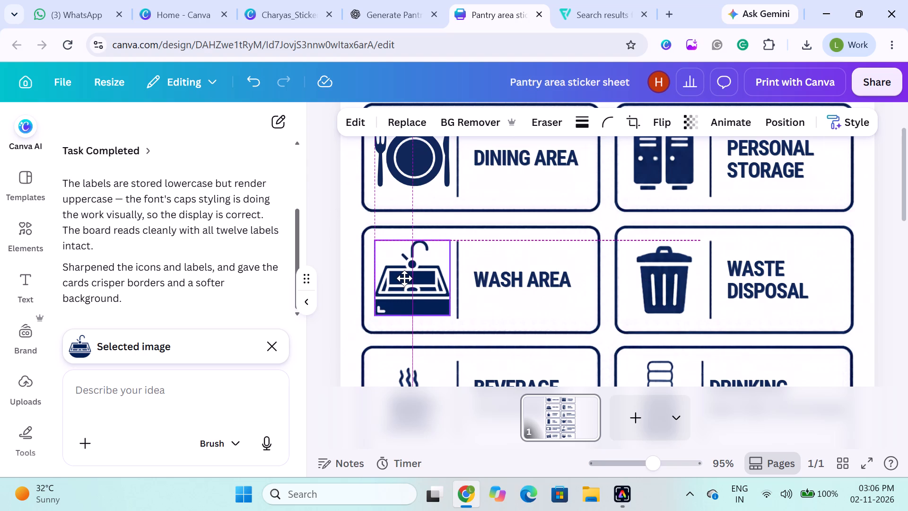
left_click(428, 299)
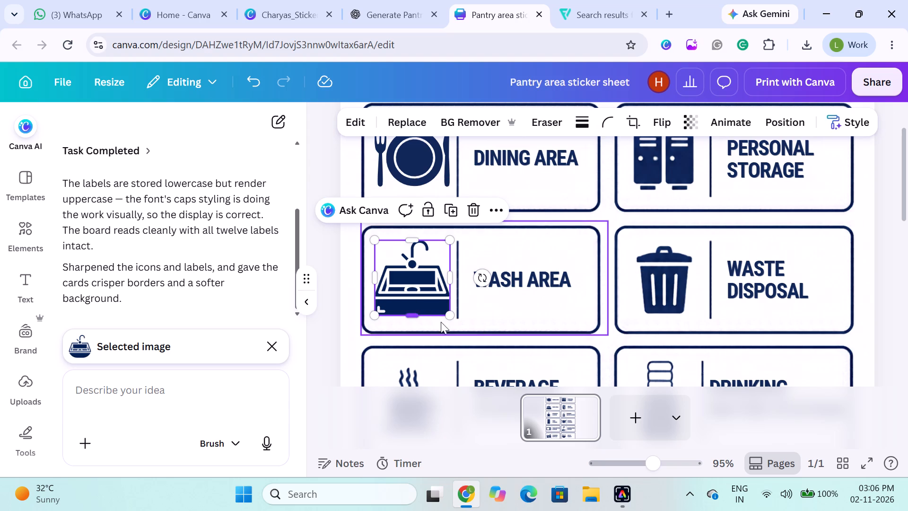
left_click(449, 318)
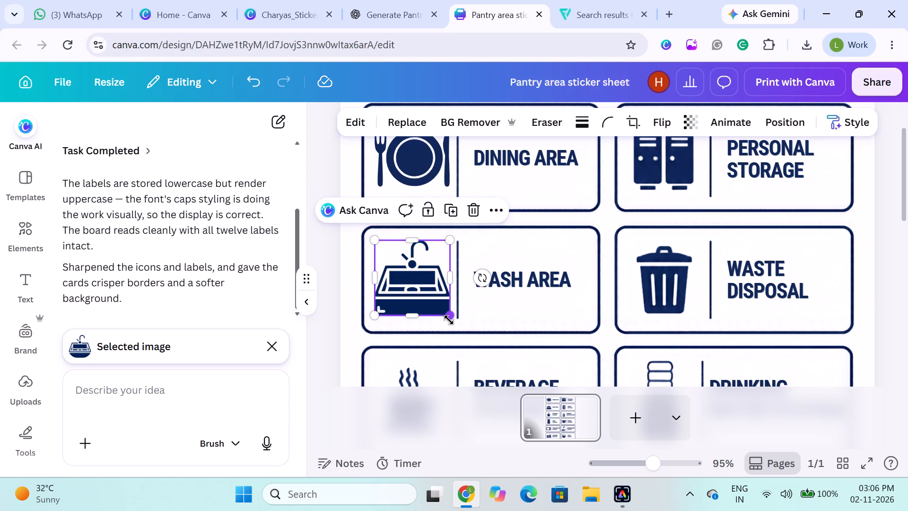
left_click(428, 300)
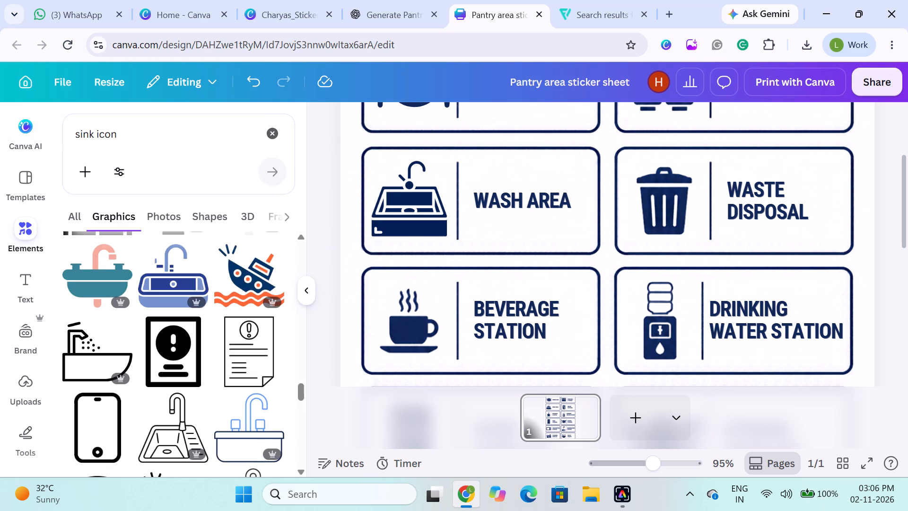
left_click(90, 133)
key("Right")
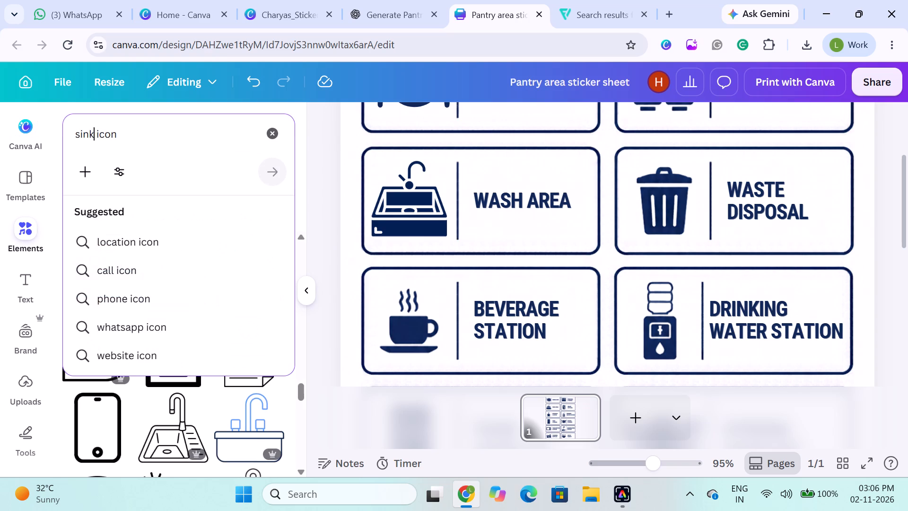
key("BackSpace")
key("BackSpace")
key("BackSpace")
key("BackSpace")
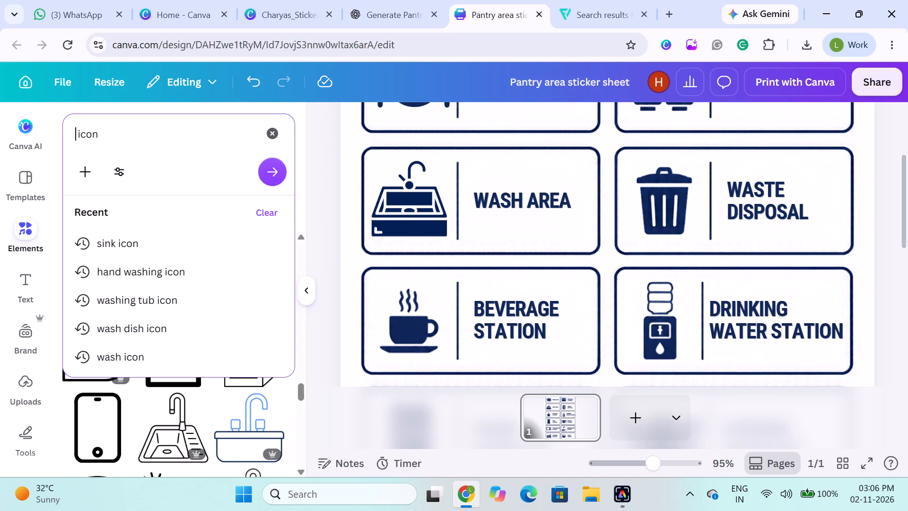
type("ho")
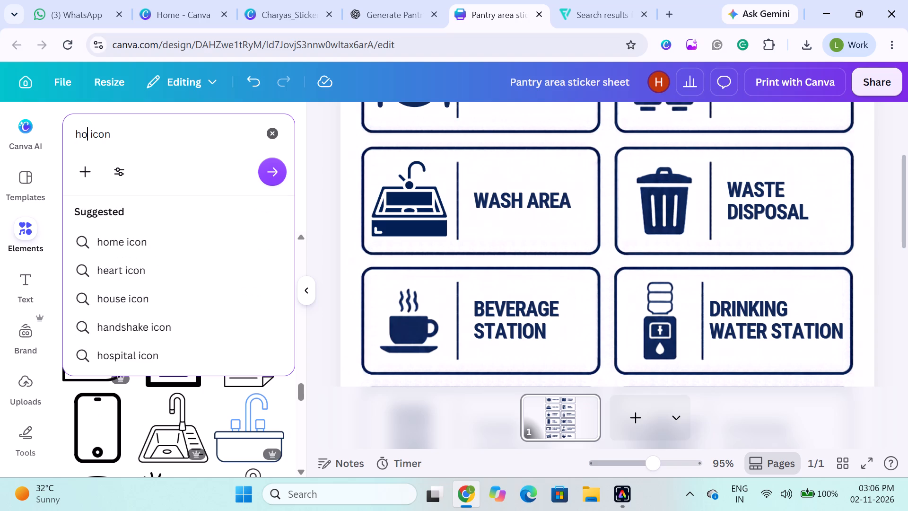
type("t tea")
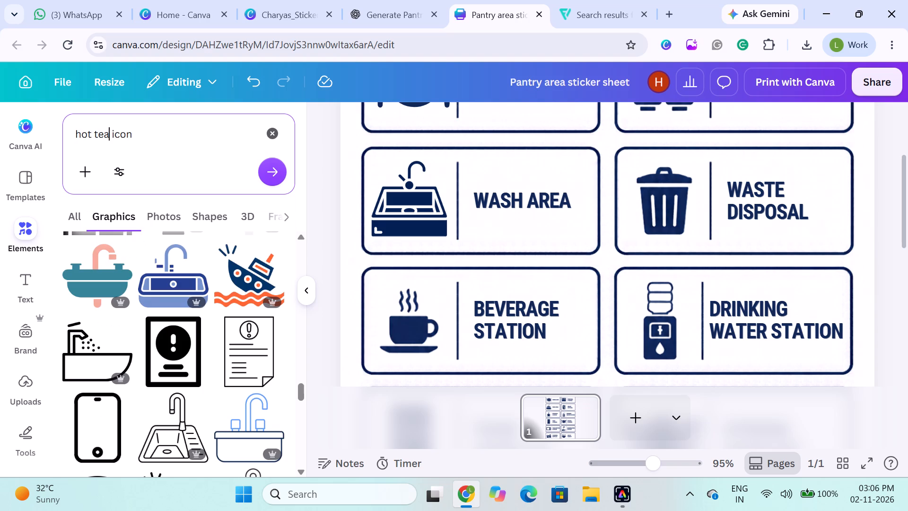
key("Return")
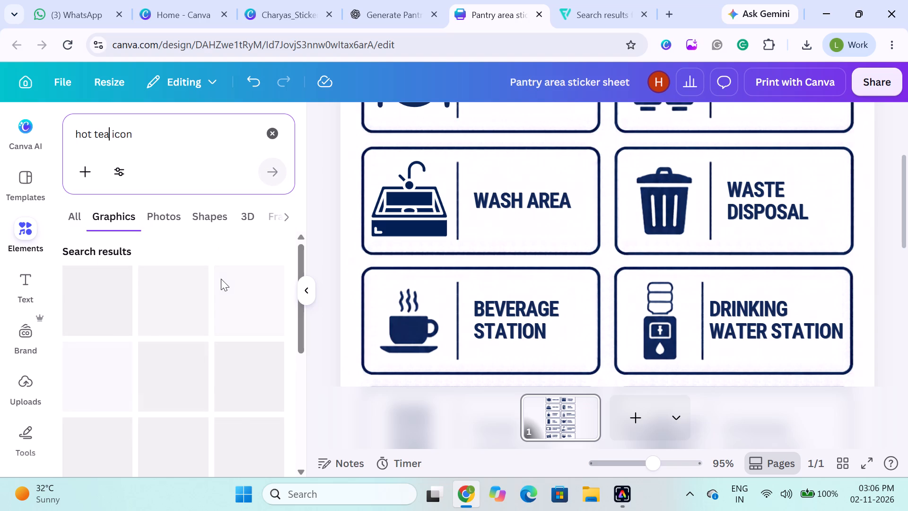
Look through the hot tea graphics for a solid steaming cup suited to the Beverage Station sticker.
scroll(241, 288, "left", 1)
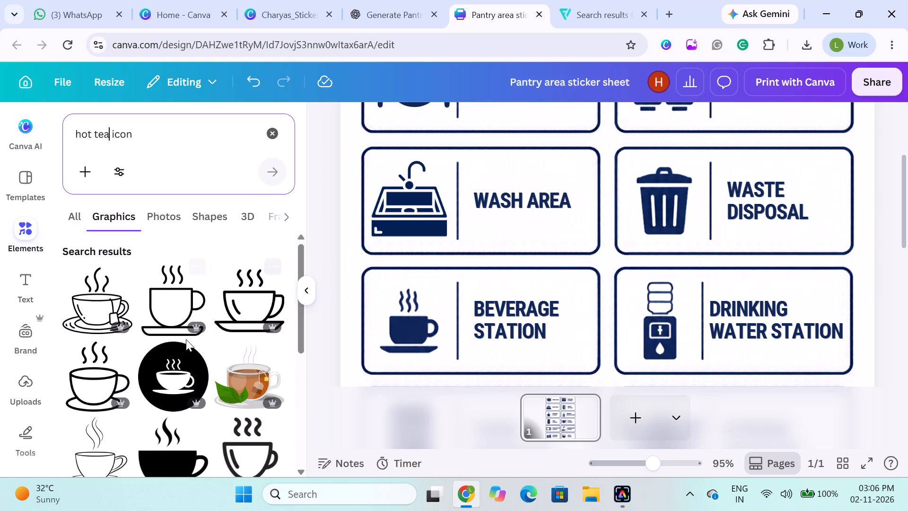
scroll(186, 339, "down", 3)
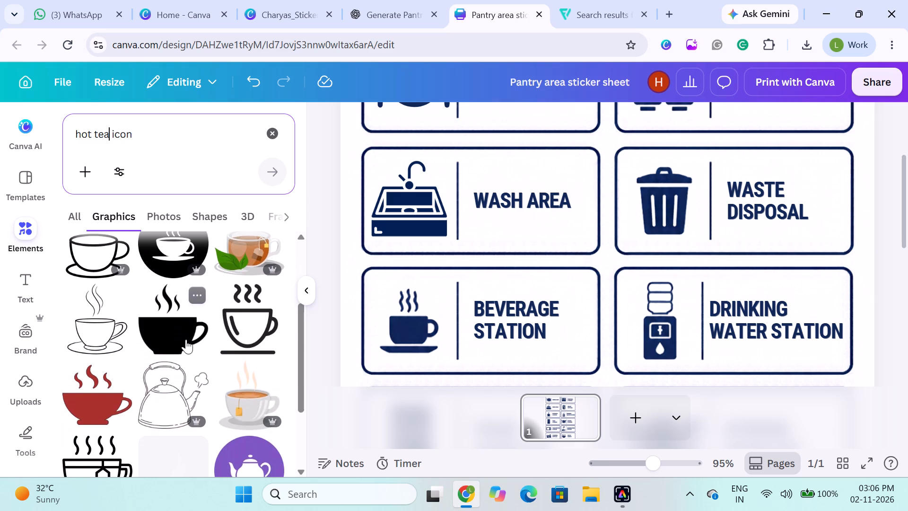
scroll(186, 339, "down", 4)
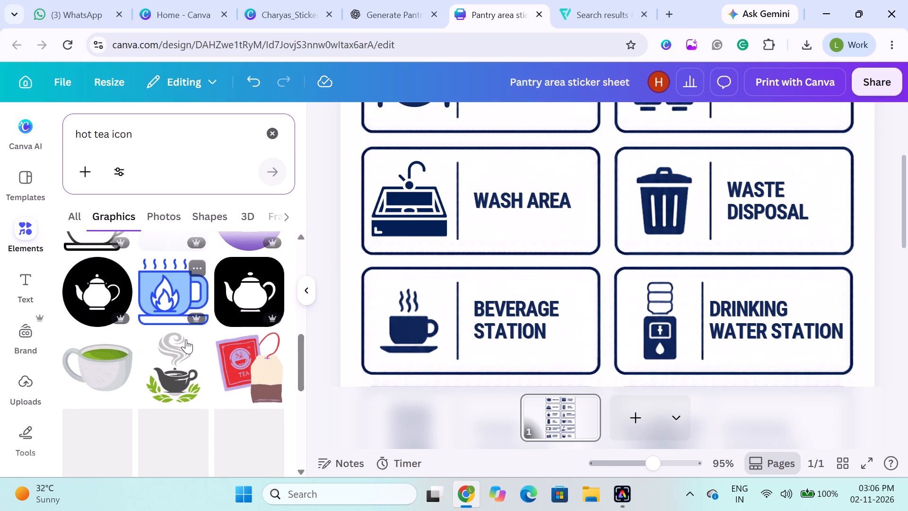
scroll(186, 339, "down", 1)
scroll(186, 339, "up", 1)
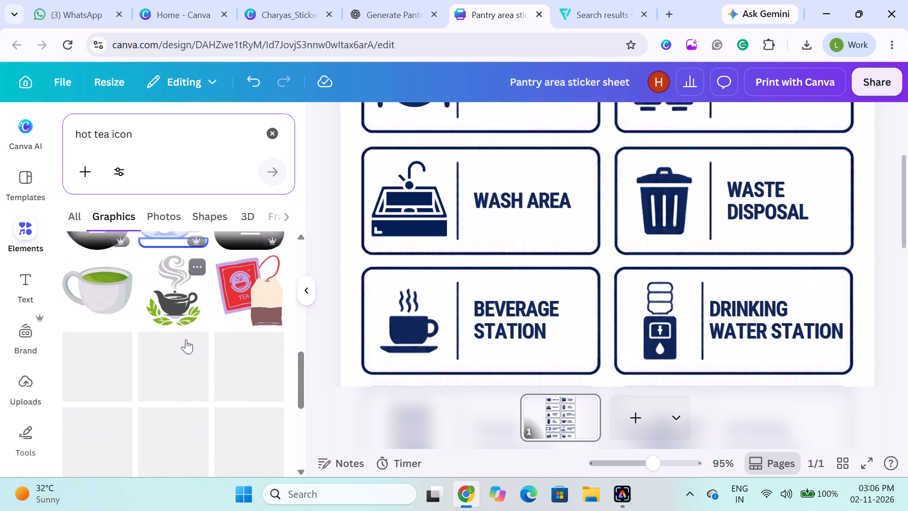
scroll(186, 339, "up", 2)
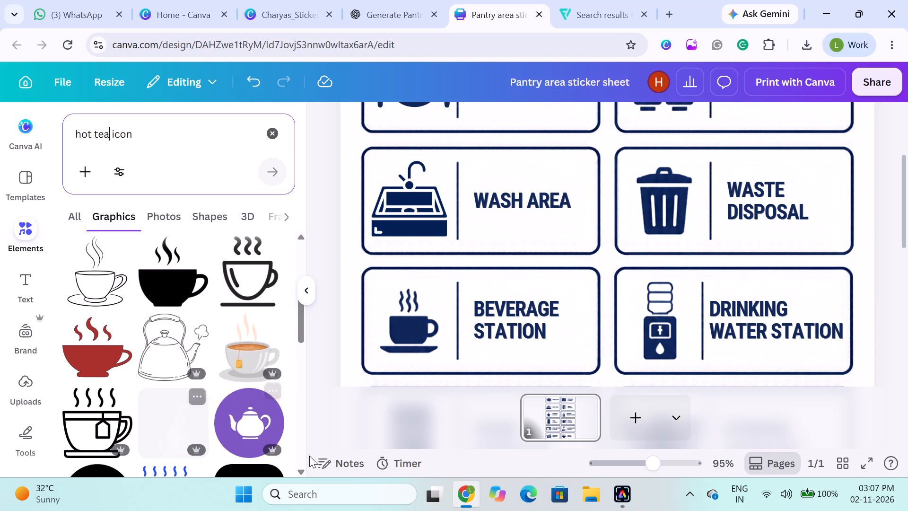
scroll(146, 363, "down", 5)
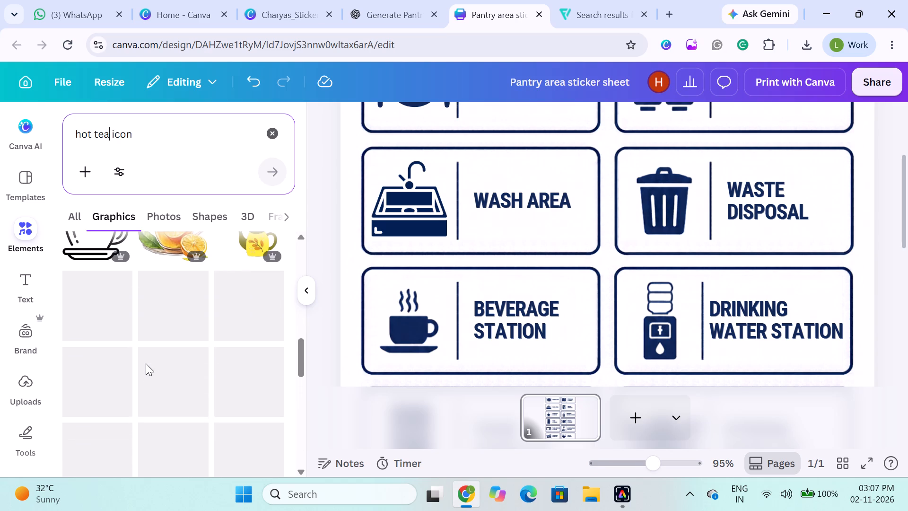
scroll(146, 363, "down", 1)
scroll(210, 388, "down", 2)
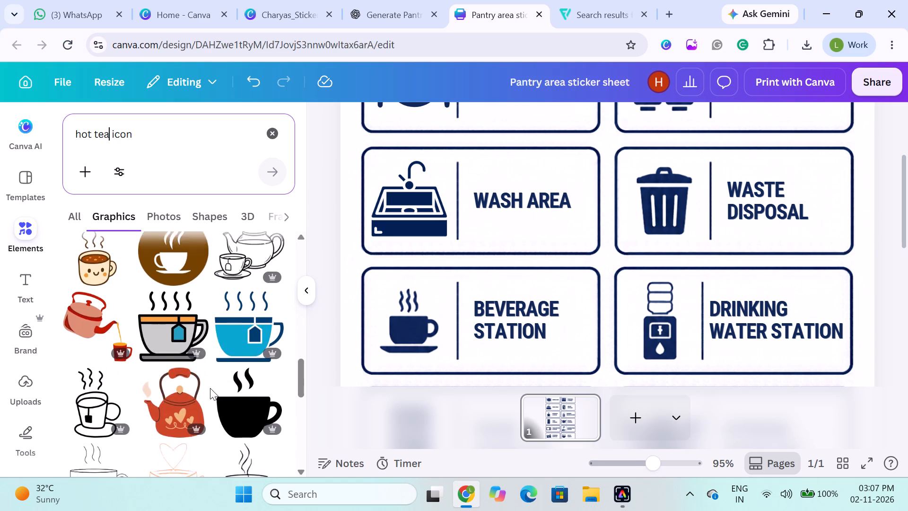
scroll(210, 388, "down", 1)
scroll(210, 388, "up", 5)
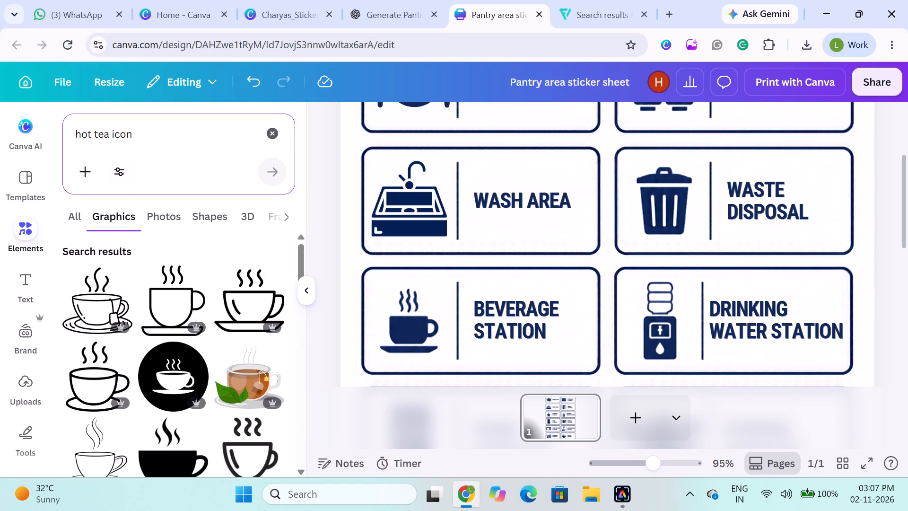
Change the graphics search to "tea icon".
key("BackSpace")
key("BackSpace")
key("BackSpace")
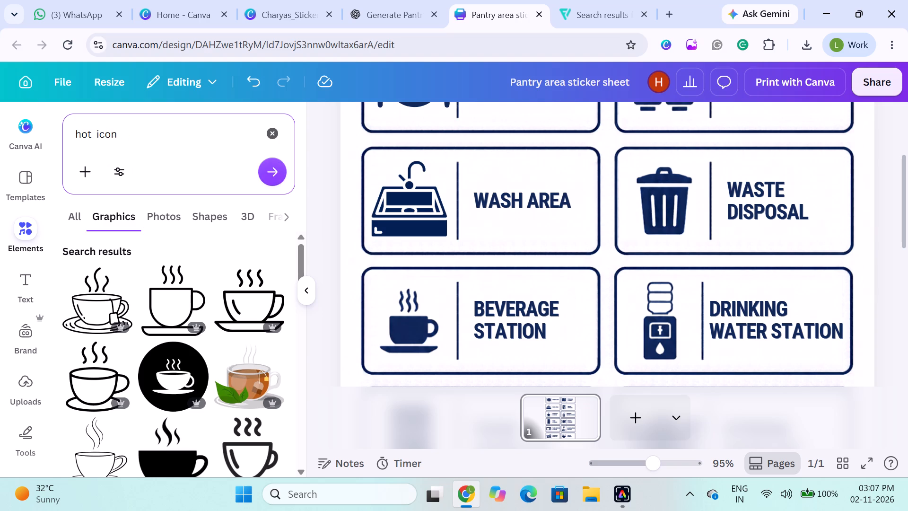
key("BackSpace")
key("BackSpace")
key("BackSpace")
key("BackSpace")
key("BackSpace")
type("tea")
key("Return")
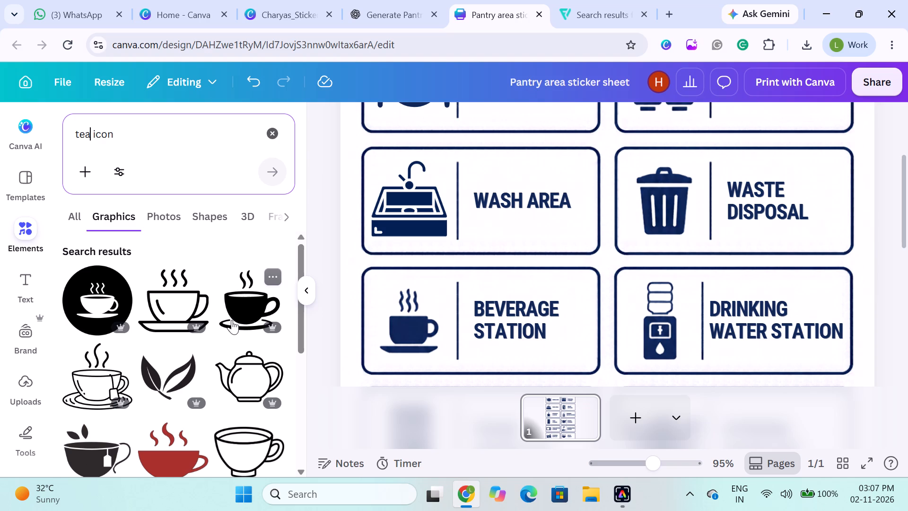
Look through the tea graphics for a solid steaming cup suited to the Beverage Station sticker.
scroll(232, 320, "down", 2)
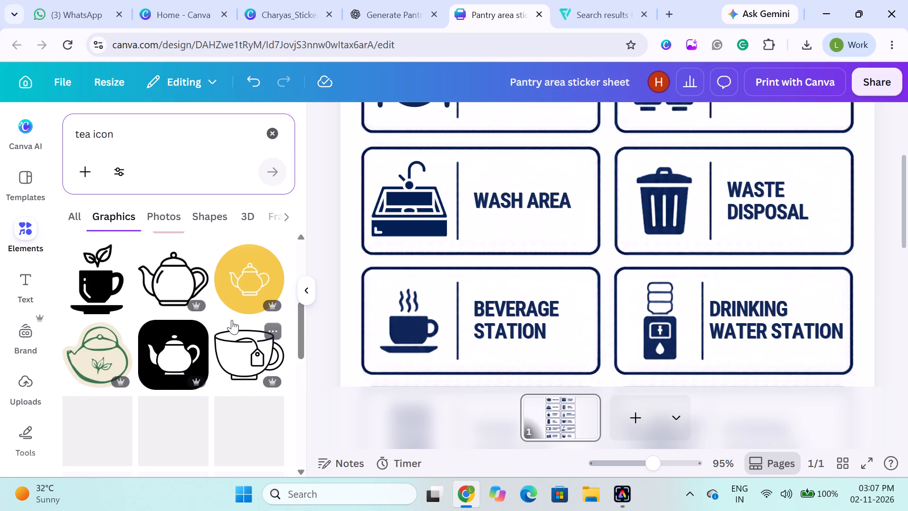
scroll(232, 320, "up", 1)
scroll(232, 320, "down", 4)
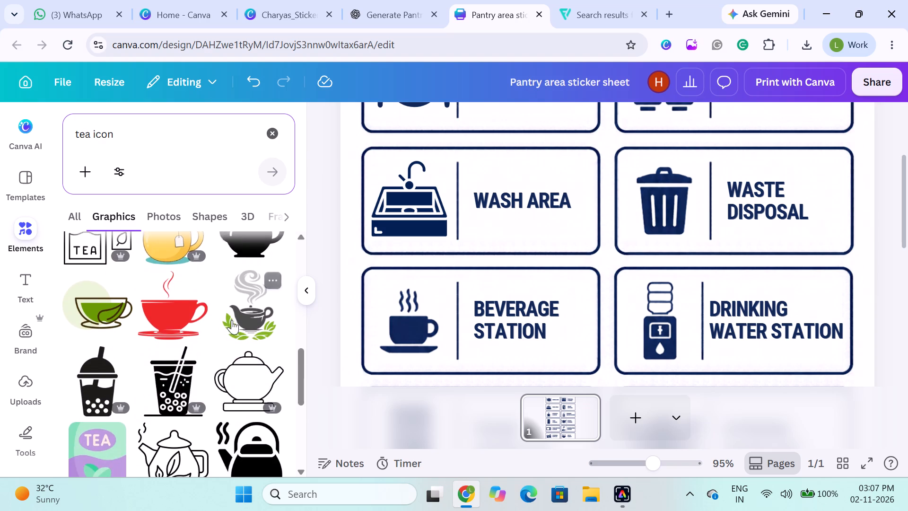
scroll(232, 320, "down", 2)
scroll(232, 320, "up", 2)
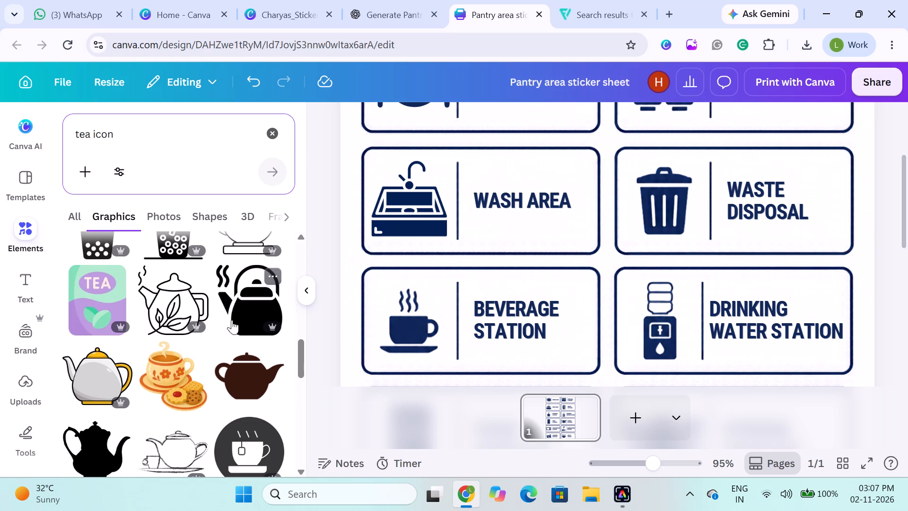
scroll(183, 408, "down", 1)
scroll(183, 408, "up", 3)
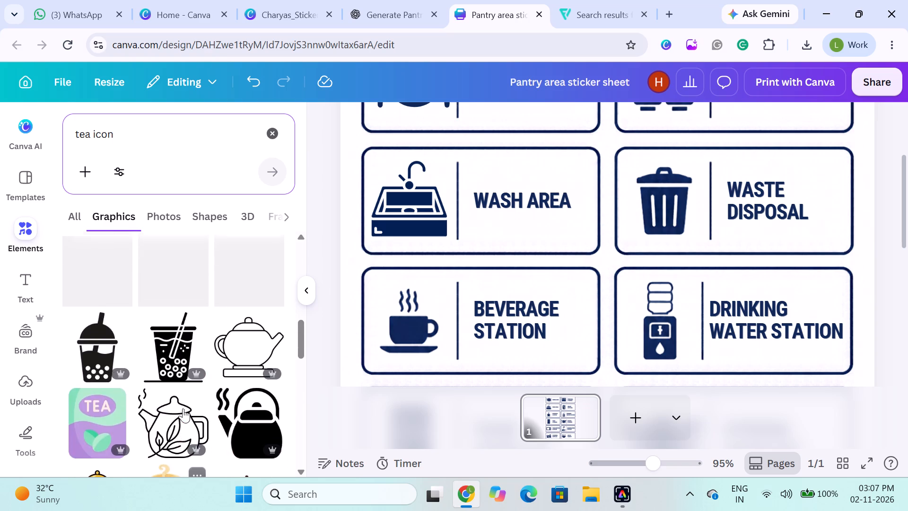
scroll(183, 408, "up", 1)
scroll(207, 378, "up", 1)
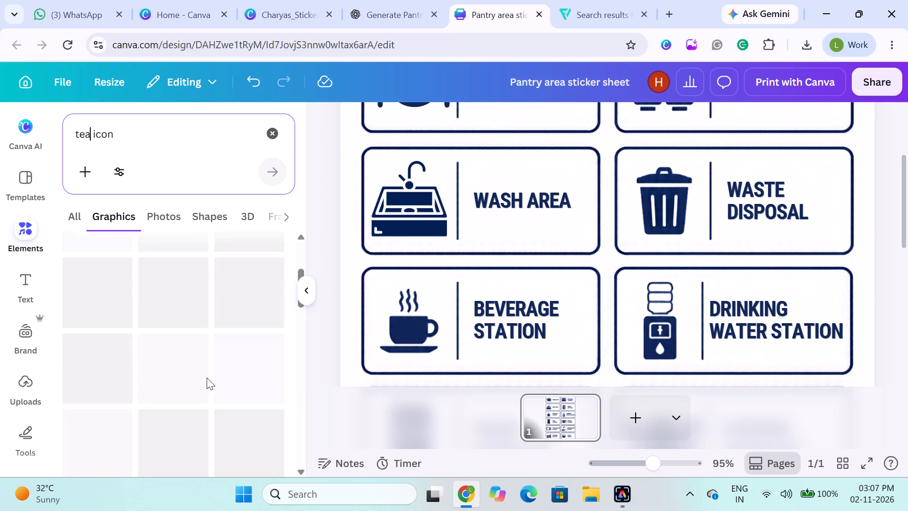
scroll(207, 378, "up", 1)
scroll(245, 303, "up", 1)
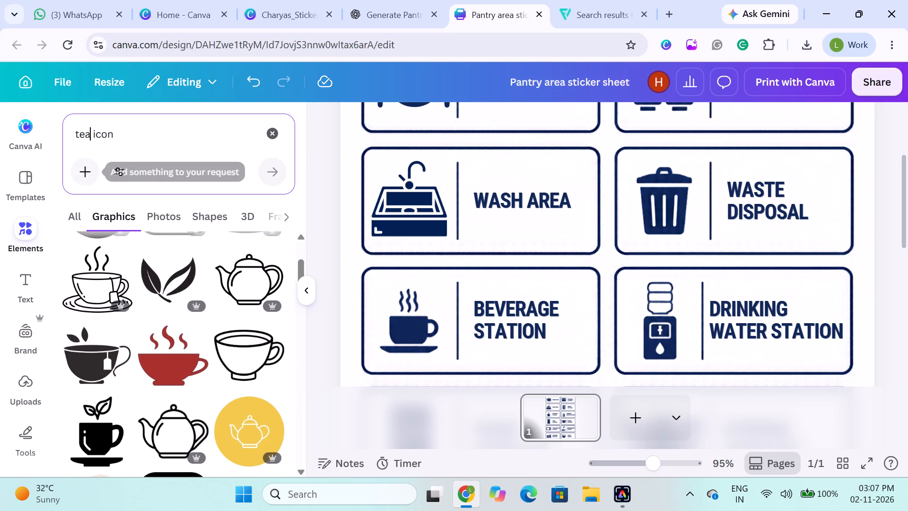
Search the graphics for "coffee cup icon" and add the solid black steaming cup on a saucer to the sheet.
key("BackSpace")
key("BackSpace")
key("BackSpace")
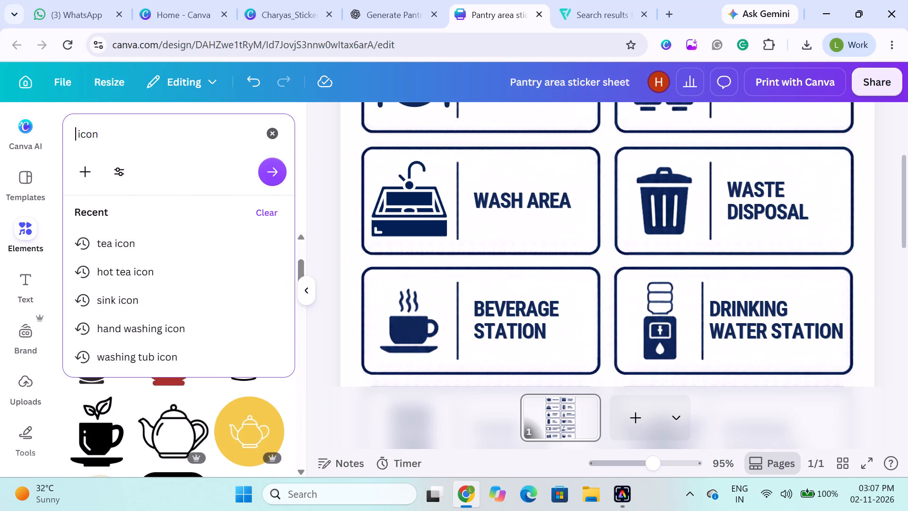
type("co")
key("f")
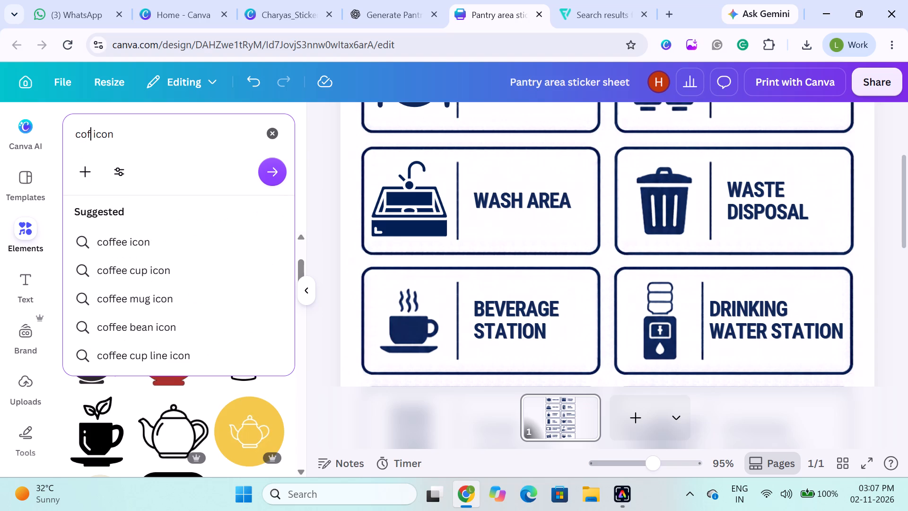
type("fe")
key("e")
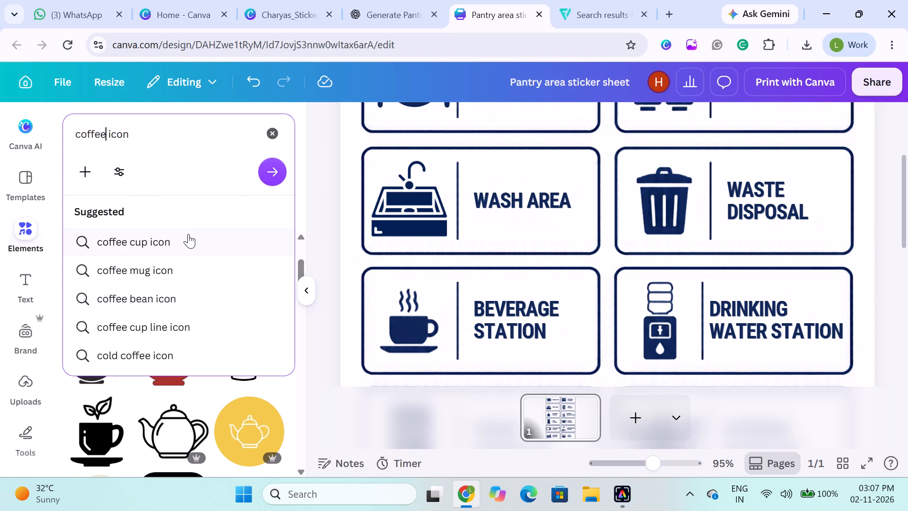
left_click(185, 235)
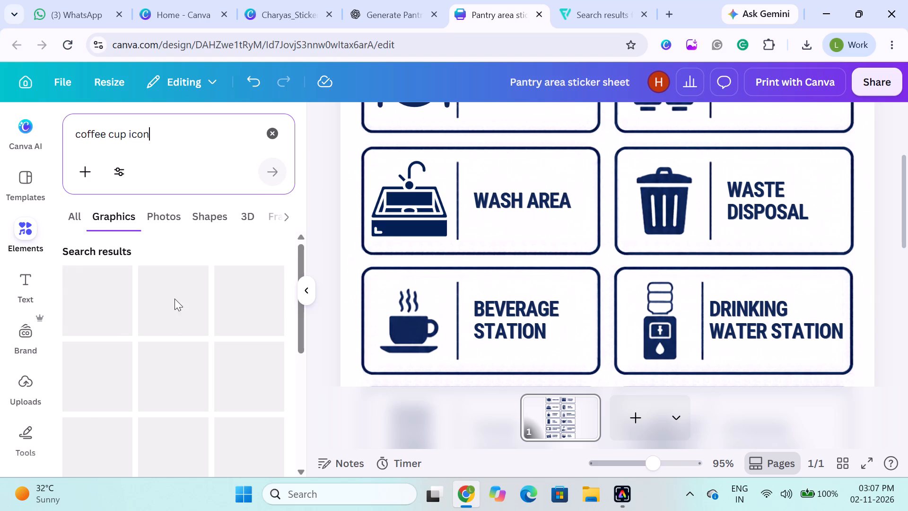
scroll(141, 379, "down", 1)
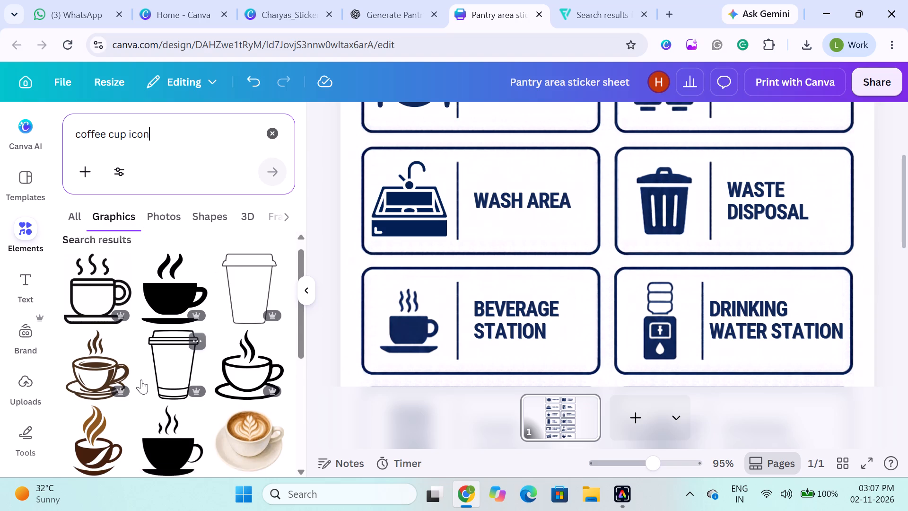
scroll(141, 379, "down", 4)
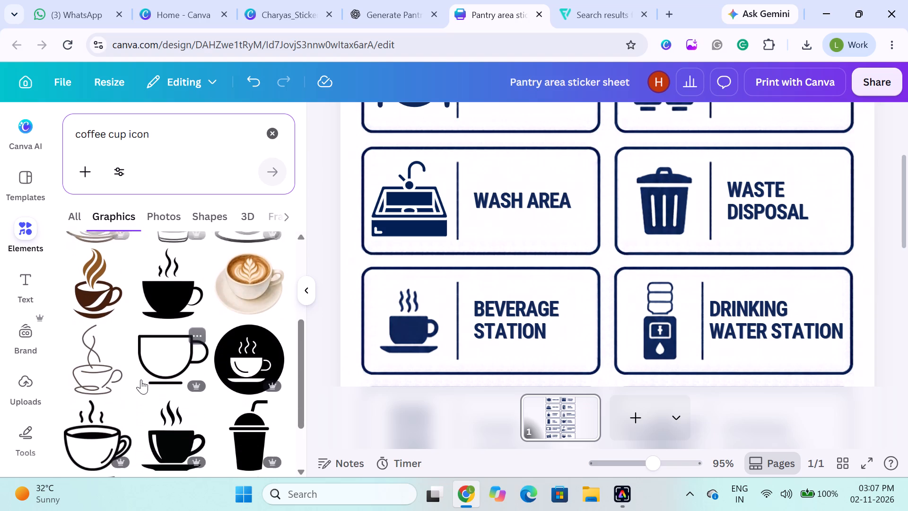
scroll(141, 379, "down", 3)
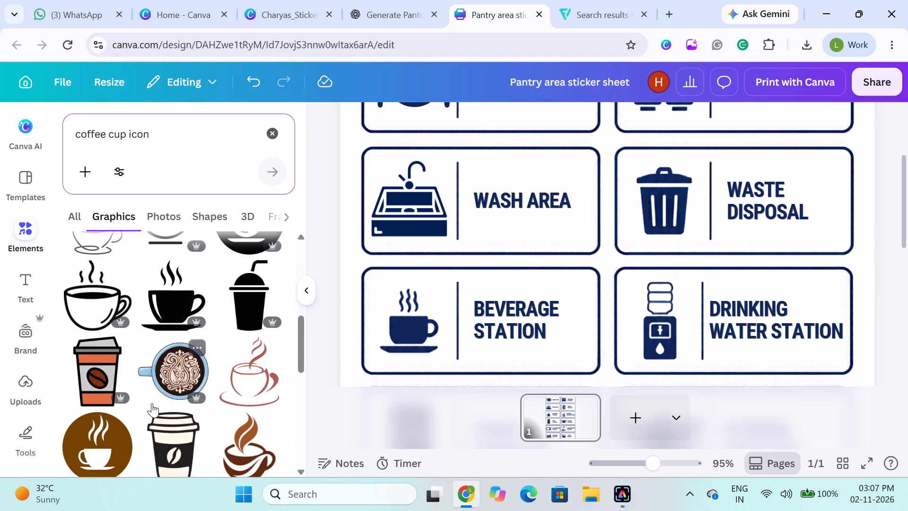
left_click(172, 323)
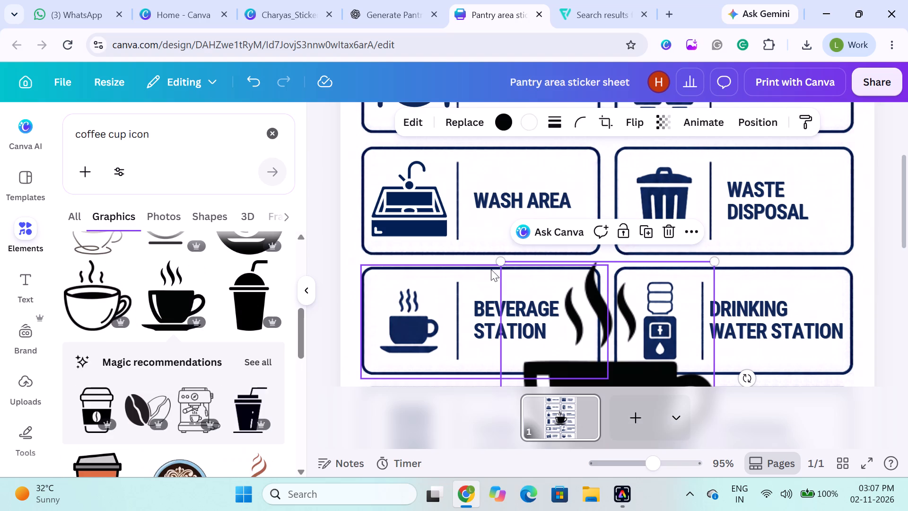
Delete the old cup icon from the Beverage Station sticker.
left_click(396, 335)
key("BackSpace")
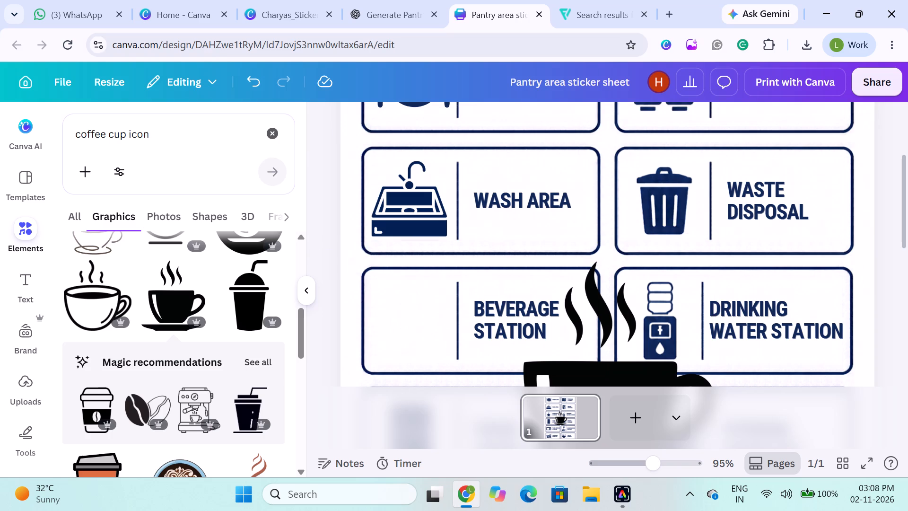
Move the black coffee cup into the Beverage Station sticker's icon area and shrink it to about 3 wide by 3.3 high.
left_click_drag(599, 308, 453, 270)
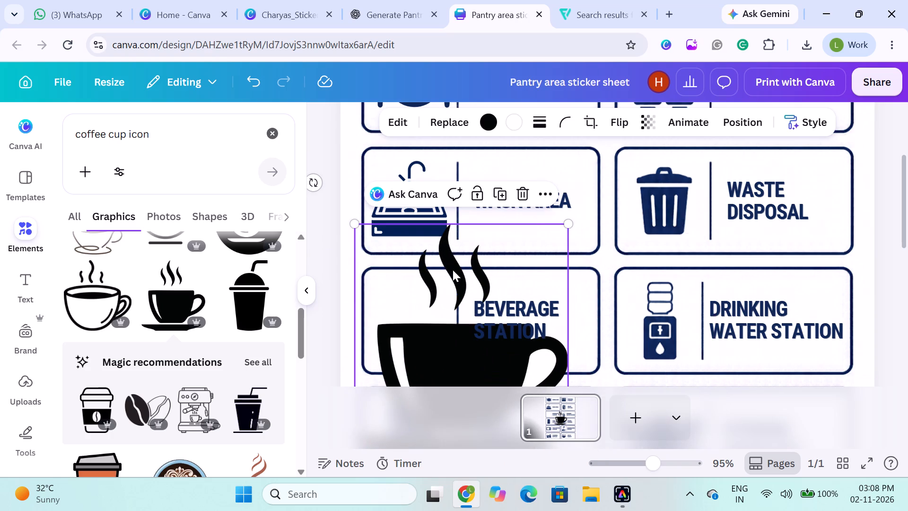
left_click_drag(570, 221, 479, 293)
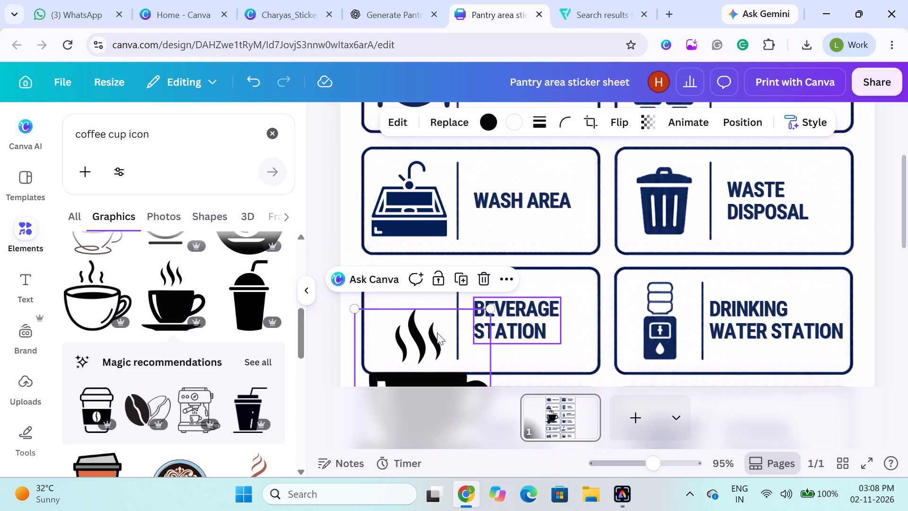
left_click_drag(414, 358, 404, 274)
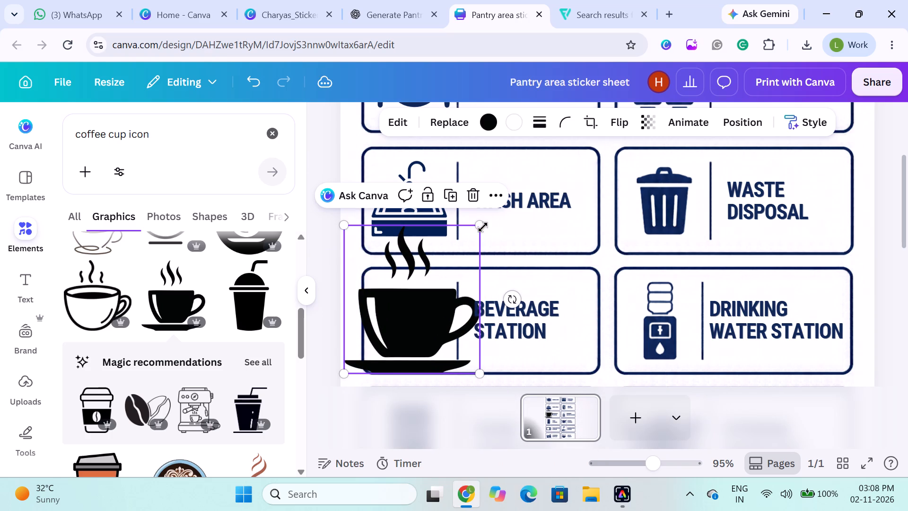
left_click_drag(485, 223, 406, 306)
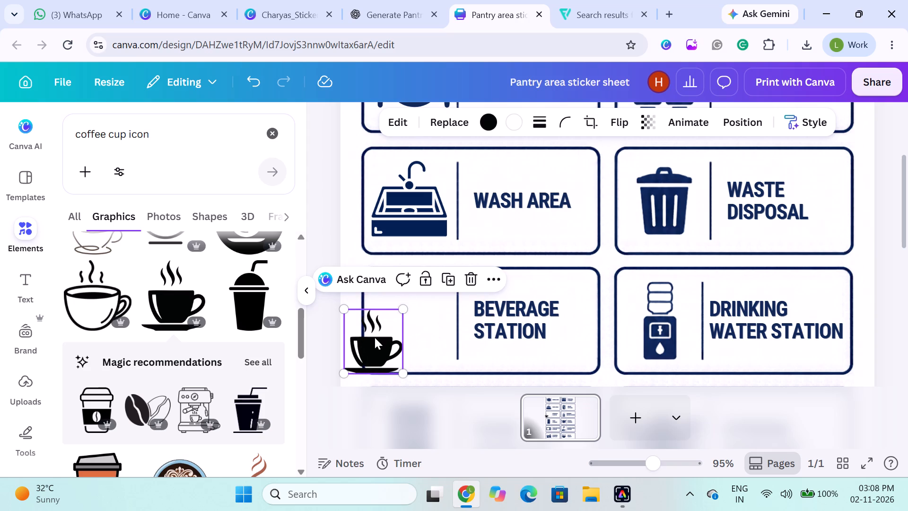
left_click_drag(375, 337, 414, 312)
left_click_drag(442, 286, 447, 278)
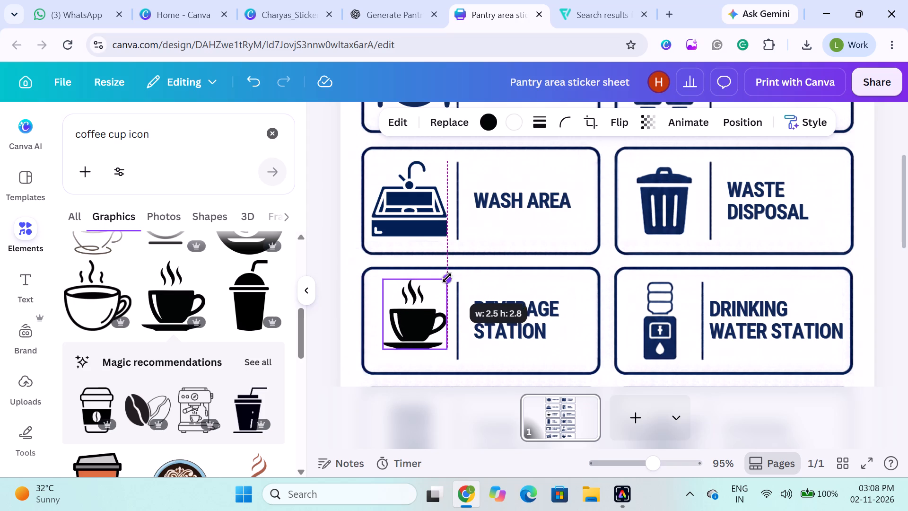
left_click_drag(447, 278, 452, 274)
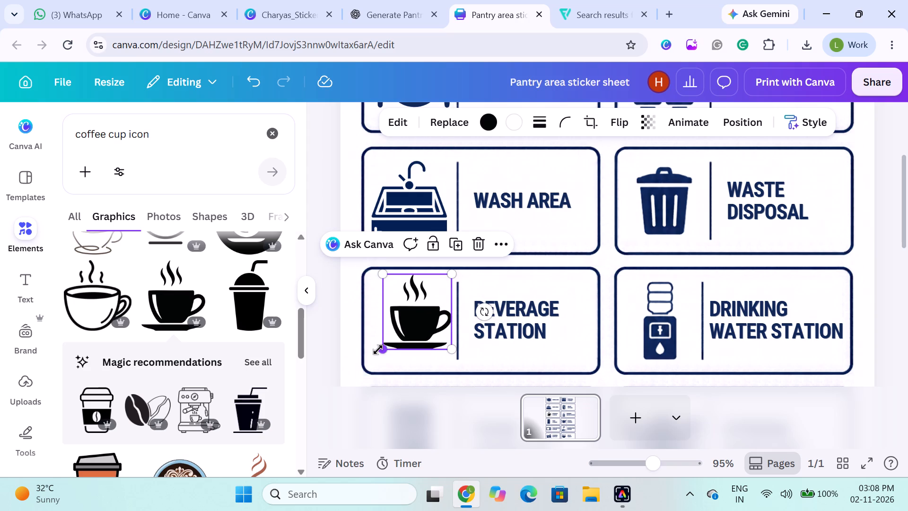
left_click_drag(387, 349, 375, 356)
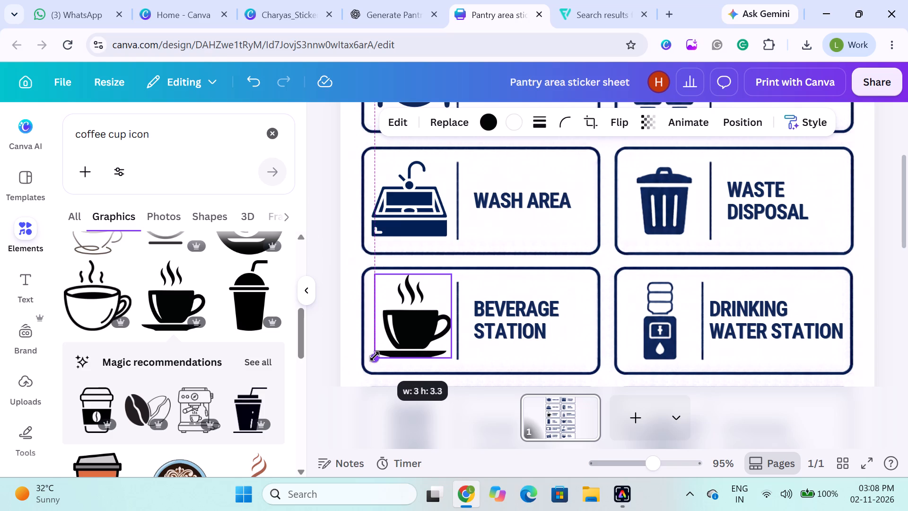
left_click_drag(375, 356, 373, 359)
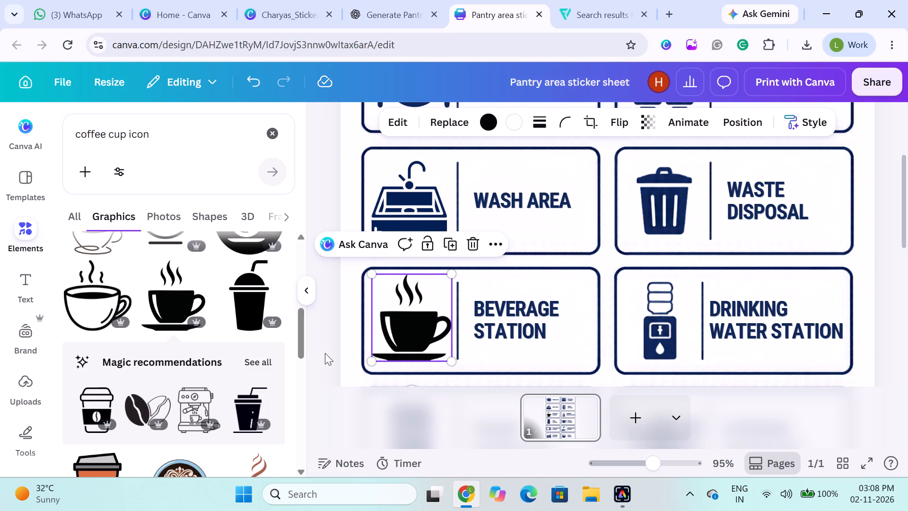
Fine-tune the coffee cup's size and position so it sits evenly between the Beverage Station sticker's border and divider line.
key("Left")
key("Left")
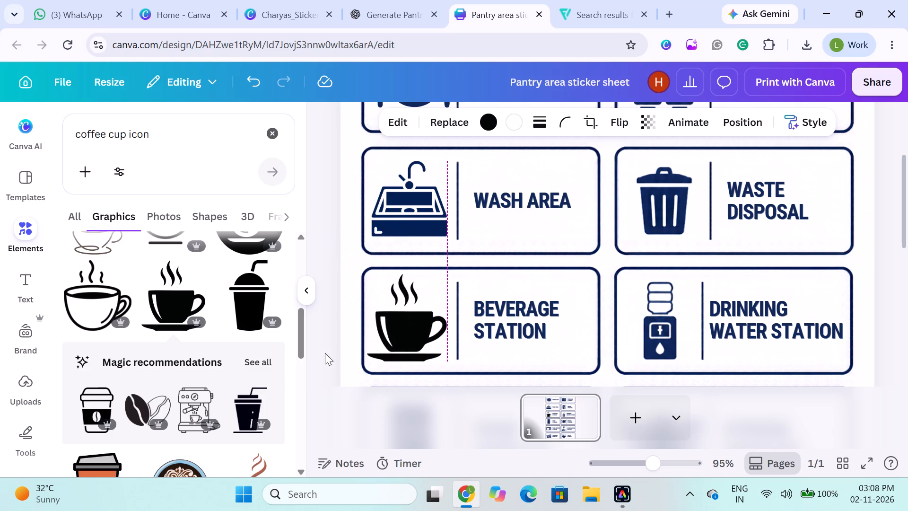
key("Right")
key("Up")
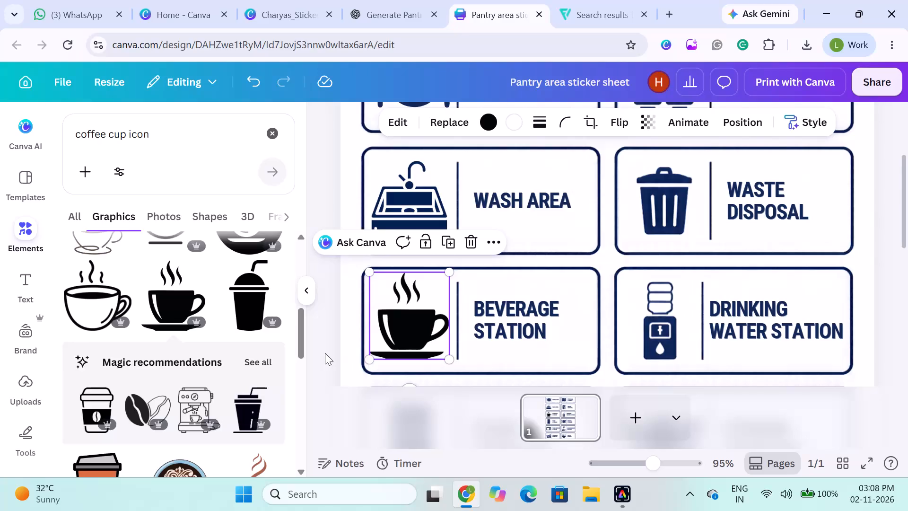
left_click_drag(451, 275, 451, 275)
left_click_drag(451, 275, 445, 280)
key("Right")
key("Right")
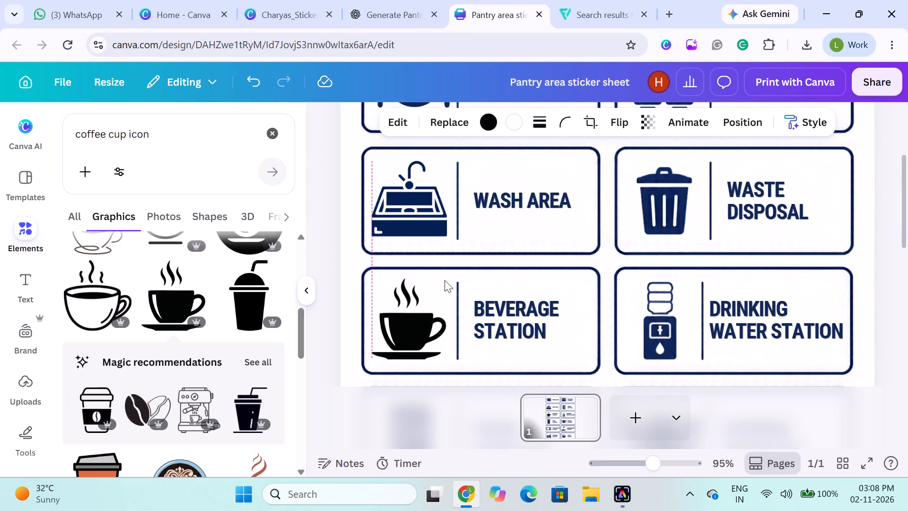
key("Right")
key("Up")
key("Left")
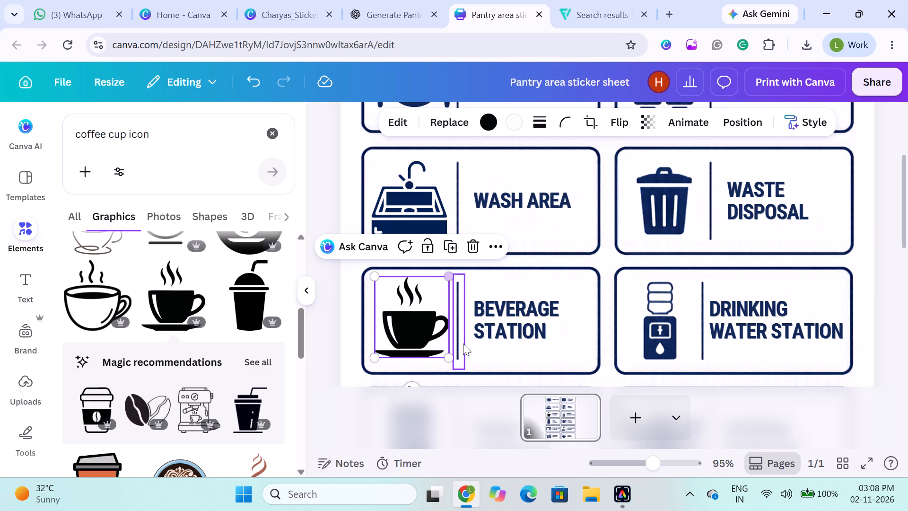
left_click(450, 360)
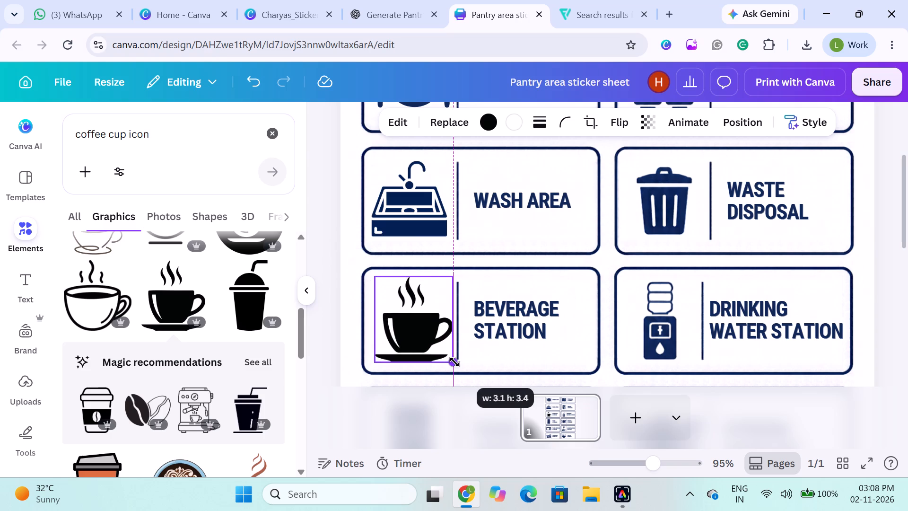
key("Left")
key("Up")
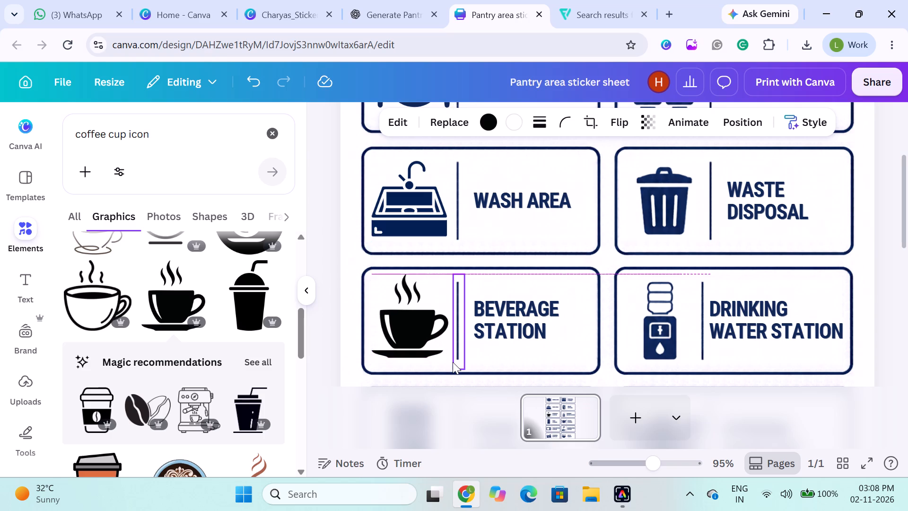
key("Down")
key("Right")
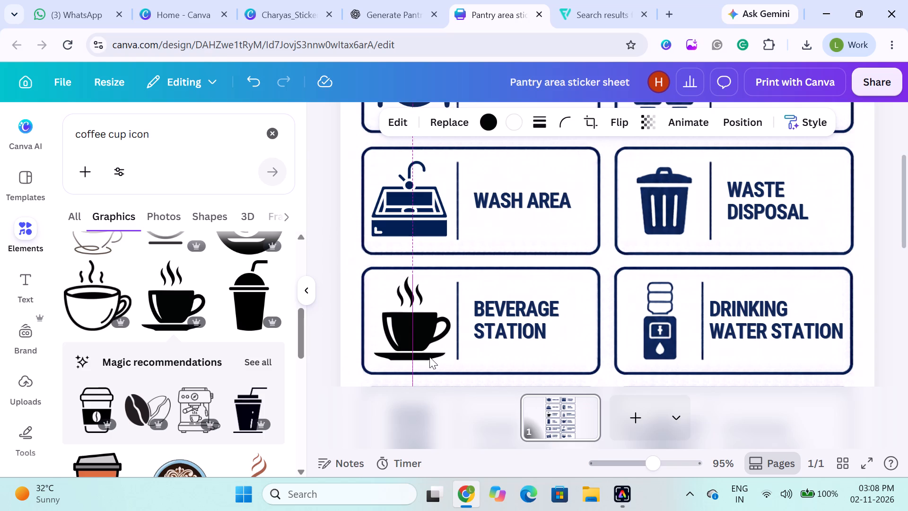
Select the Drinking Water Station sticker's dispenser icon and search the graphics for "drinking water station icon".
left_click(642, 323)
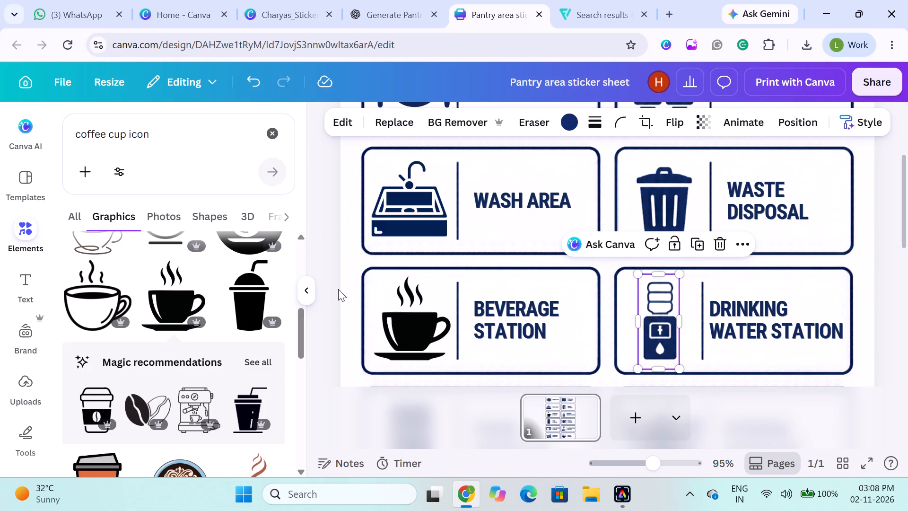
left_click(126, 134)
key("BackSpace")
key("BackSpace")
key("BackSpace")
key("BackSpace")
key("BackSpace")
key("BackSpace")
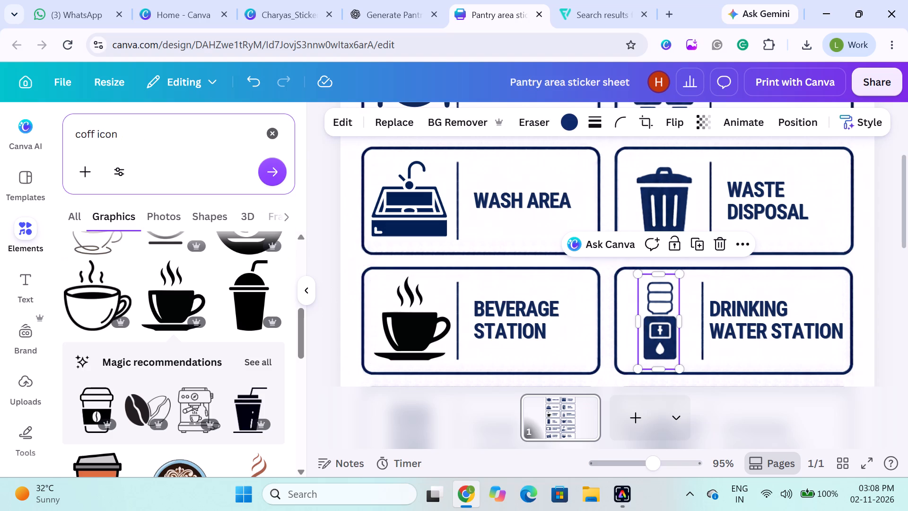
key("BackSpace")
key("BackSpace")
key("BackSpace")
key("BackSpace")
key("BackSpace")
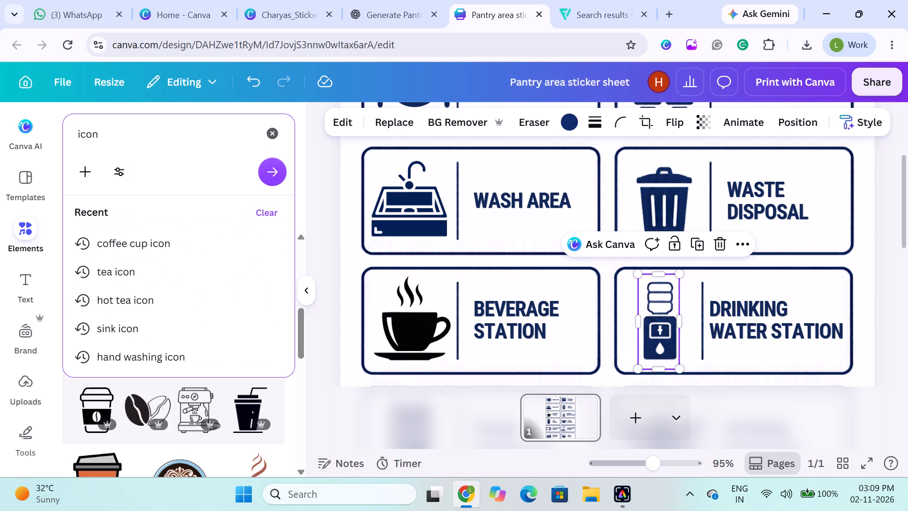
type("drinking water")
key("space")
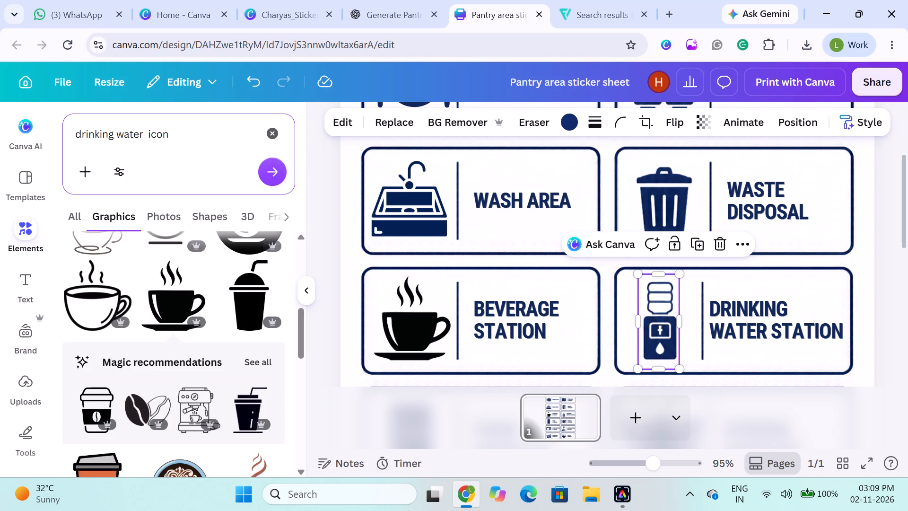
key("s")
type("tation")
key("Return")
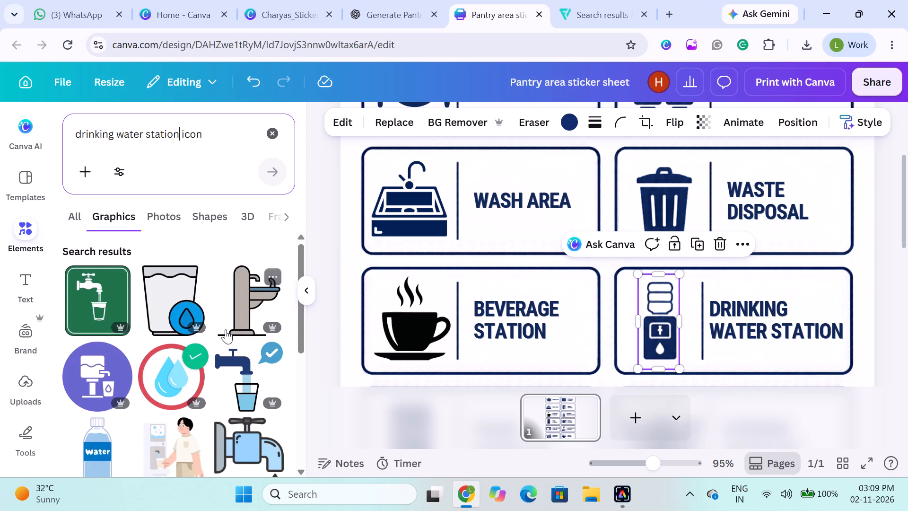
Look through the drinking water station graphics for a replacement icon for the Drinking Water Station sticker.
scroll(226, 329, "down", 3)
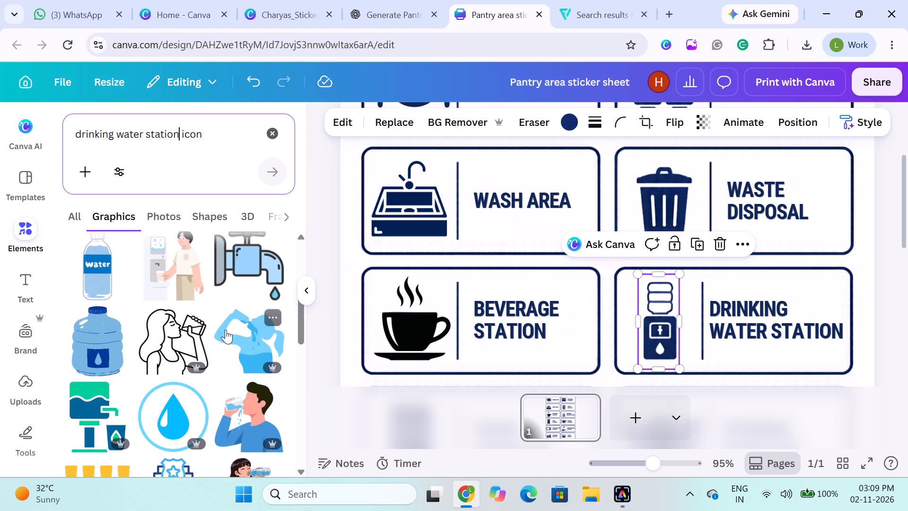
scroll(226, 329, "down", 6)
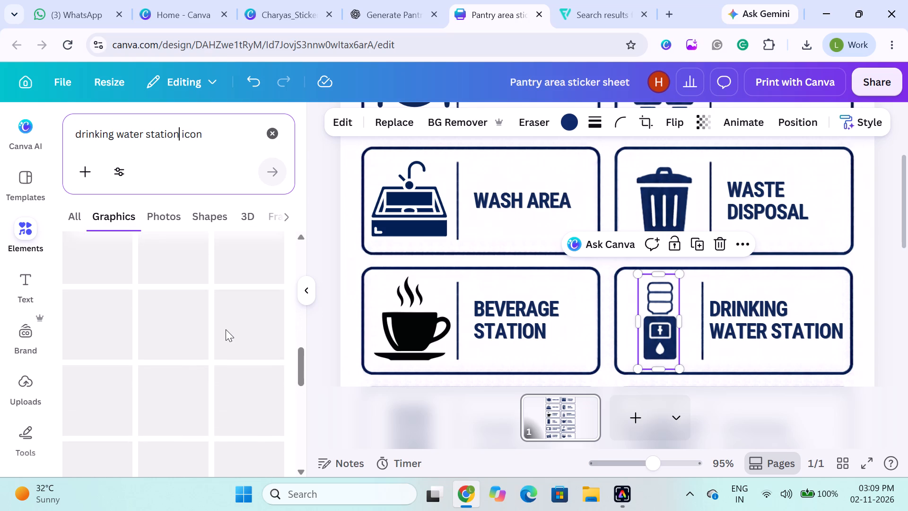
scroll(226, 329, "up", 1)
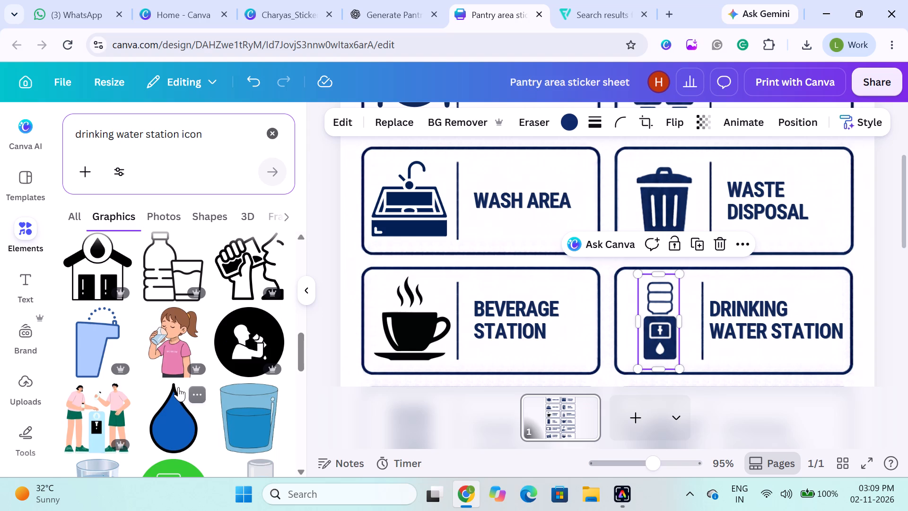
scroll(178, 387, "down", 4)
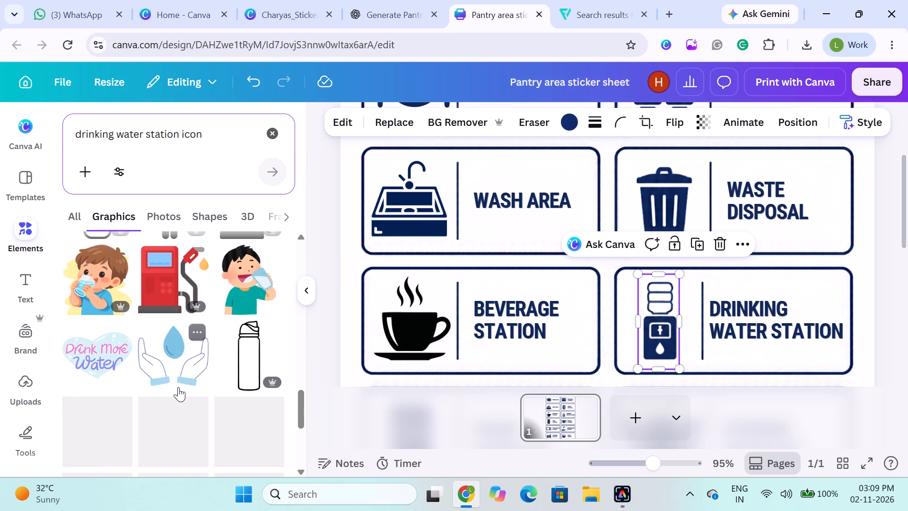
scroll(178, 387, "up", 4)
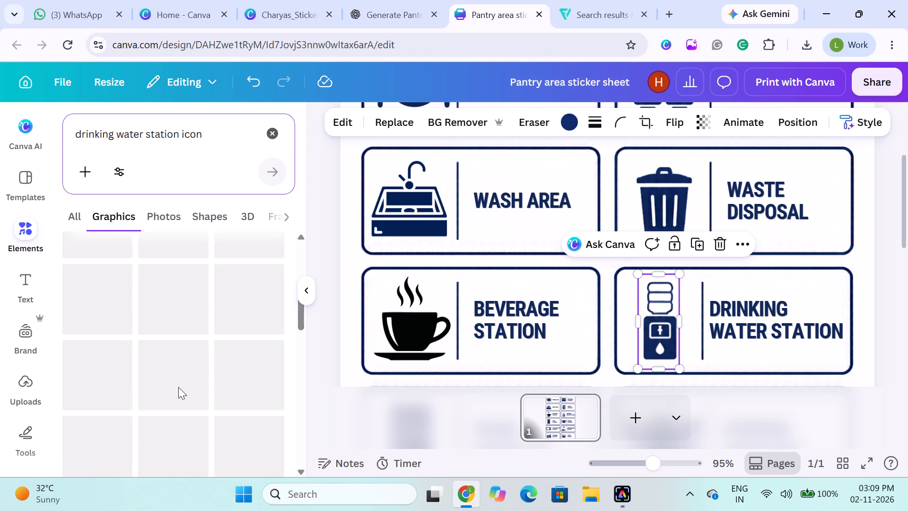
scroll(178, 387, "up", 2)
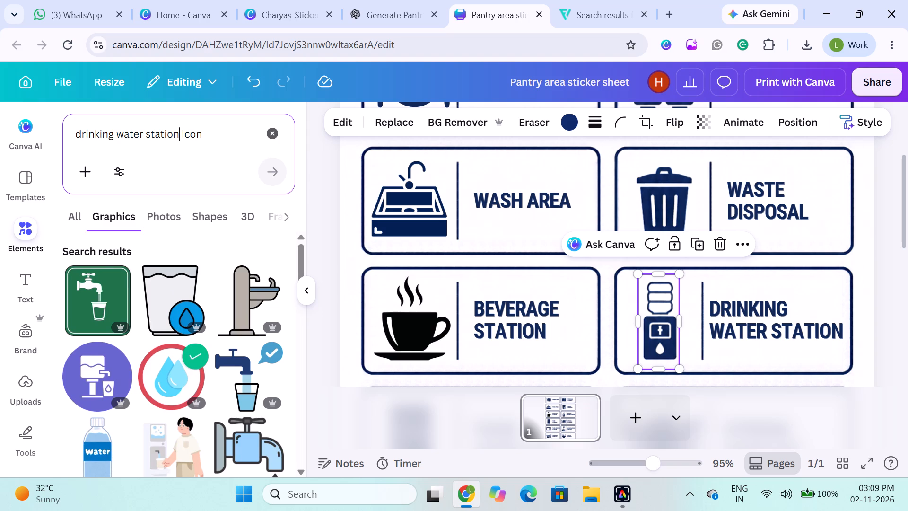
Shorten the graphics search to "drinking water icon" and run it.
key("backslash")
key("BackSpace")
key("BackSpace")
key("BackSpace")
key("BackSpace")
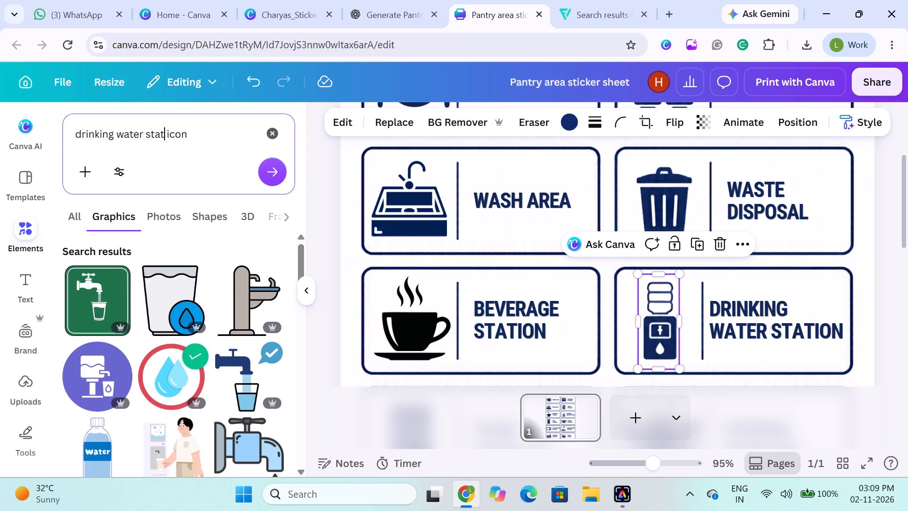
key("BackSpace")
key("BackSpace")
key("BackSpace")
key("BackSpace")
key("BackSpace")
key("Return")
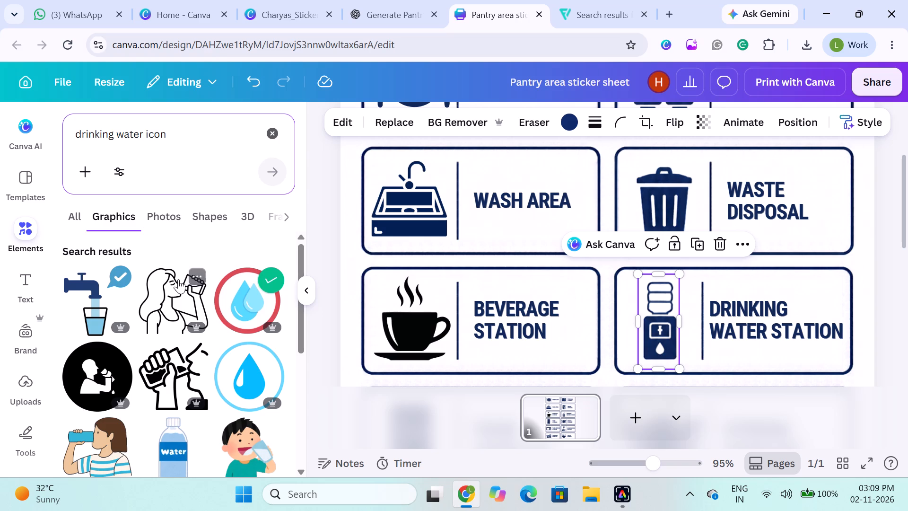
left_click(276, 173)
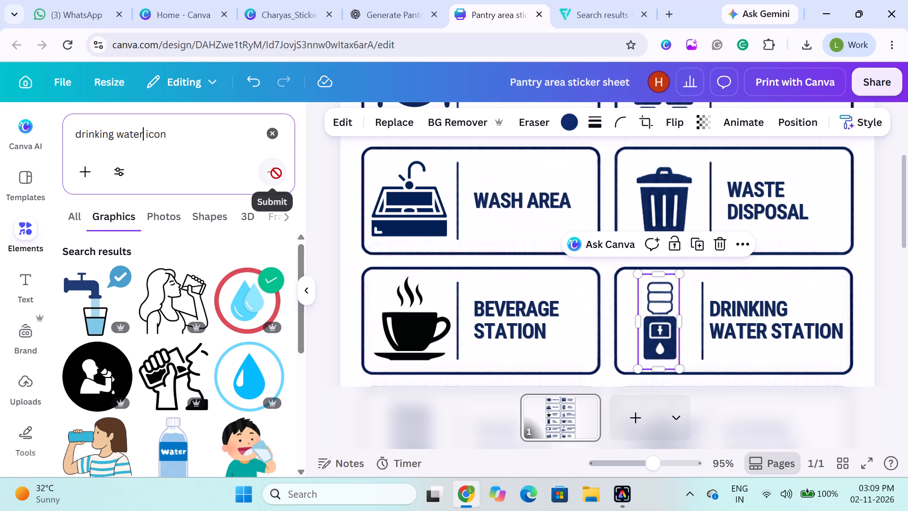
Look through the drinking water graphics for a replacement icon for the Drinking Water Station sticker.
scroll(244, 282, "down", 4)
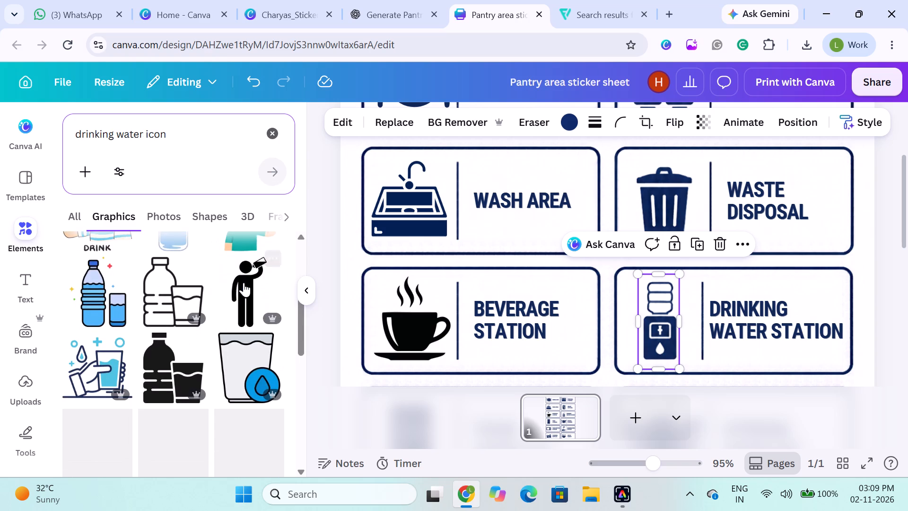
scroll(244, 282, "down", 1)
scroll(432, 338, "down", 1)
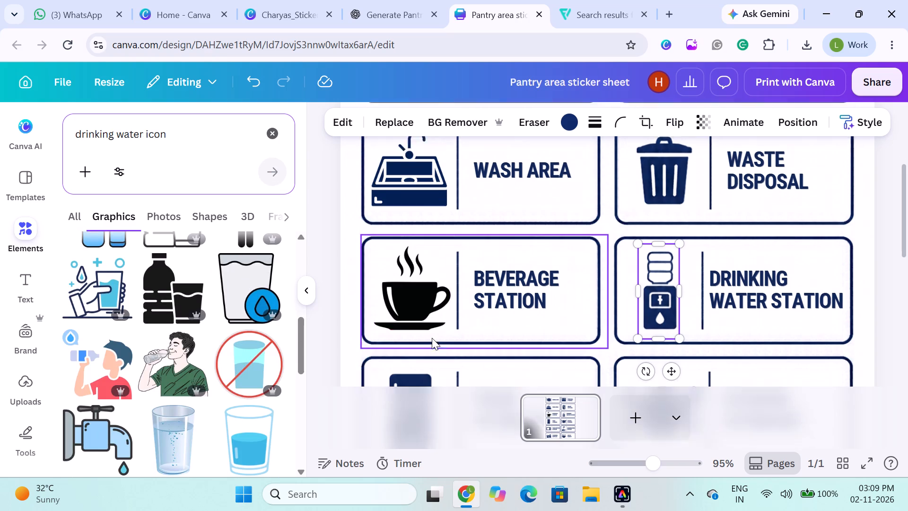
scroll(432, 338, "down", 1)
scroll(322, 380, "down", 2)
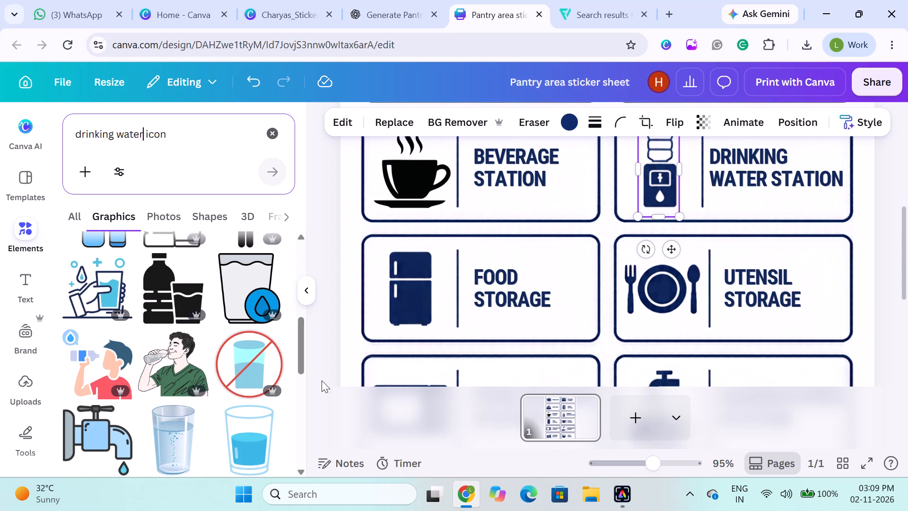
scroll(153, 378, "down", 4)
scroll(153, 378, "left", 1)
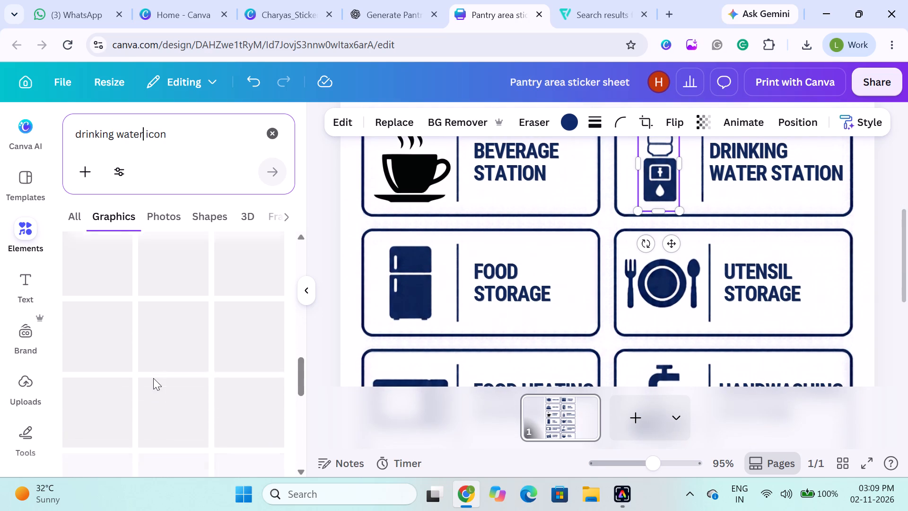
scroll(153, 378, "left", 1)
scroll(281, 244, "up", 4)
scroll(419, 229, "up", 1)
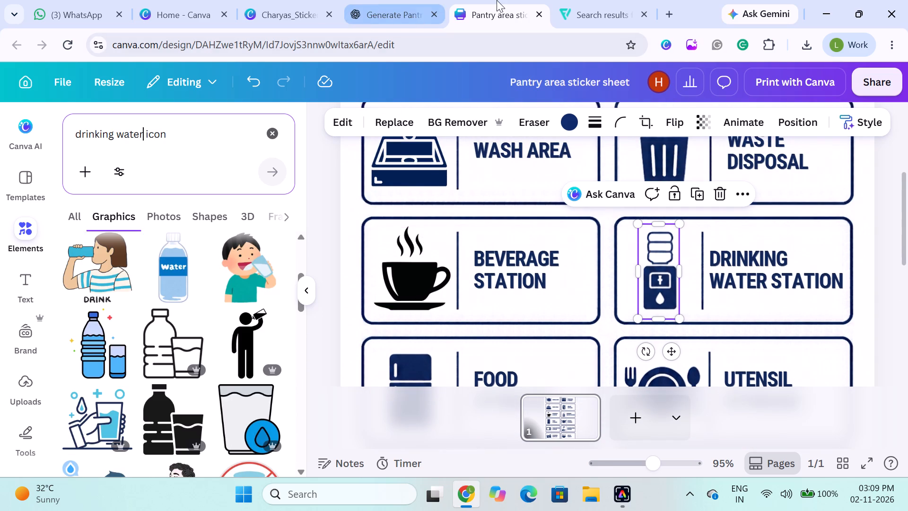
Switch to Flaticon, close the sink icon preview and search the icons for "drinking water station".
left_click(564, 15)
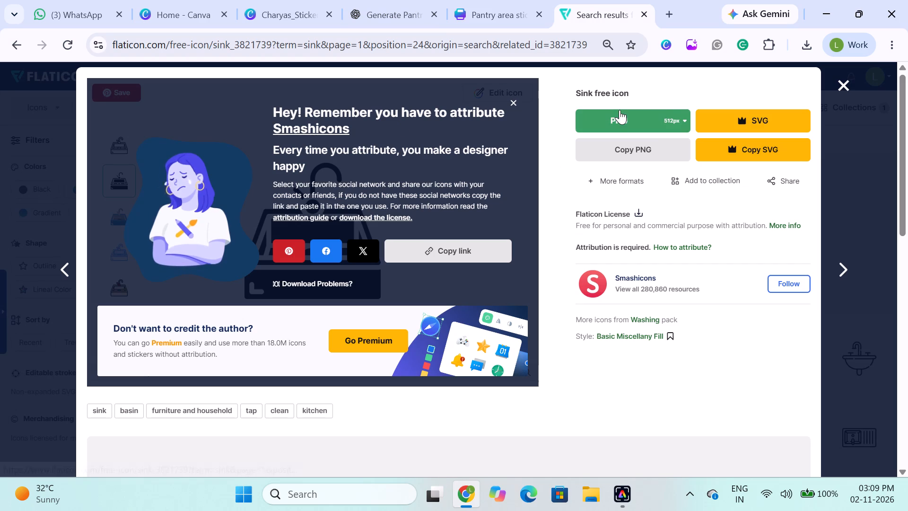
left_click(843, 89)
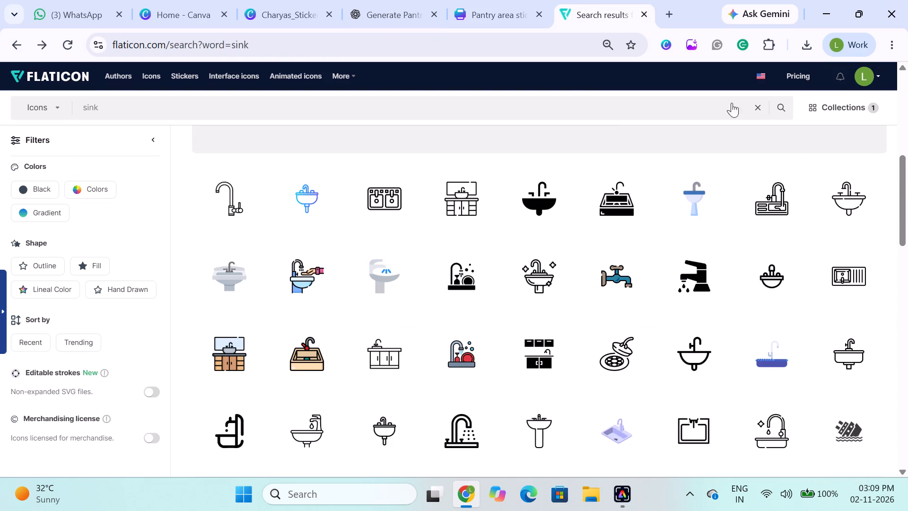
scroll(319, 132, "up", 4)
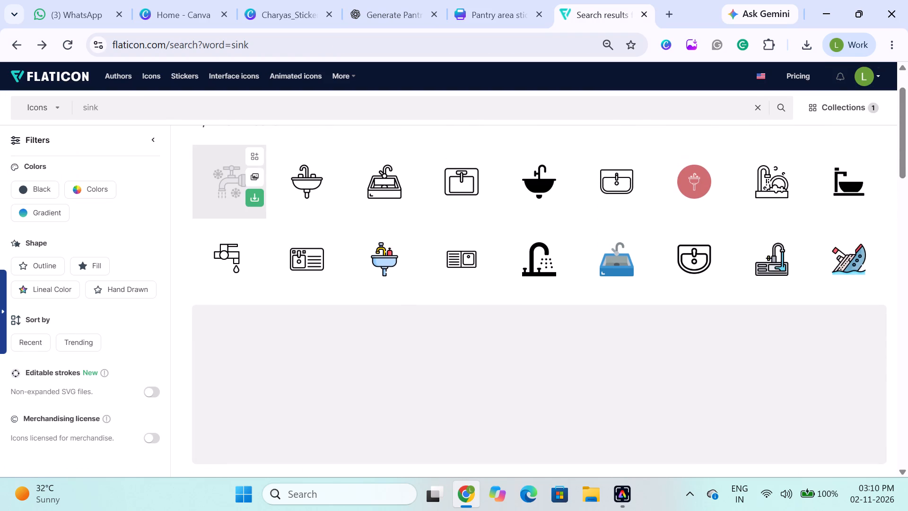
left_click(119, 102)
key("BackSpace")
key("BackSpace")
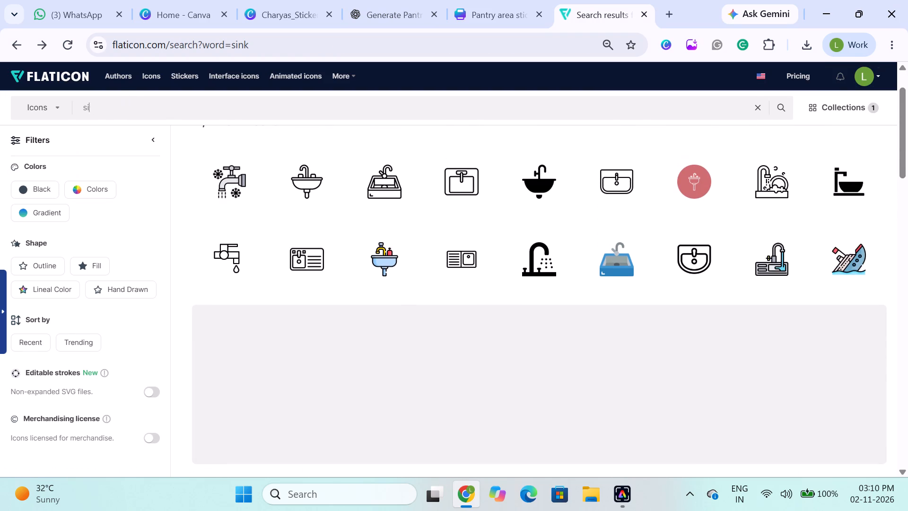
key("BackSpace")
key("BackSpace")
key("BackSpace")
key("d")
type("rinking water")
key("space")
type("sta")
type("tion")
key("Return")
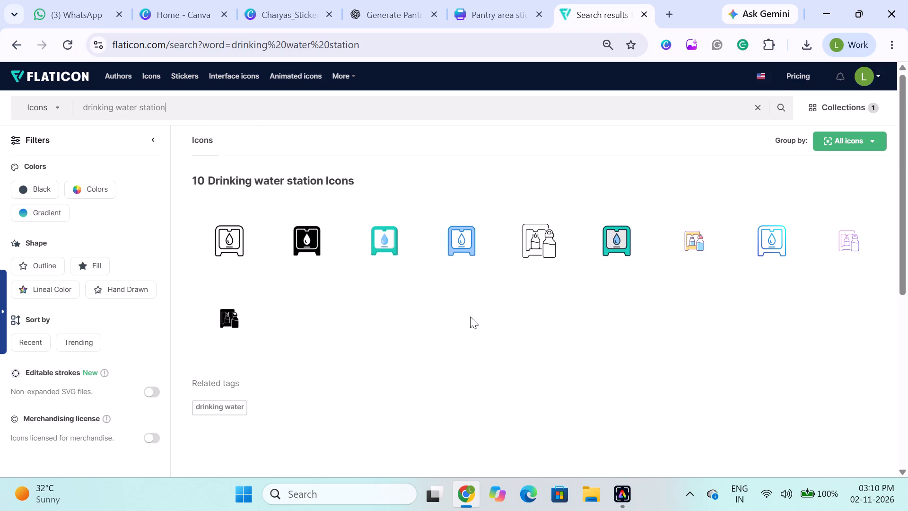
Broaden the Flaticon search to "drinking water" and look through the icons for a suitable water station symbol.
left_click(171, 111)
key("BackSpace")
key("BackSpace")
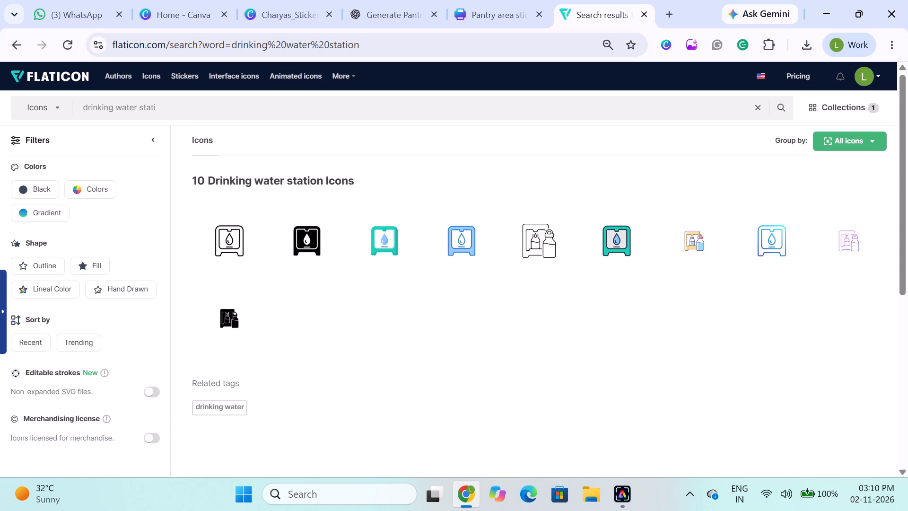
key("BackSpace")
key("BackSpace")
key("BackSpace")
key("BackSpace")
key("BackSpace")
key("Return")
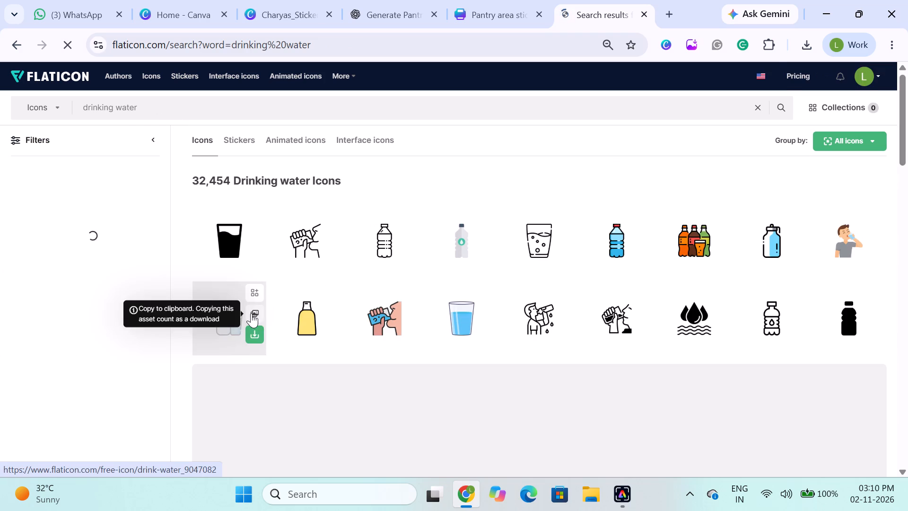
scroll(432, 334, "down", 4)
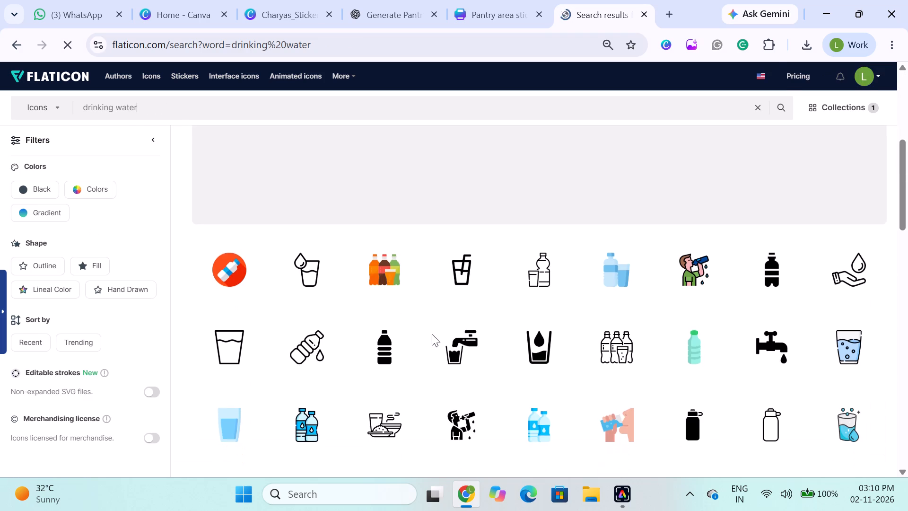
scroll(432, 334, "down", 2)
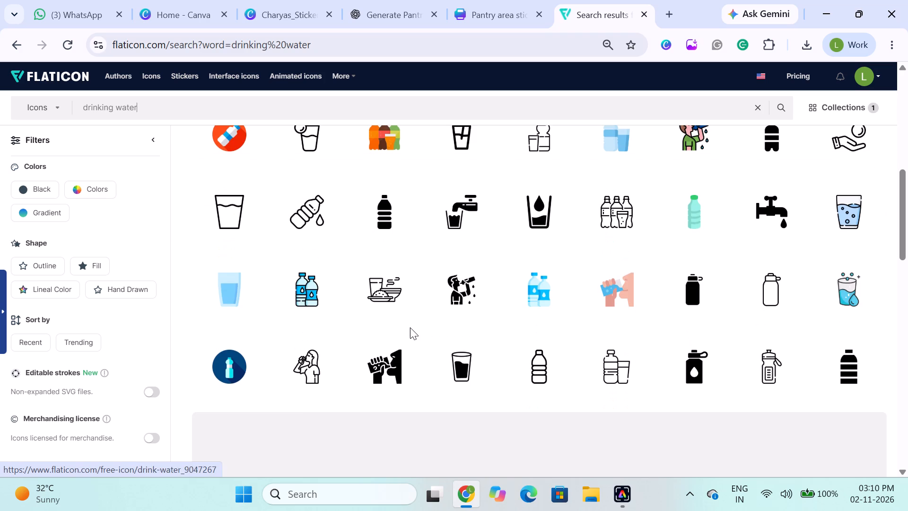
scroll(410, 327, "down", 3)
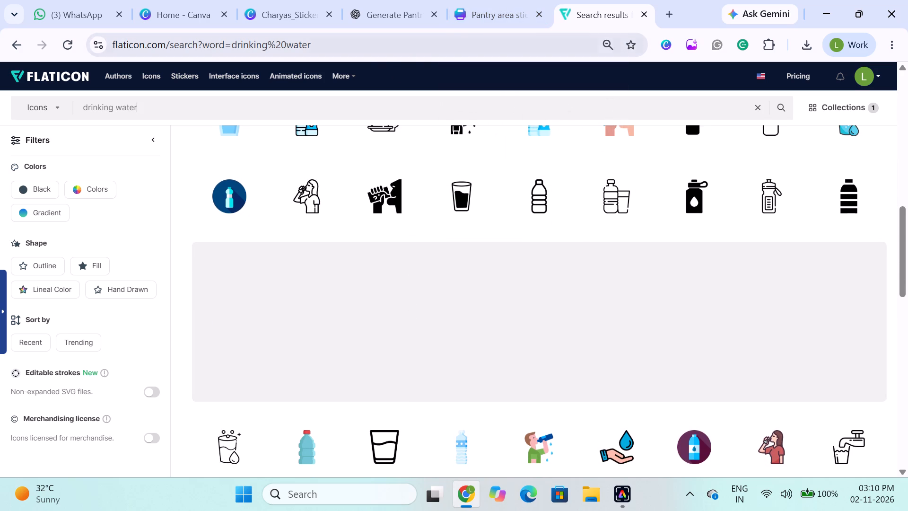
Return to the Canva pantry sticker sheet and search the graphics for "ro water icon".
left_click(473, 18)
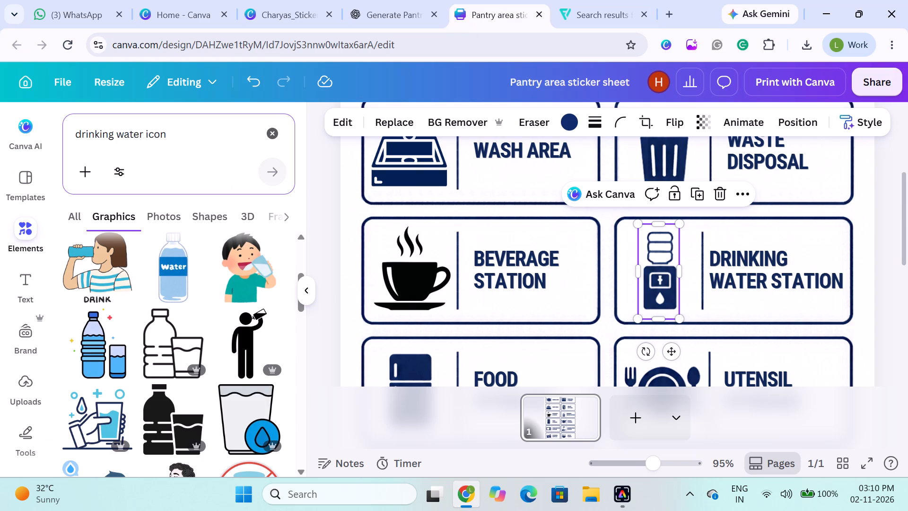
left_click(116, 133)
key("BackSpace")
key("BackSpace")
key("BackSpace")
key("BackSpace")
key("BackSpace")
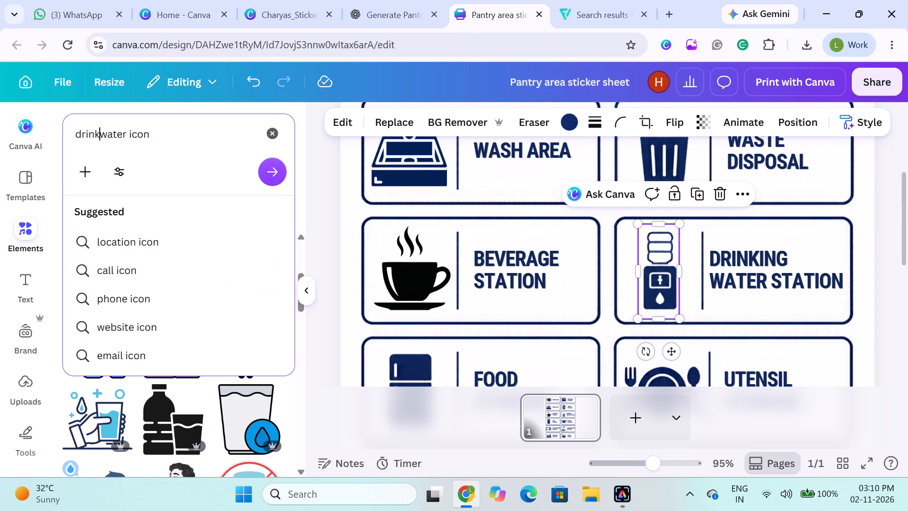
key("BackSpace")
key("BackSpace")
key("BackSpace")
key("BackSpace")
key("BackSpace")
type("ro")
key("space")
key("Return")
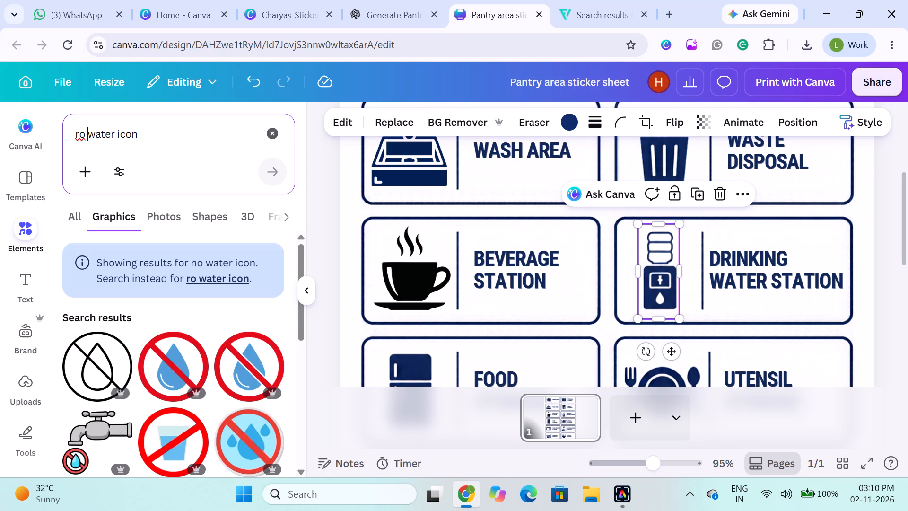
Capitalise the first letter of the graphics search term to read "Ro water icon" and search again.
left_click(82, 134)
key("BackSpace")
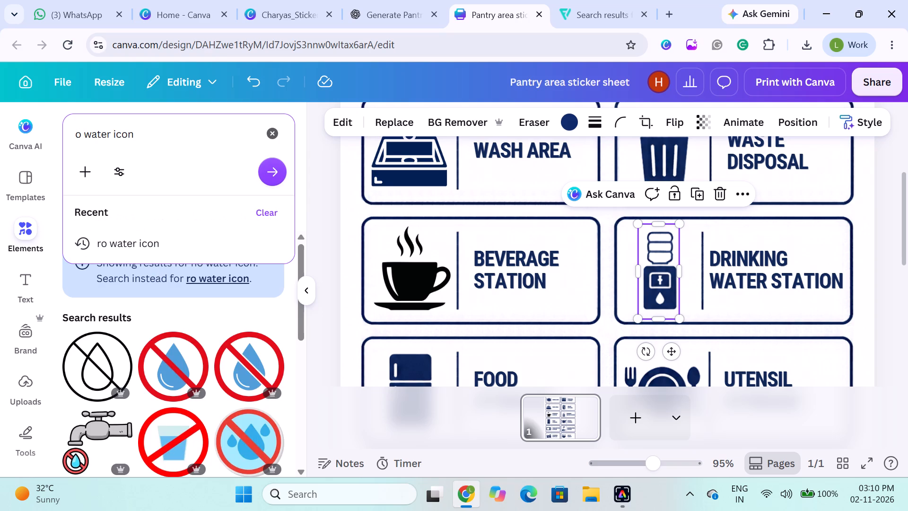
key("r")
key("Return")
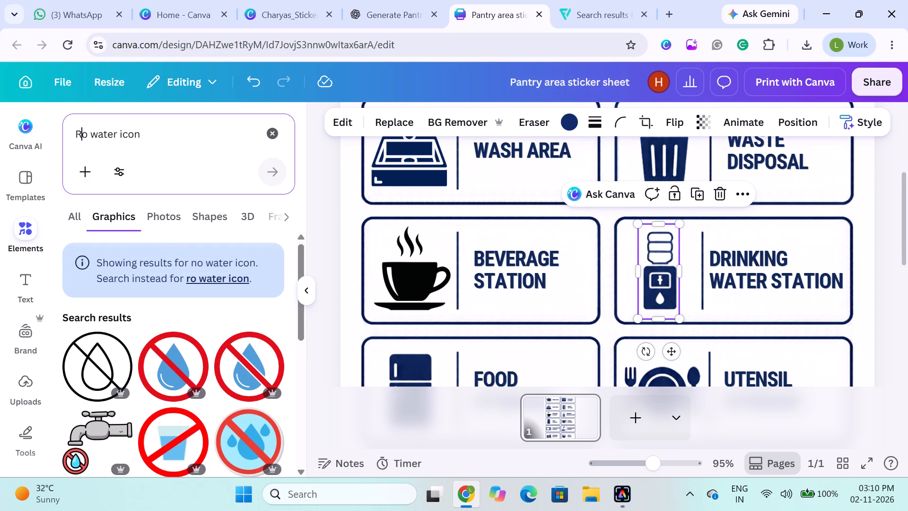
Replace the graphics search term with "water purififection icon" and search.
left_click(117, 133)
key("backslash")
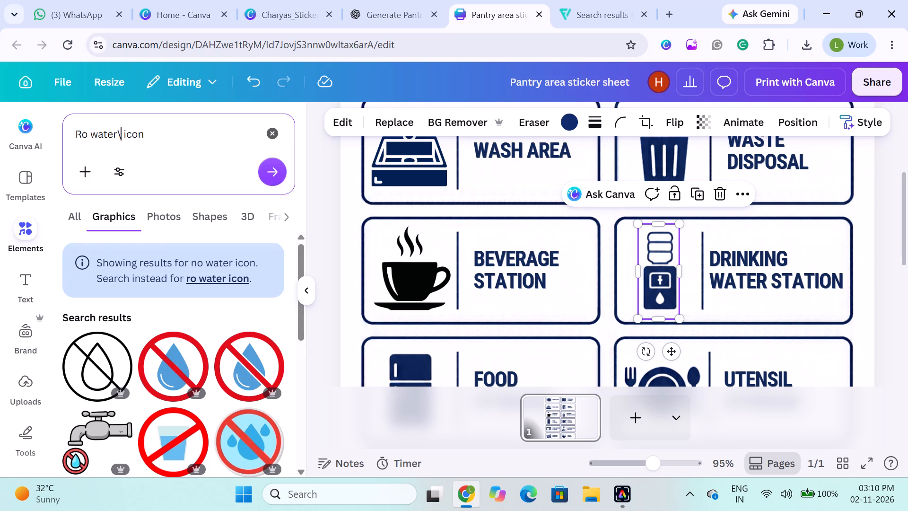
key("BackSpace")
key("BackSpace")
key("BackSpace")
key("BackSpace")
key("BackSpace")
key("BackSpace")
key("BackSpace")
key("BackSpace")
key("BackSpace")
key("BackSpace")
key("BackSpace")
key("BackSpace")
key("BackSpace")
key("BackSpace")
key("BackSpace")
key("BackSpace")
key("BackSpace")
key("BackSpace")
key("BackSpace")
key("BackSpace")
type("water")
key("space")
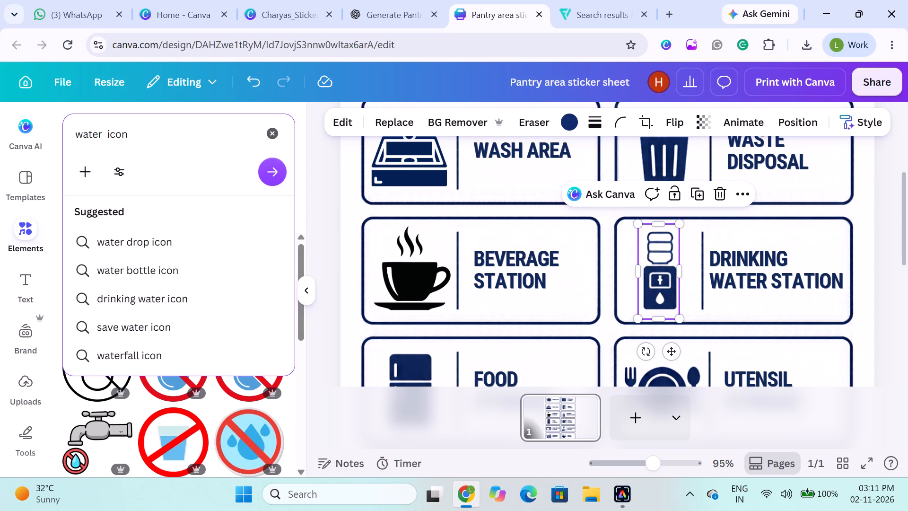
key("p")
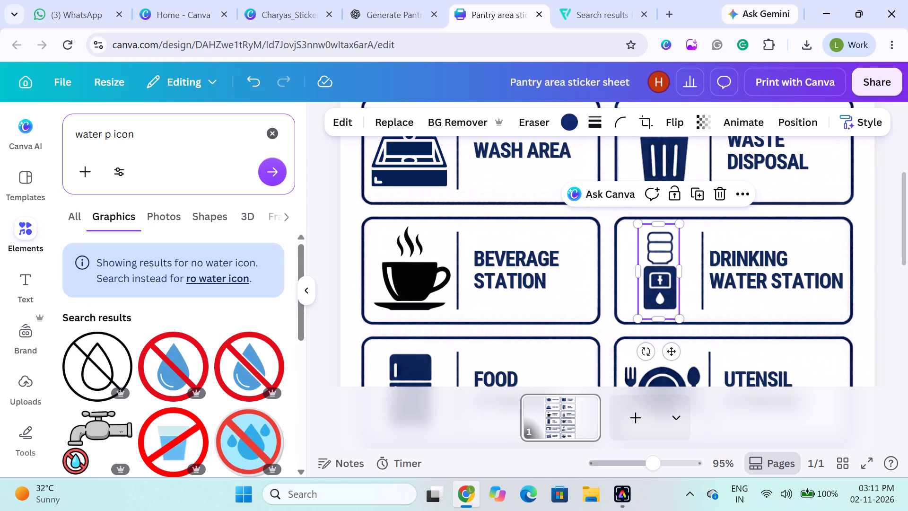
key("u")
key("r")
key("i")
type("fi")
type("fect")
type("ion")
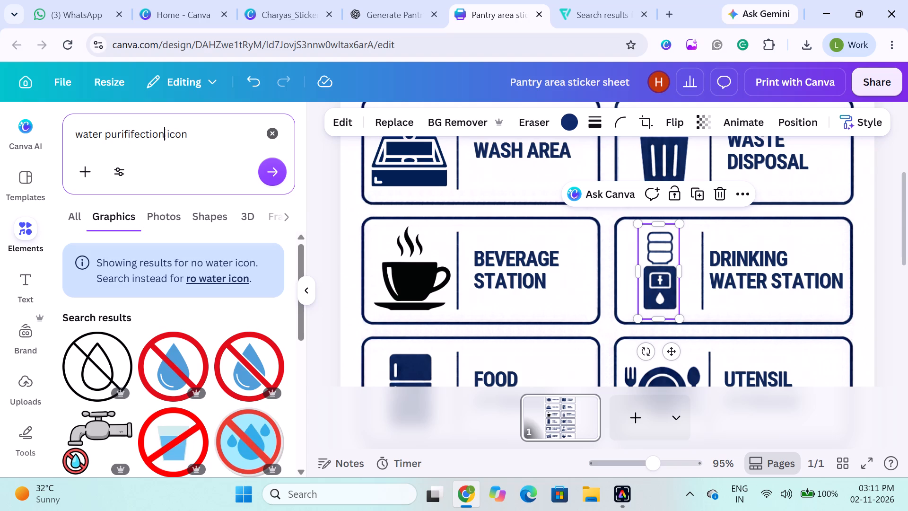
key("Return")
key("backslash")
key("BackSpace")
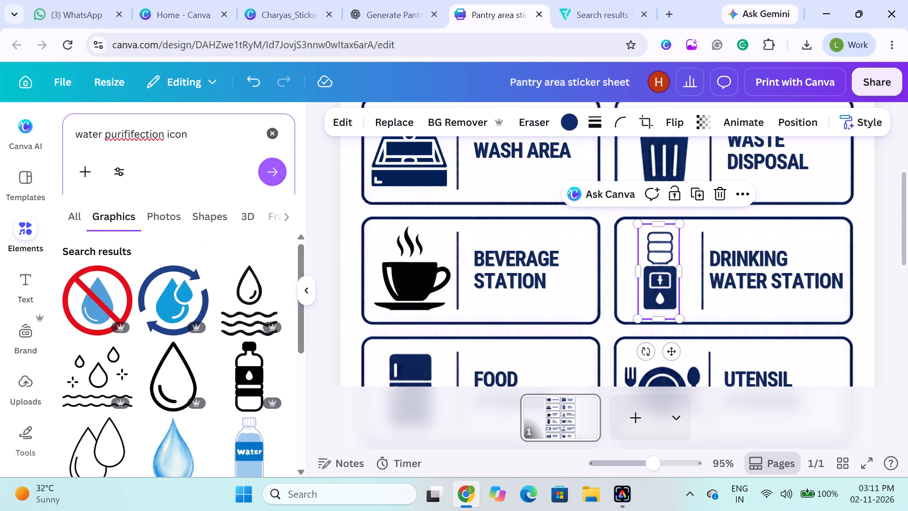
key("Return")
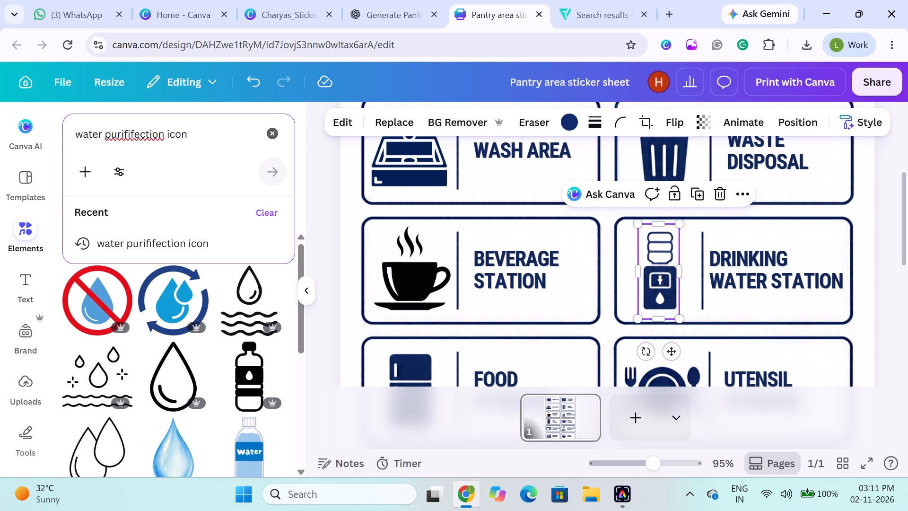
Shorten the graphics search term to "water purifiection icon", search again and look through the icons for a water purifier.
left_click(127, 132)
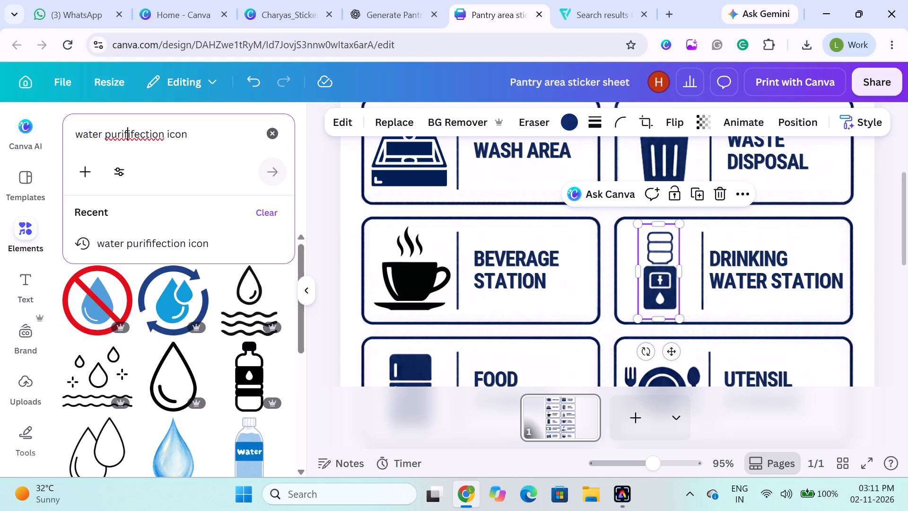
left_click(133, 132)
key("BackSpace")
key("Return")
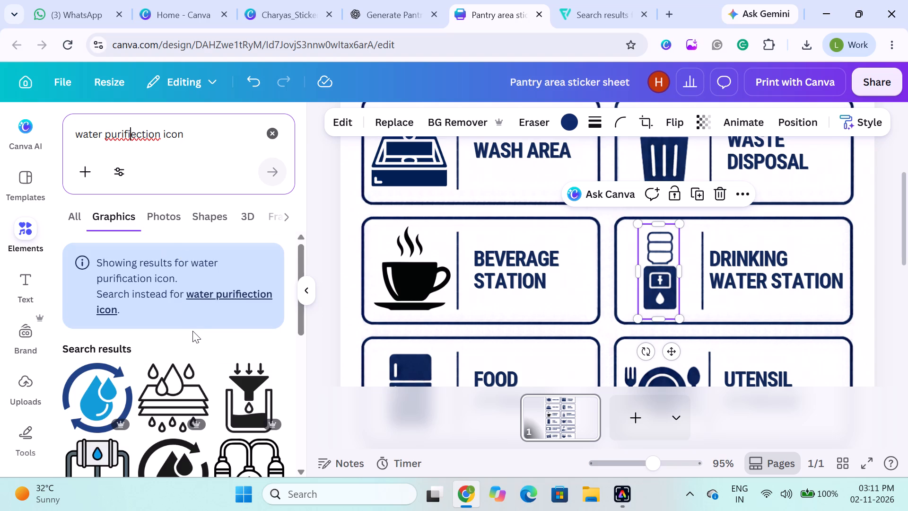
scroll(192, 331, "down", 4)
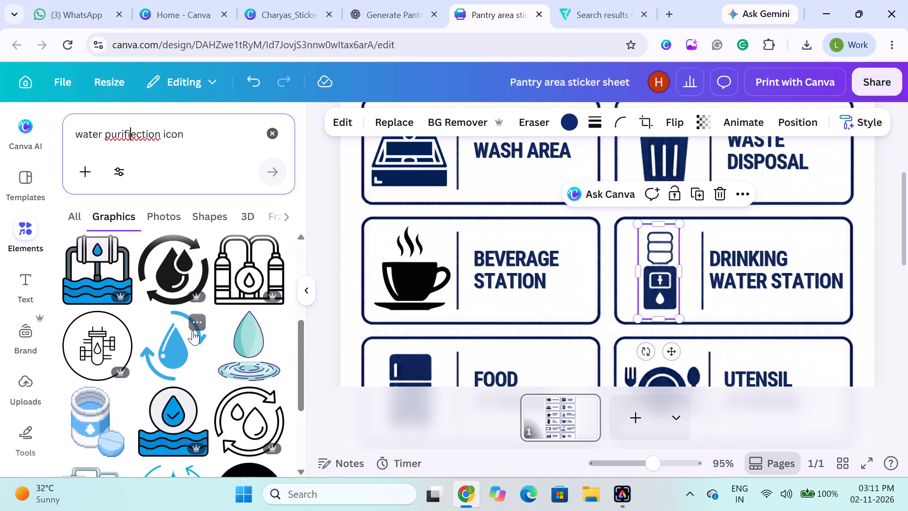
scroll(192, 331, "down", 1)
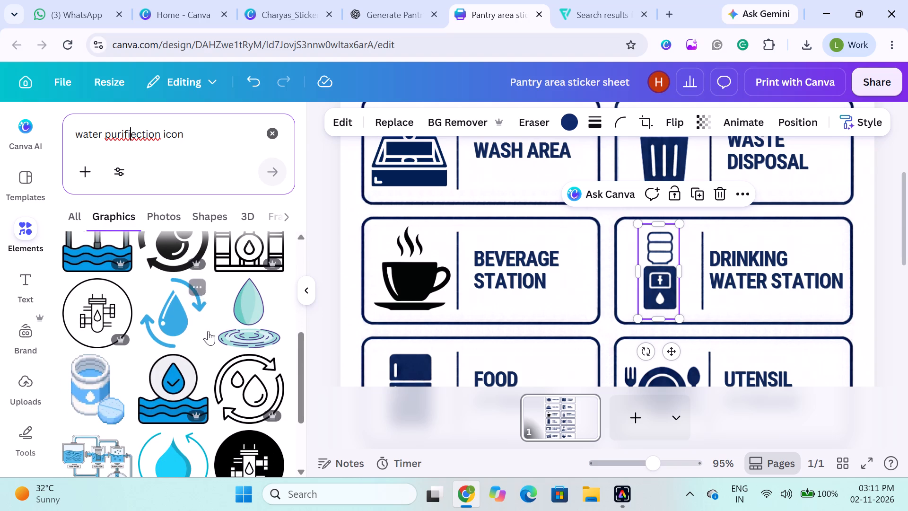
scroll(208, 331, "down", 5)
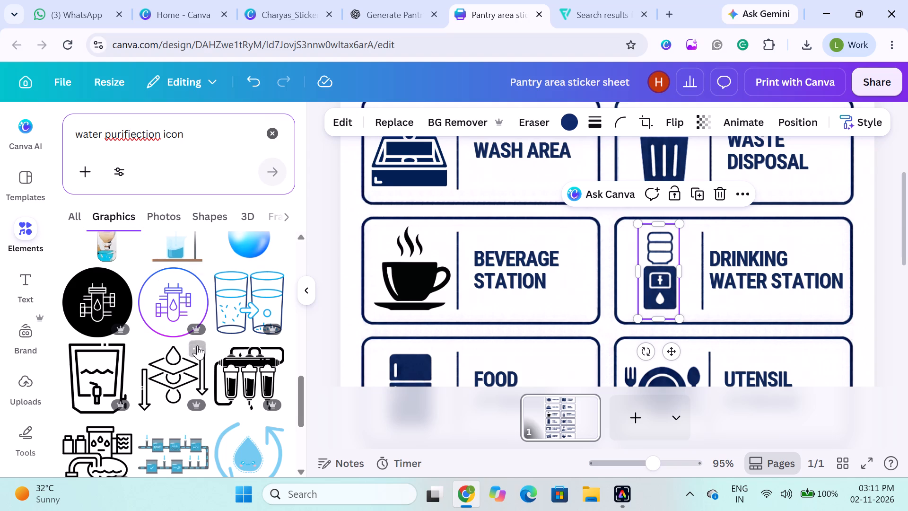
scroll(197, 345, "down", 5)
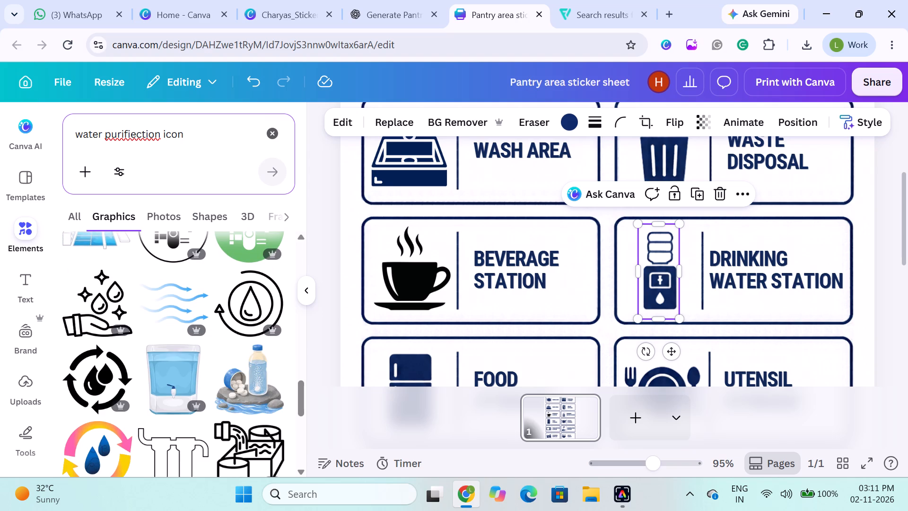
Search the graphics for "water purefire icon" and look through the icons for a suitable purifier symbol.
left_click(161, 134)
key("BackSpace")
key("BackSpace")
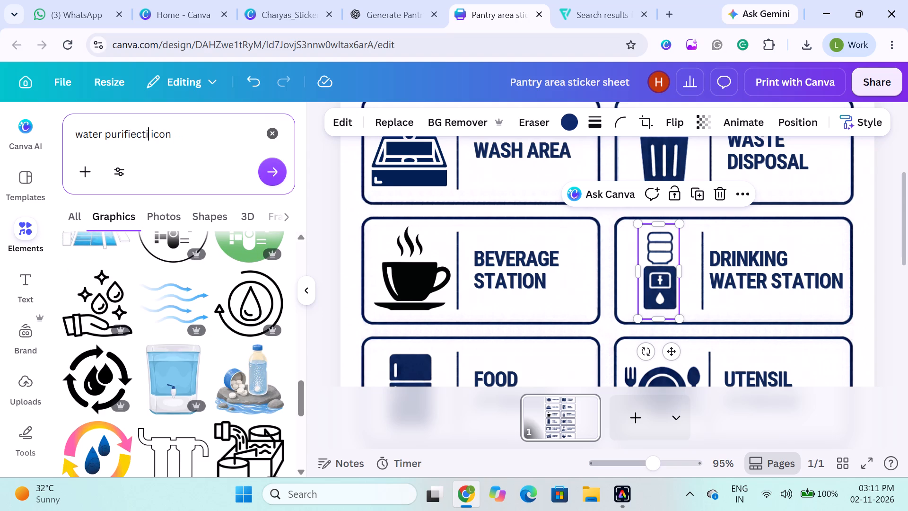
key("BackSpace")
key("BackSpace")
key("BackSpace")
key("BackSpace")
key("BackSpace")
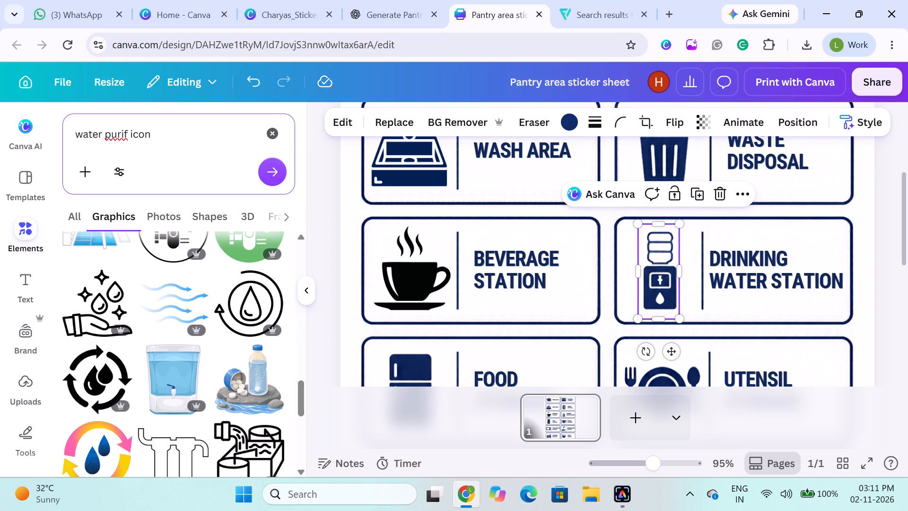
key("BackSpace")
key("BackSpace")
type("efo")
key("BackSpace")
type("it")
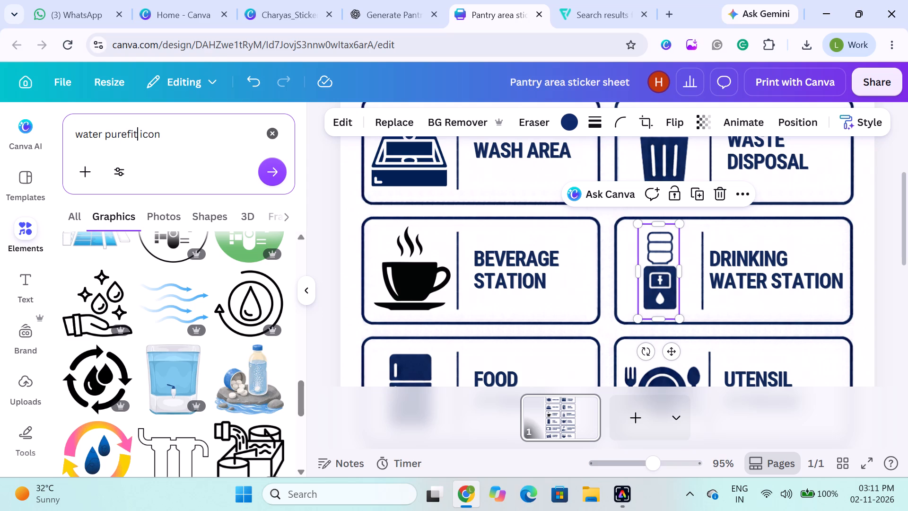
key("BackSpace")
type("re")
key("Return")
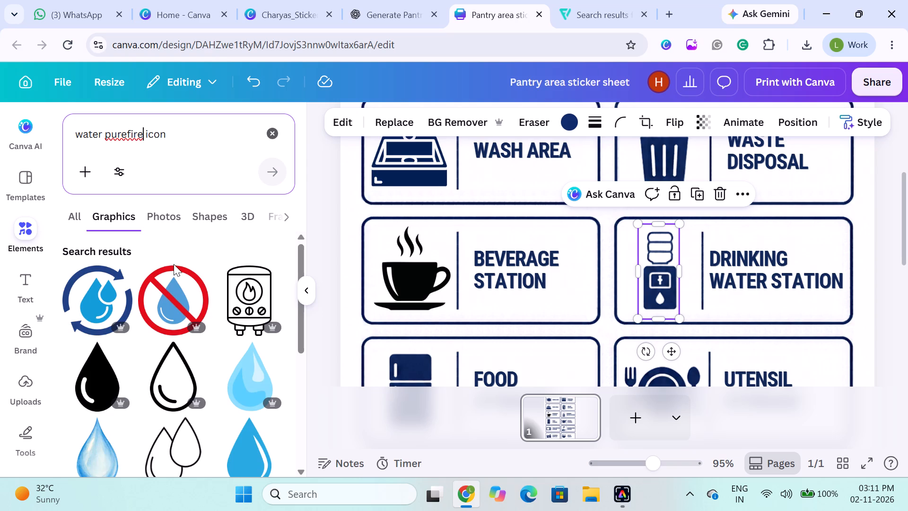
scroll(247, 361, "down", 4)
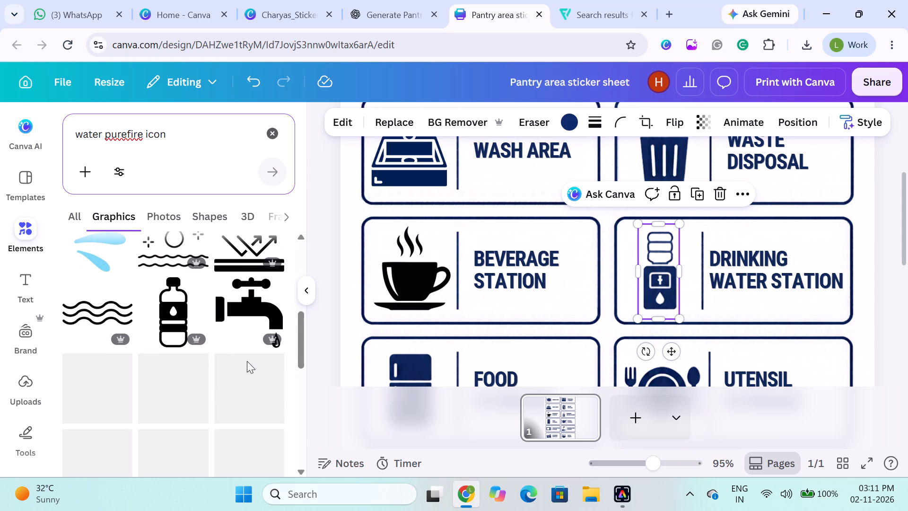
scroll(169, 378, "down", 3)
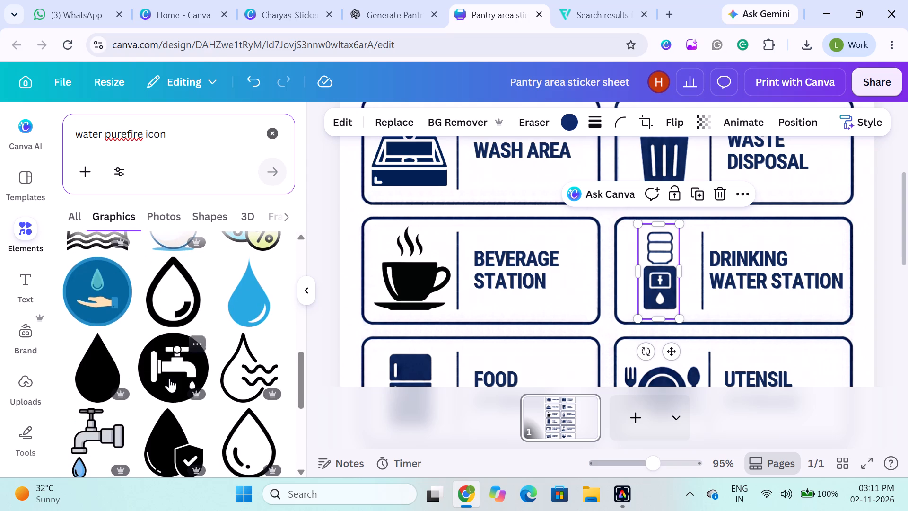
scroll(194, 338, "down", 5)
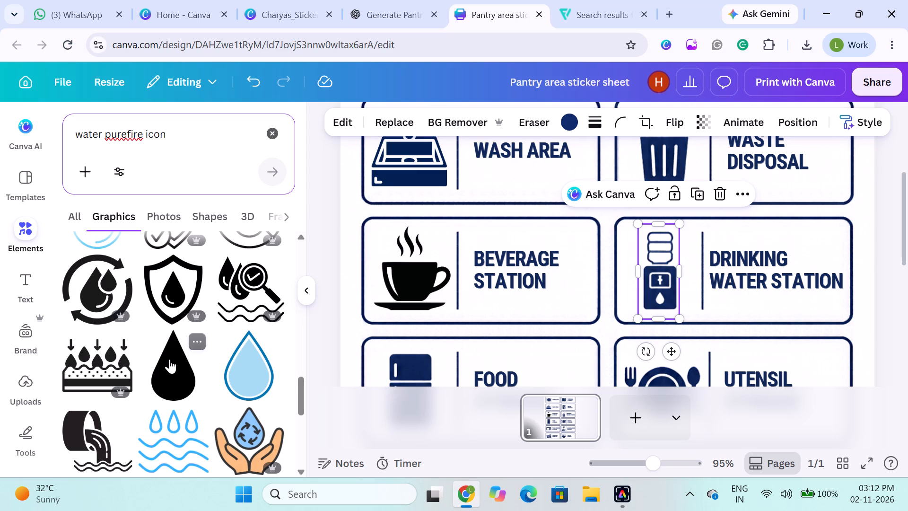
Replace the graphics search term with "water dispenser icon" and search.
key("BackSpace")
key("BackSpace")
key("BackSpace")
key("BackSpace")
key("BackSpace")
key("BackSpace")
key("BackSpace")
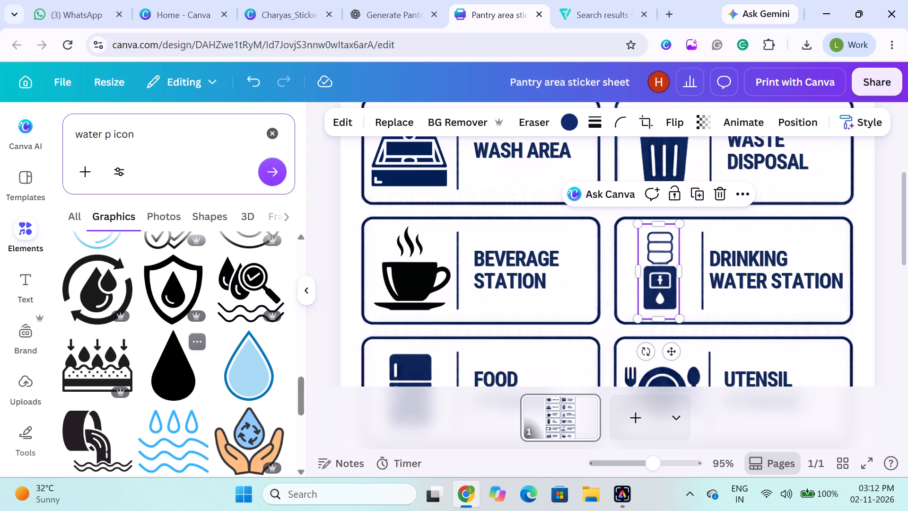
key("BackSpace")
key("d")
key("o")
key("BackSpace")
key("i")
type("sp")
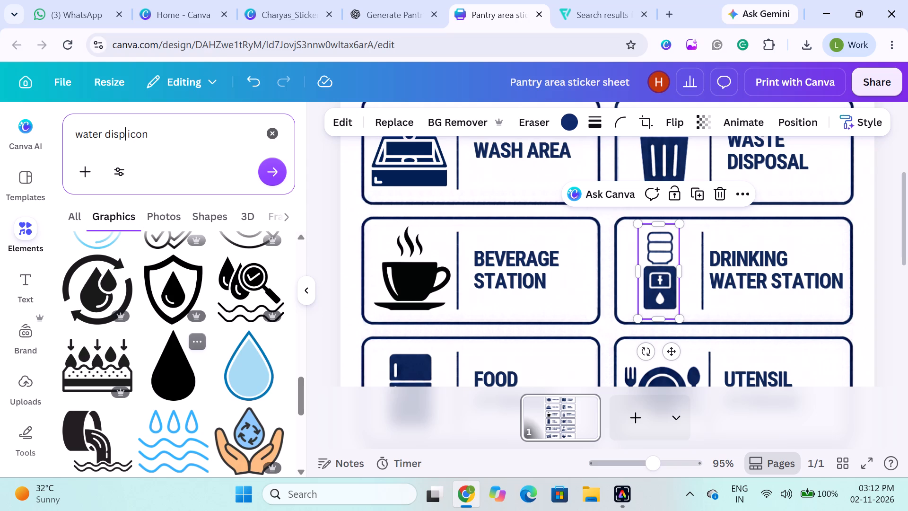
key("e")
type("nser")
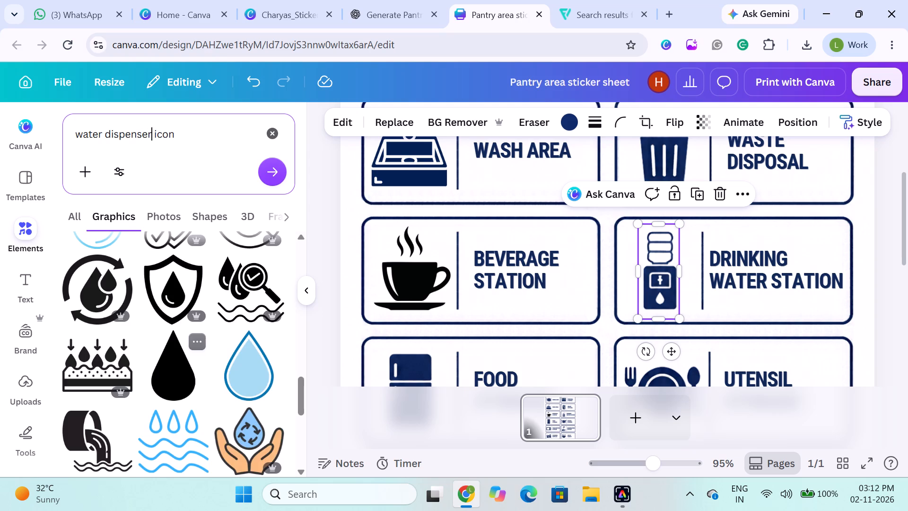
key("Return")
Look through the full set of water dispenser graphics for an icon suited to the Drinking Water Station sticker.
scroll(209, 353, "down", 1)
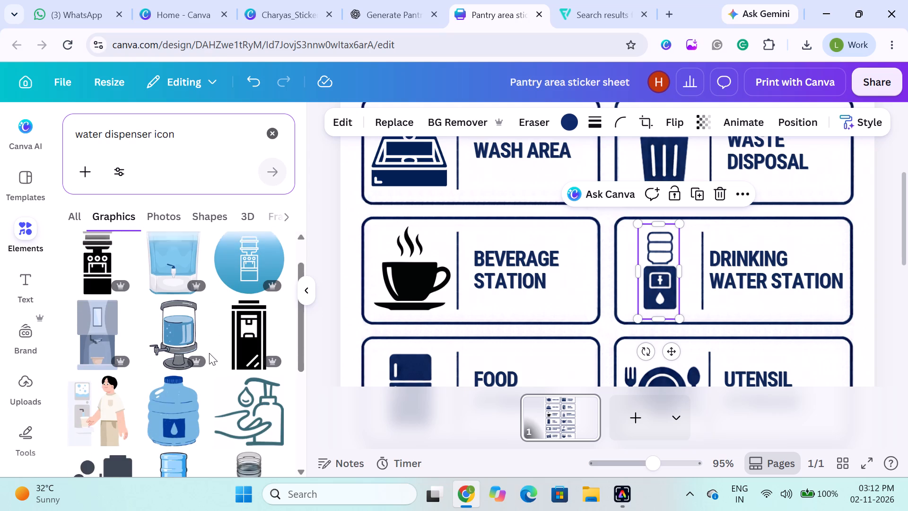
scroll(209, 353, "down", 1)
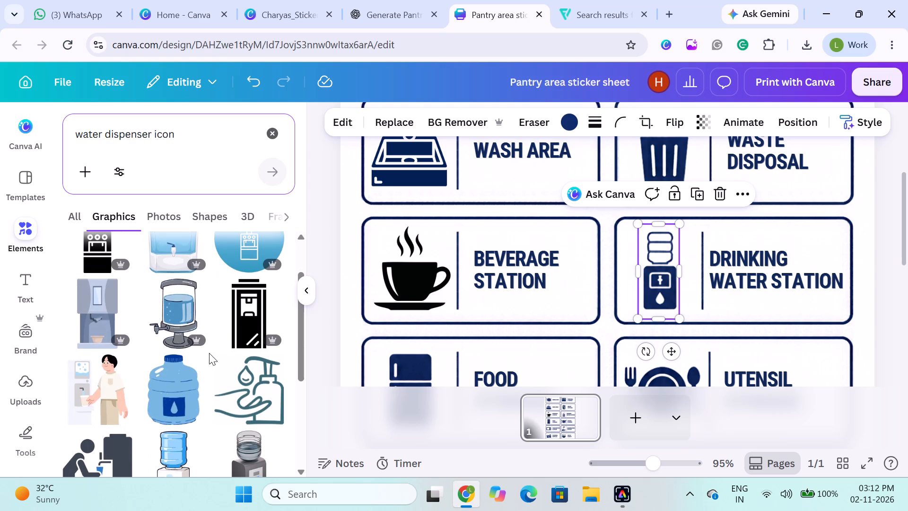
scroll(160, 300, "up", 3)
scroll(160, 300, "down", 4)
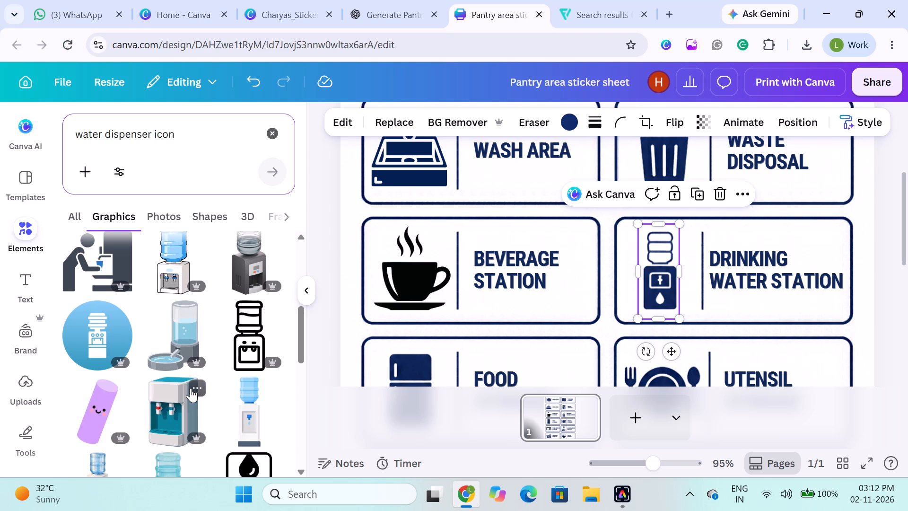
scroll(191, 388, "down", 5)
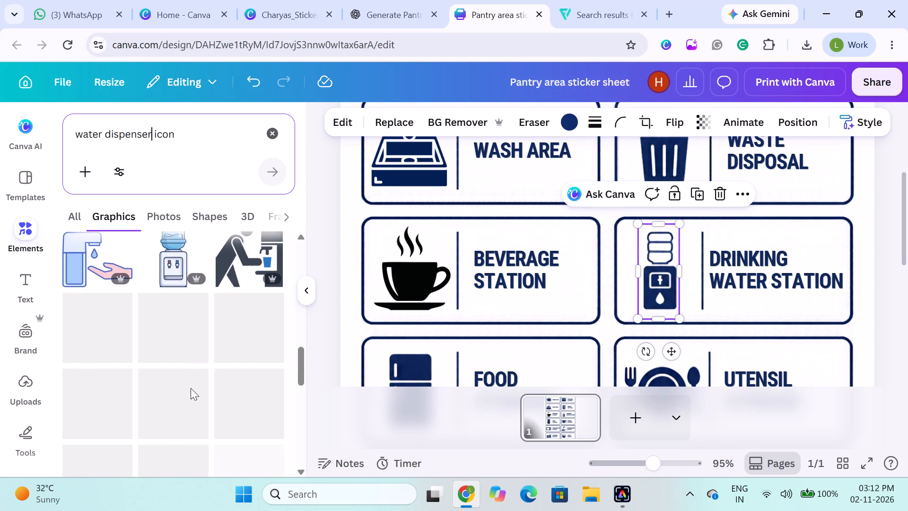
scroll(191, 388, "down", 3)
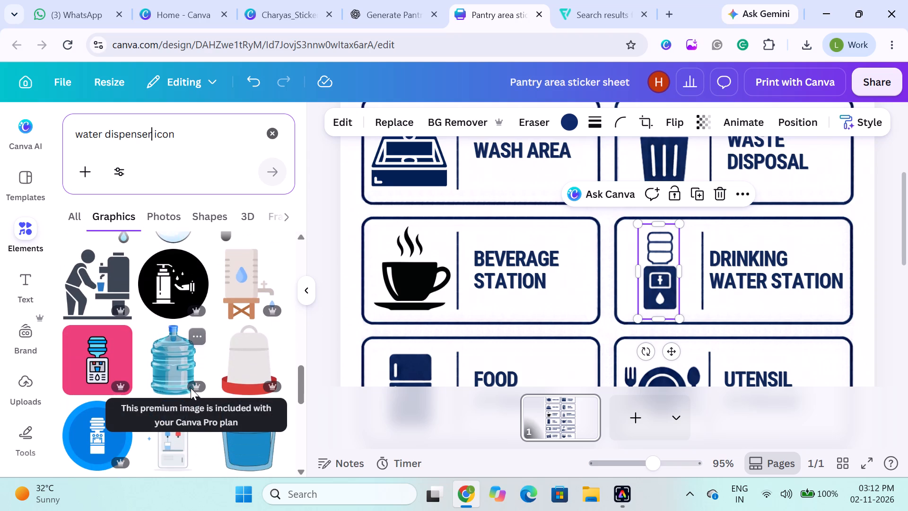
scroll(191, 388, "down", 1)
scroll(216, 358, "down", 5)
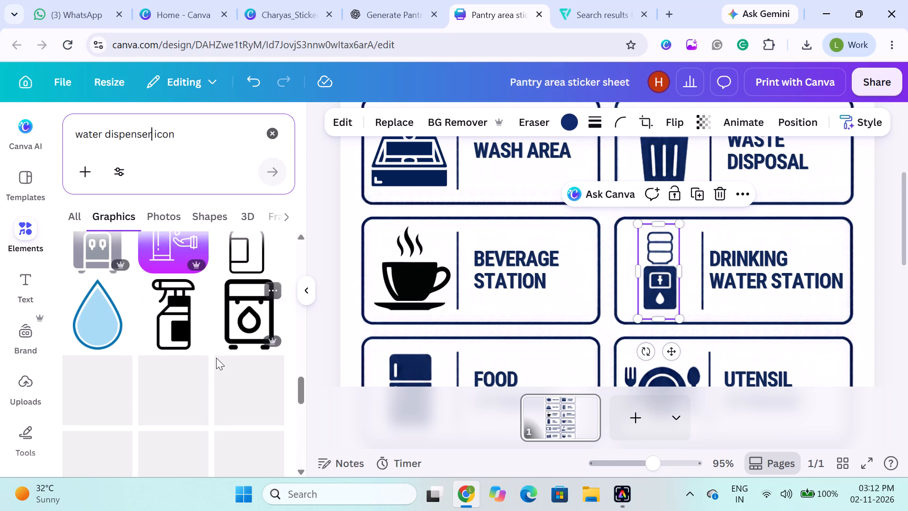
scroll(216, 358, "down", 2)
scroll(216, 358, "up", 11)
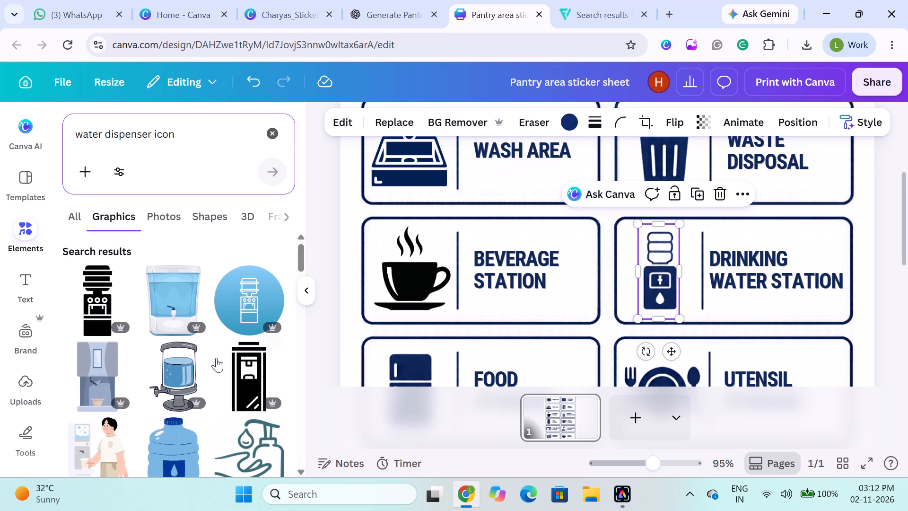
left_click(80, 211)
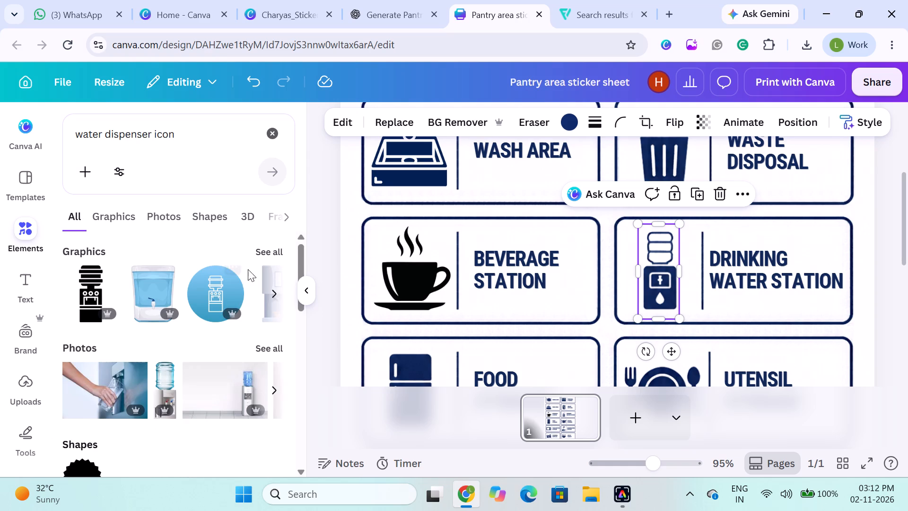
left_click(271, 251)
scroll(217, 349, "down", 5)
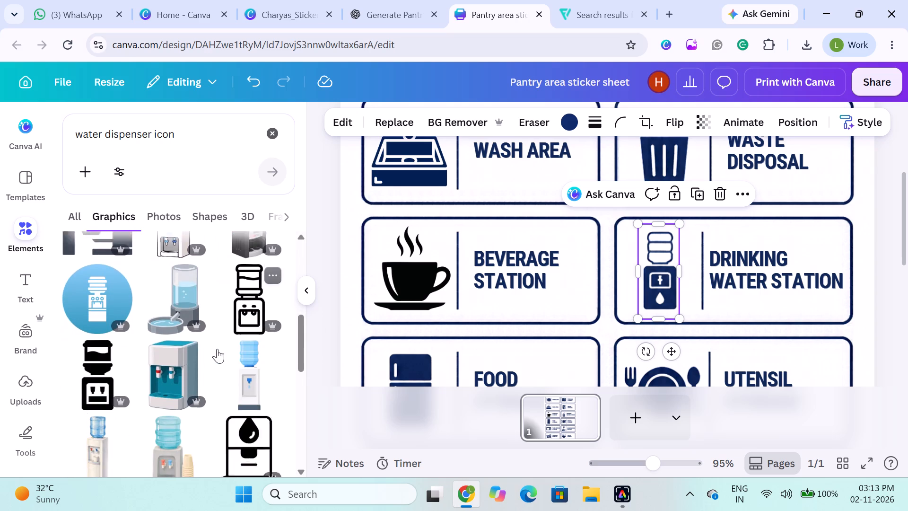
scroll(217, 349, "down", 4)
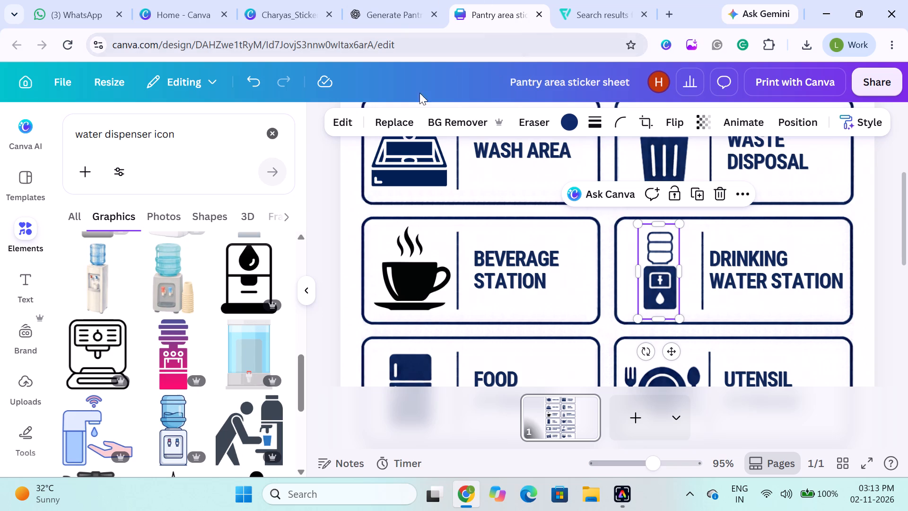
Recolour the black cup icon on the Beverage Station sticker to dark blue #112859.
left_click(402, 300)
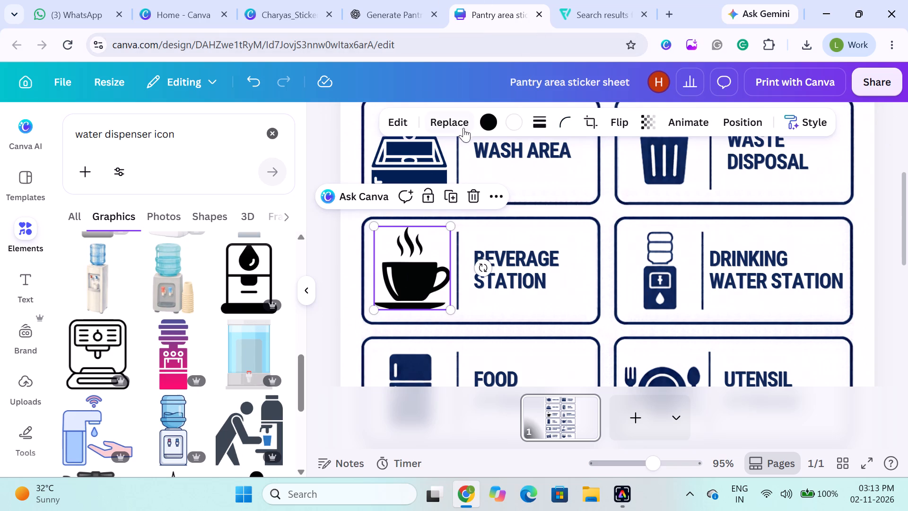
left_click(491, 121)
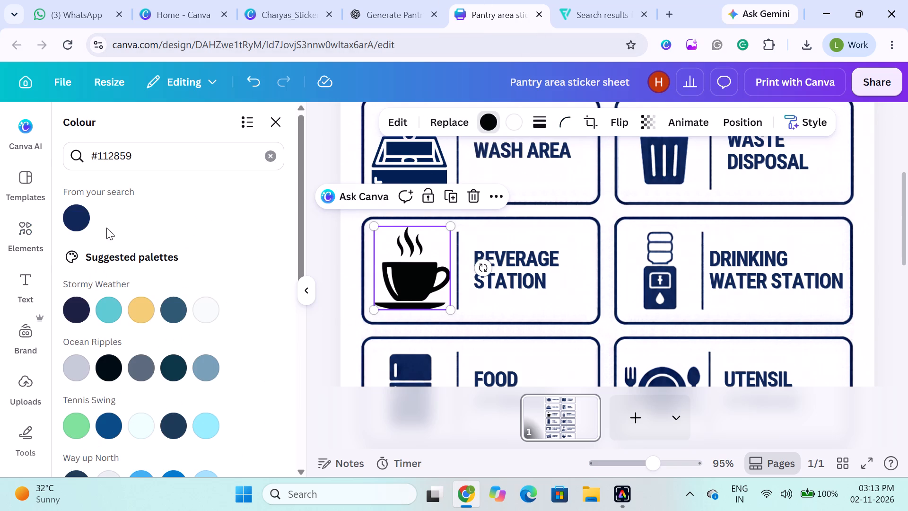
left_click(78, 208)
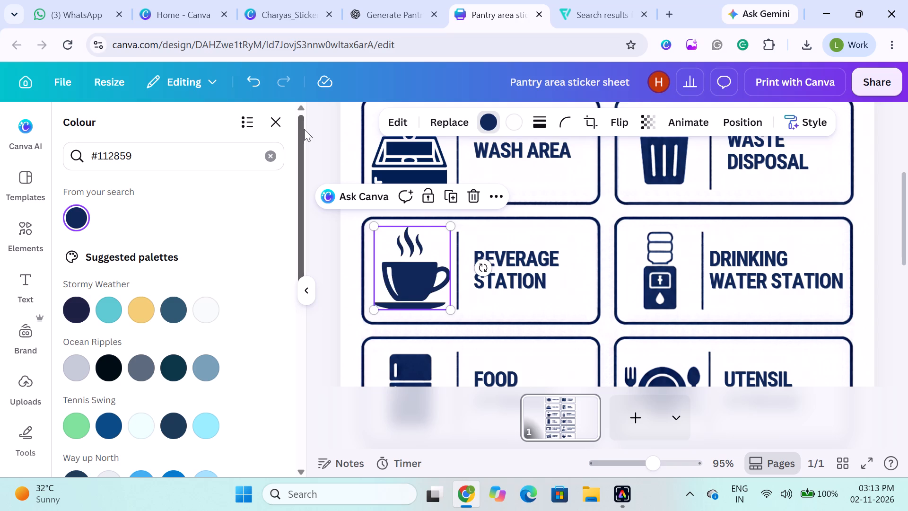
left_click(328, 138)
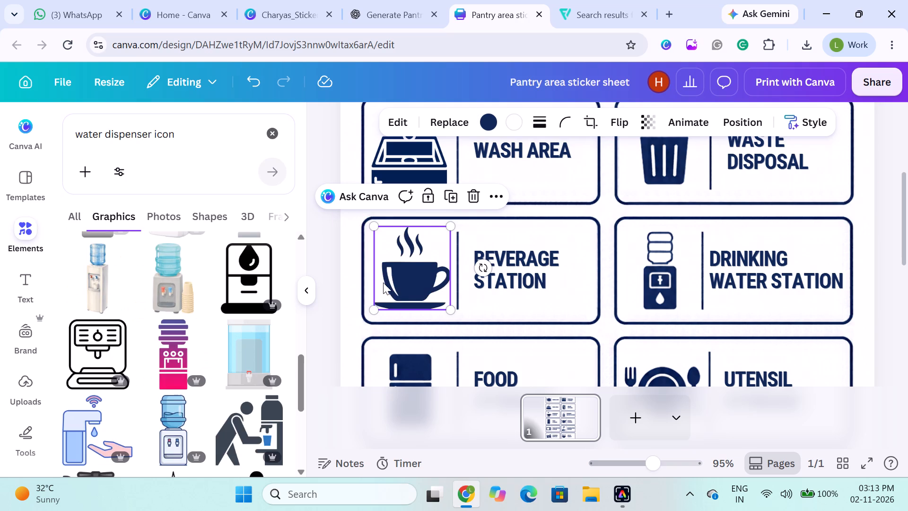
Select the refrigerator icon on the Food Storage sticker and search the graphics for "fridge icon".
scroll(383, 282, "down", 1)
scroll(383, 282, "up", 2)
scroll(383, 282, "down", 1)
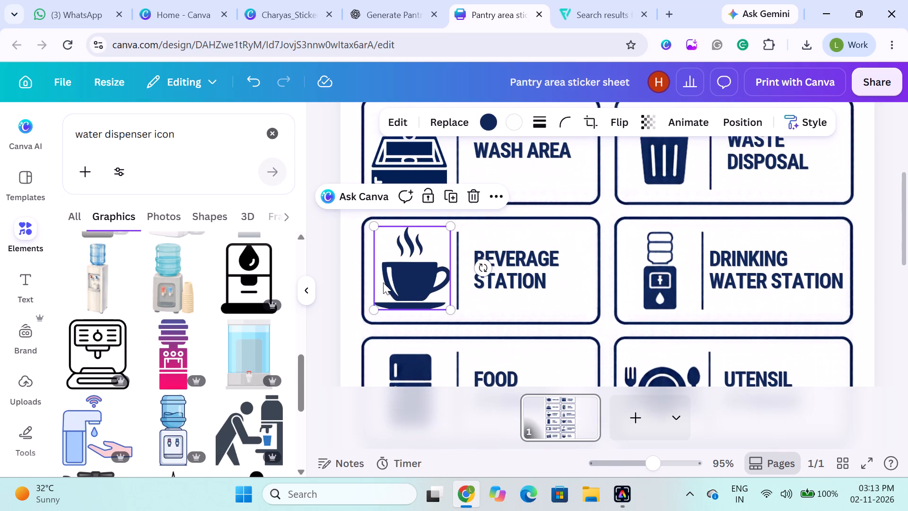
scroll(383, 282, "down", 1)
left_click(383, 282)
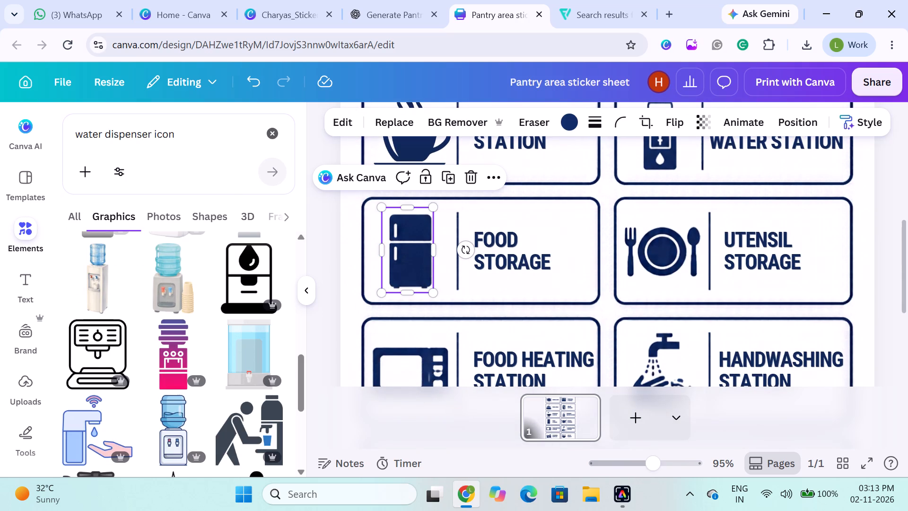
left_click(183, 141)
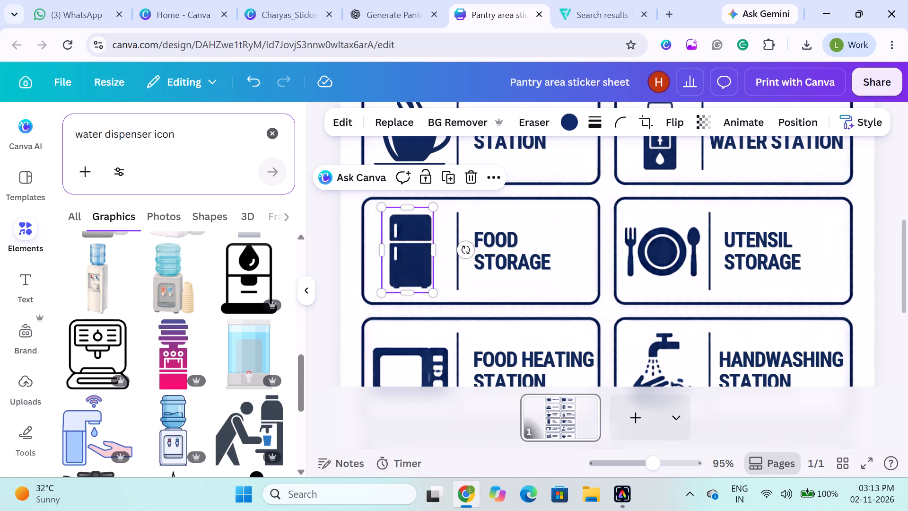
left_click(151, 134)
key("BackSpace")
key("BackSpace")
key("BackSpace")
key("BackSpace")
key("BackSpace")
key("BackSpace")
key("BackSpace")
key("BackSpace")
key("BackSpace")
key("BackSpace")
key("BackSpace")
key("BackSpace")
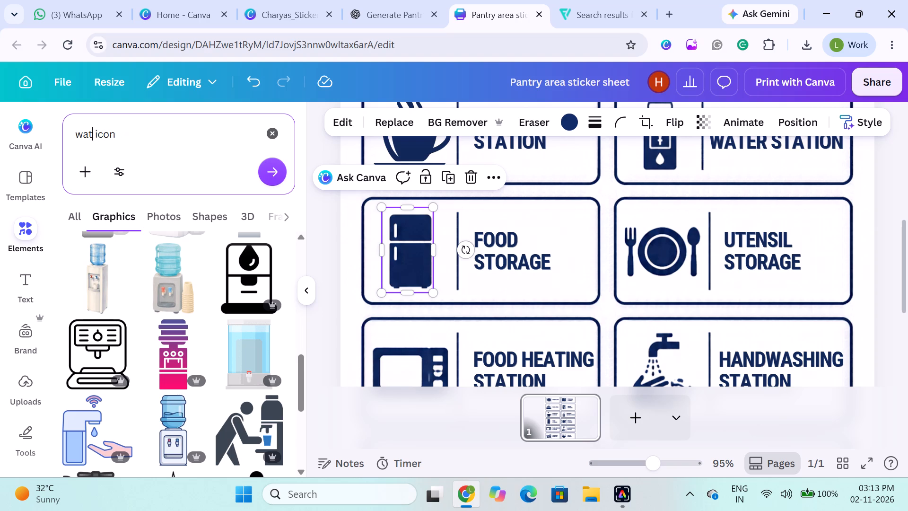
key("BackSpace")
key("BackSpace")
key("BackSpace")
key("BackSpace")
type("fridge")
key("Return")
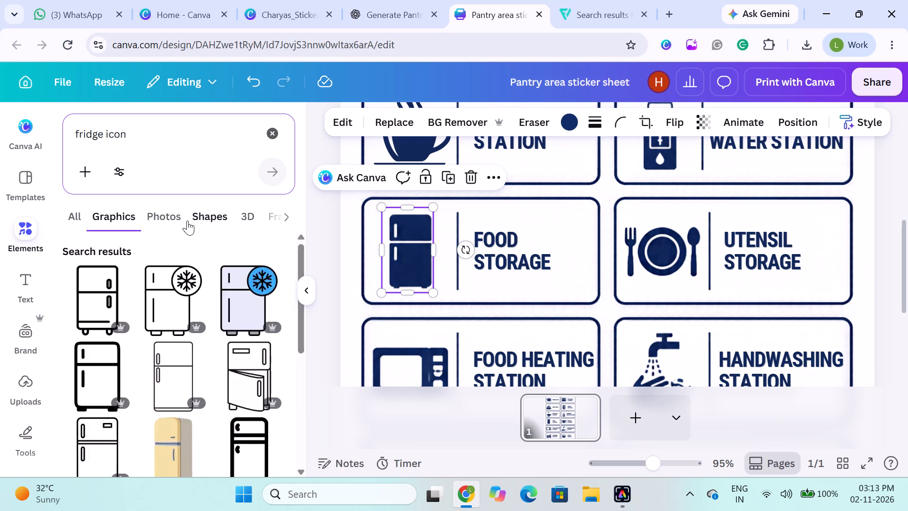
Look through the fridge graphics for a solid icon suited to the Food Storage sticker.
scroll(165, 311, "down", 3)
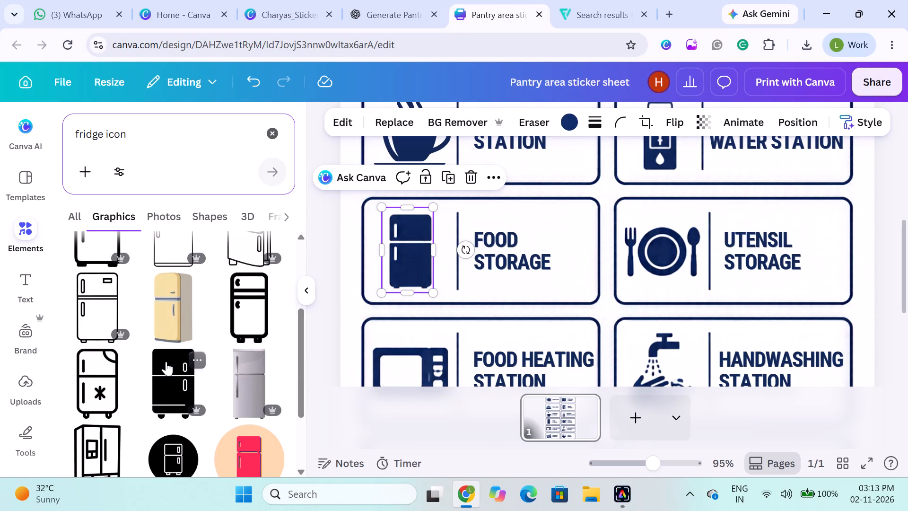
scroll(164, 402, "down", 1)
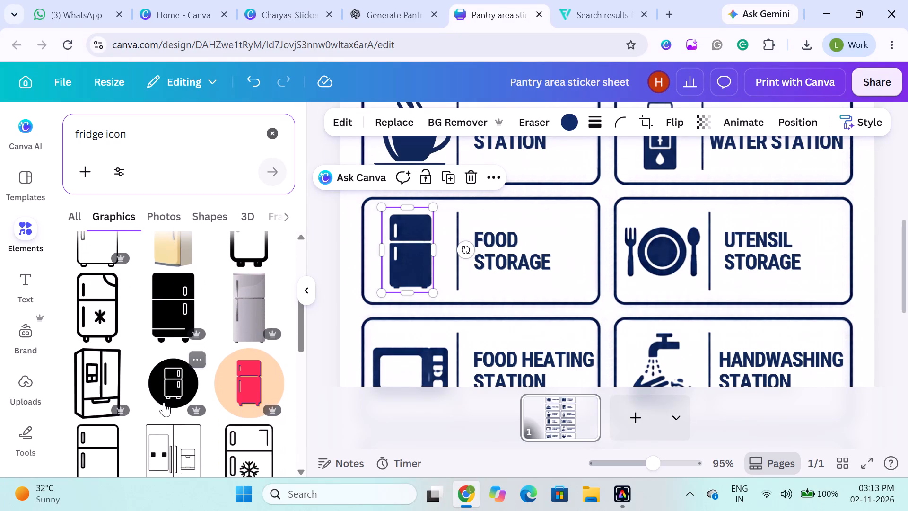
scroll(165, 355, "down", 1)
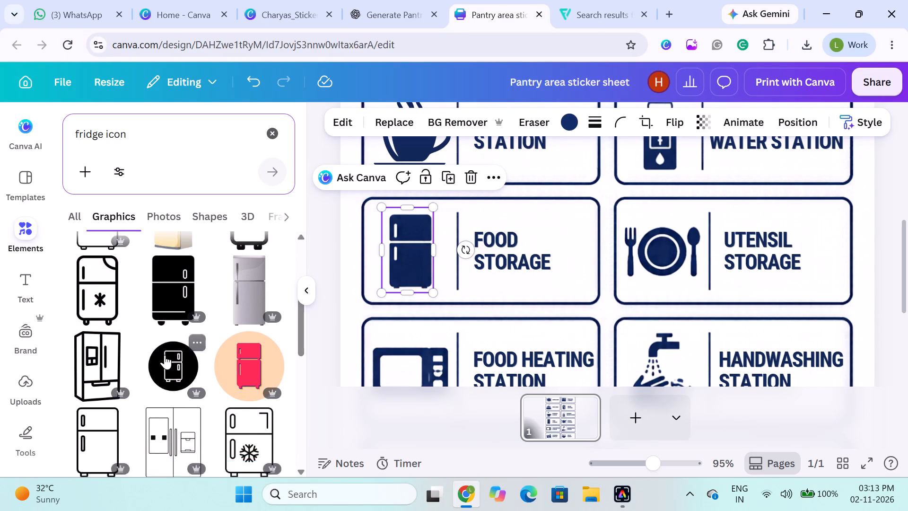
scroll(165, 355, "down", 3)
scroll(165, 355, "up", 1)
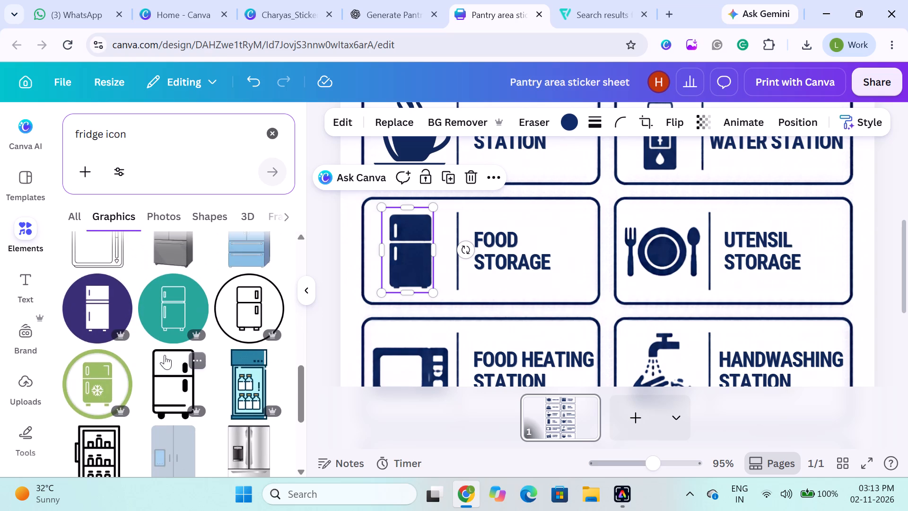
scroll(165, 355, "down", 2)
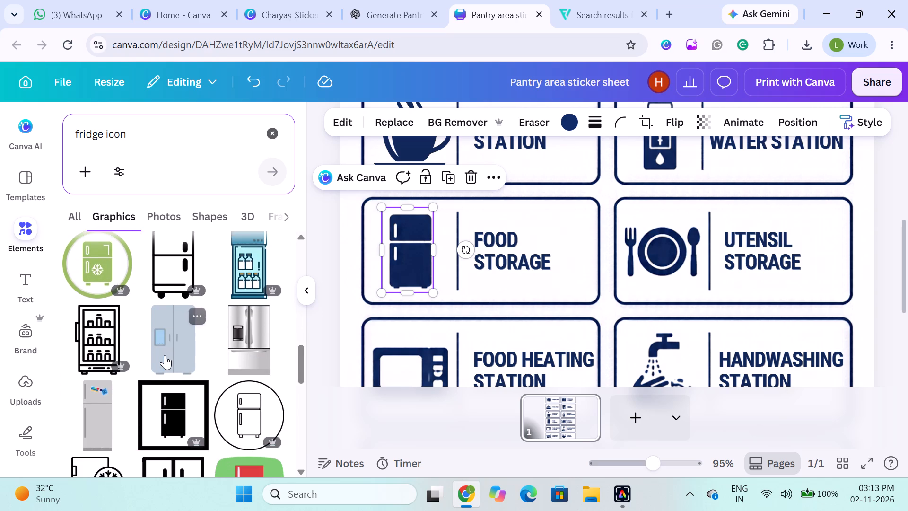
scroll(173, 411, "down", 3)
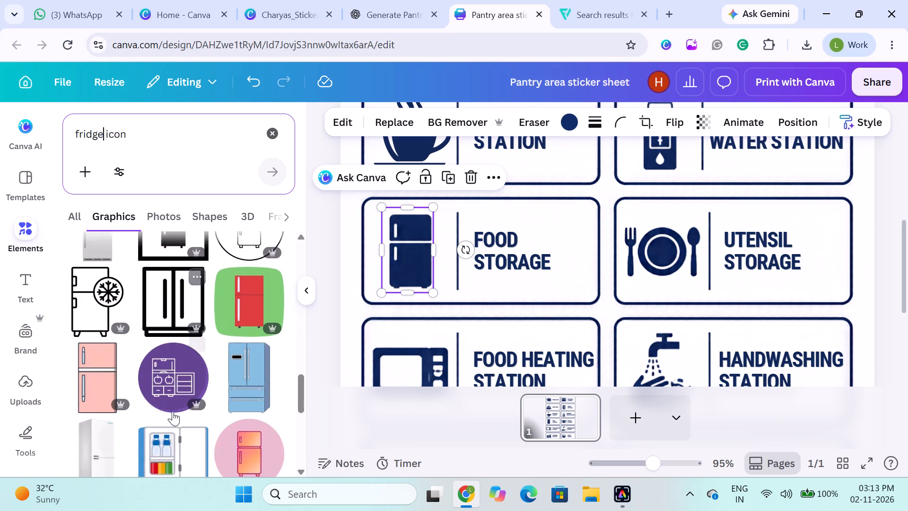
scroll(173, 411, "down", 5)
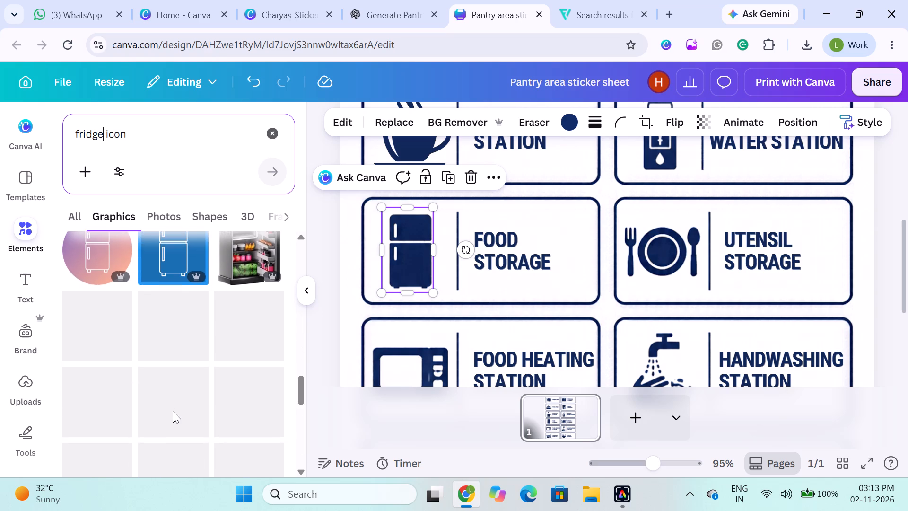
scroll(173, 411, "down", 2)
scroll(173, 411, "up", 3)
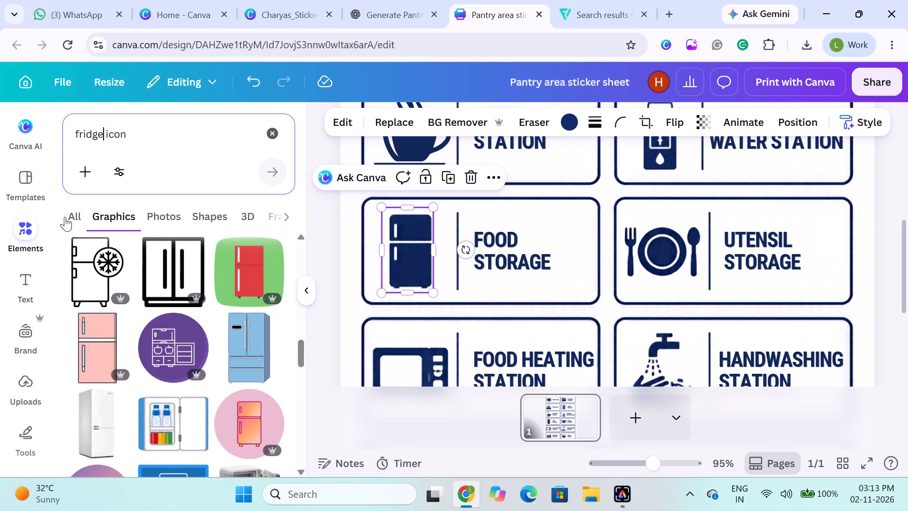
Insert the solid black two-door fridge graphic from the full results and move it clear of the old Food Storage icon.
left_click(69, 218)
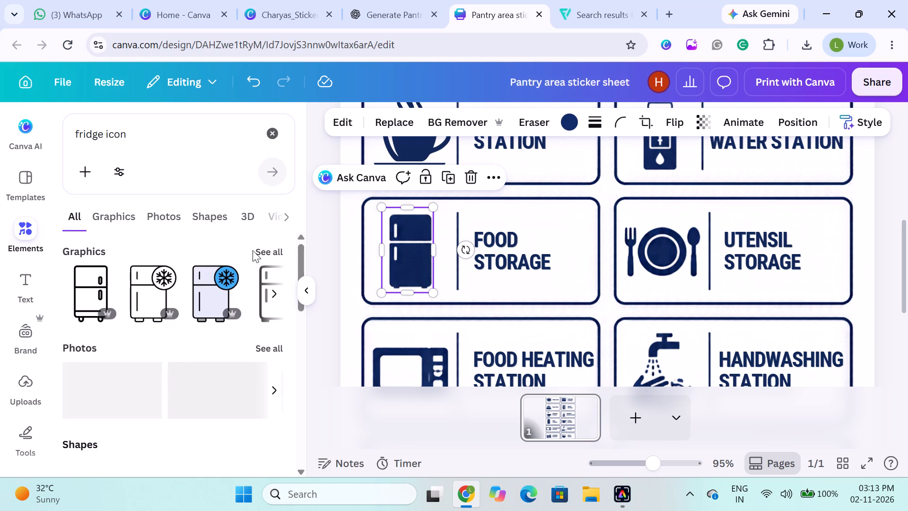
left_click(270, 251)
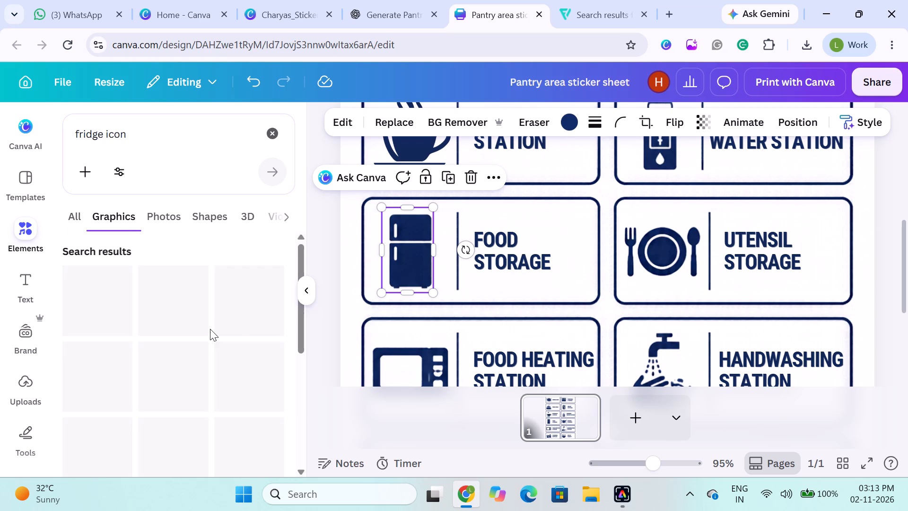
scroll(210, 329, "down", 2)
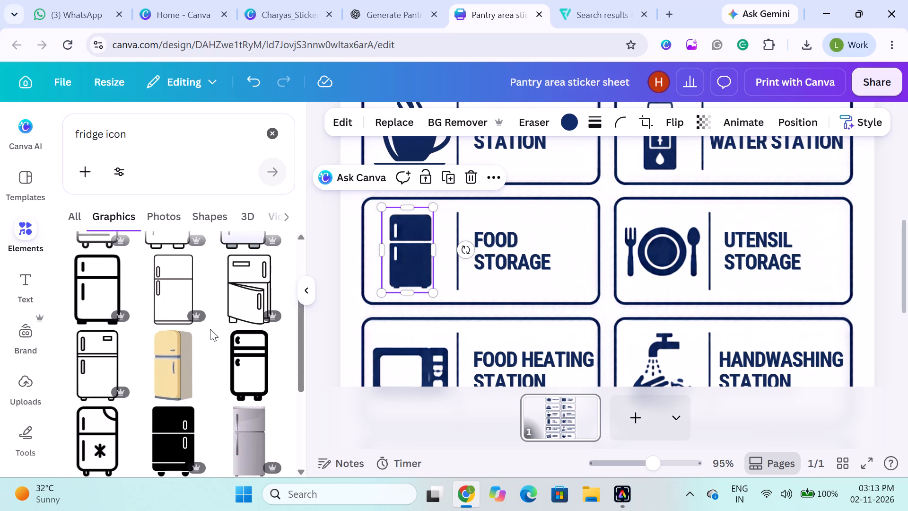
scroll(240, 365, "down", 2)
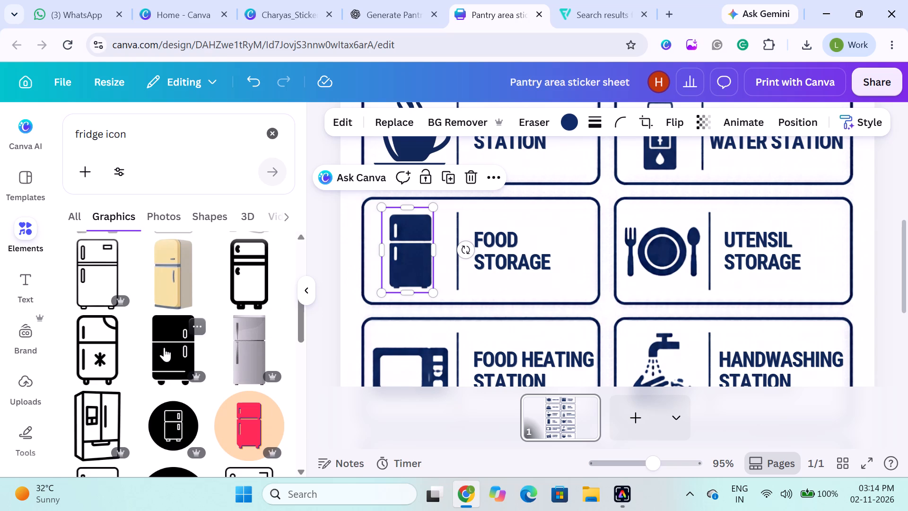
left_click(164, 347)
scroll(306, 306, "down", 3)
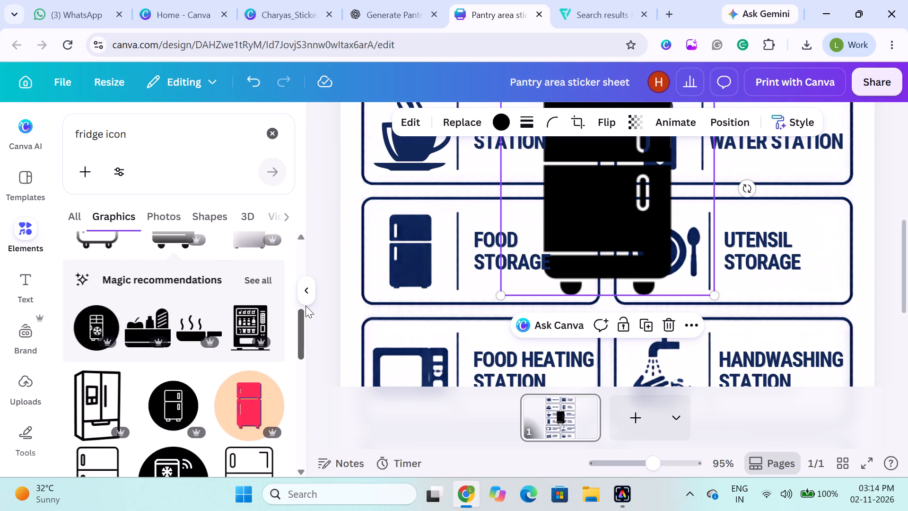
scroll(306, 306, "down", 2)
scroll(306, 306, "up", 4)
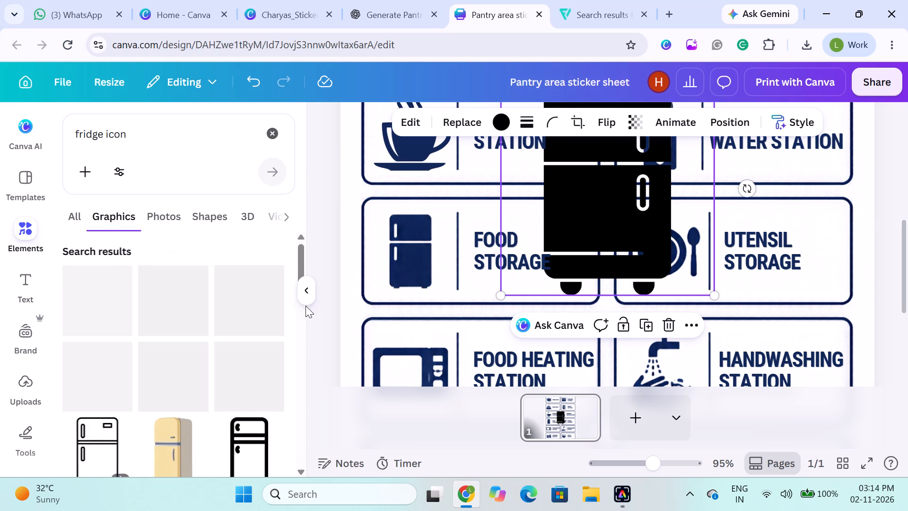
scroll(610, 190, "up", 1)
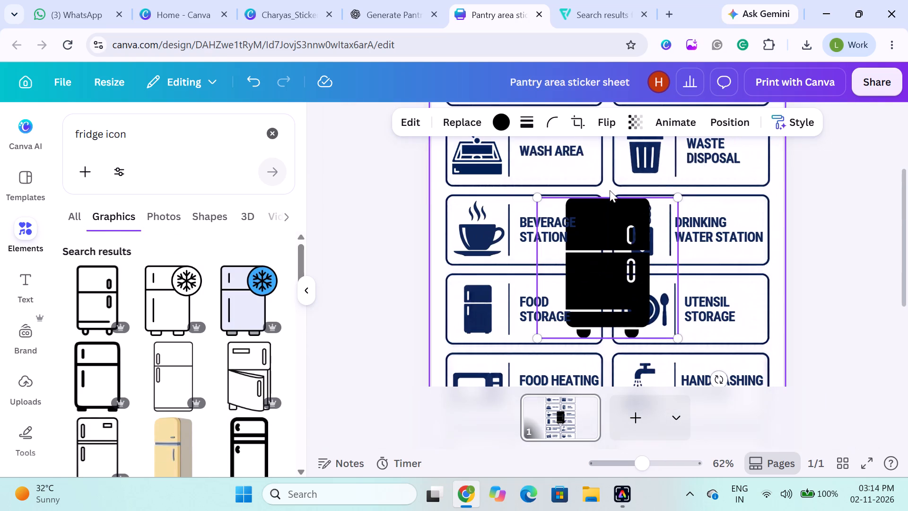
left_click_drag(604, 267, 553, 285)
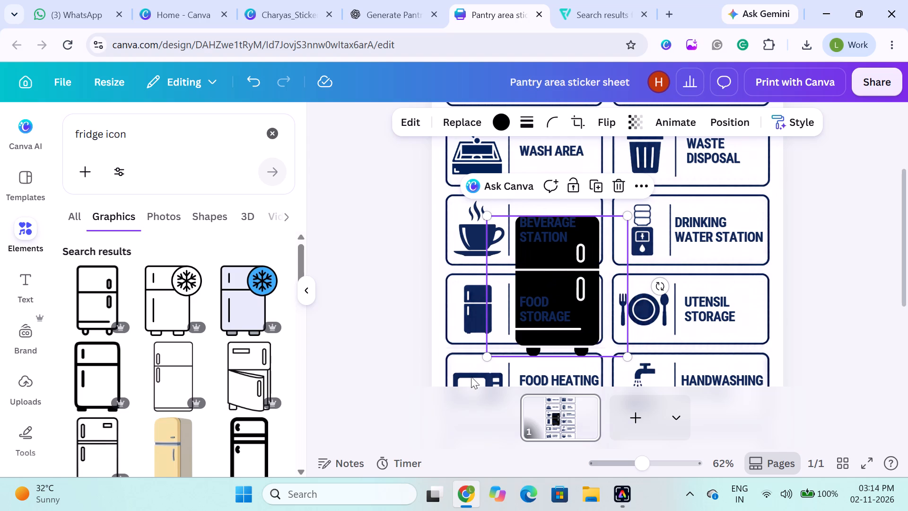
Delete the old dark blue refrigerator icon from the Food Storage sticker.
scroll(470, 375, "down", 1)
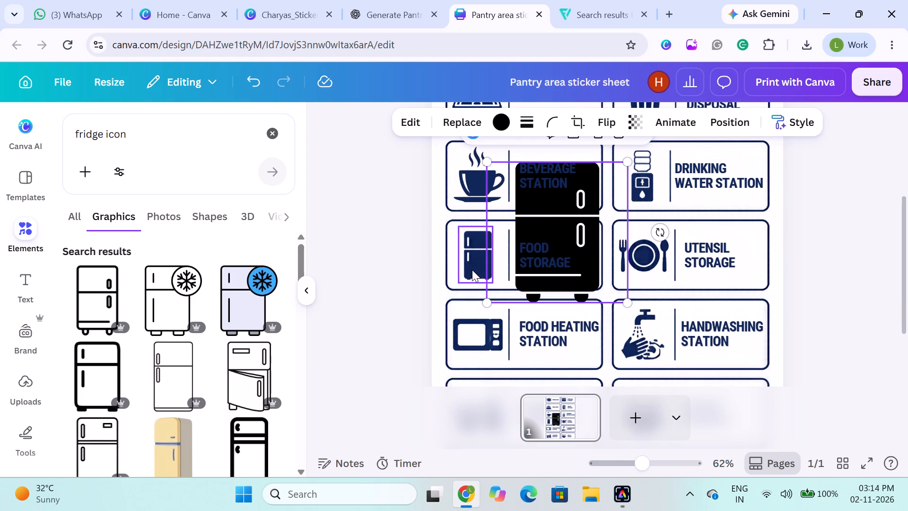
left_click(472, 270)
key("BackSpace")
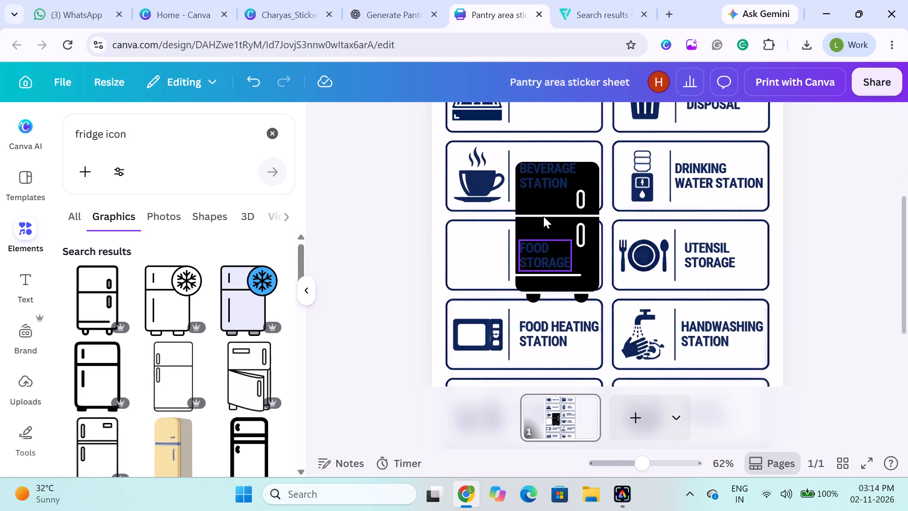
Flip the black fridge graphic horizontally.
left_click(545, 216)
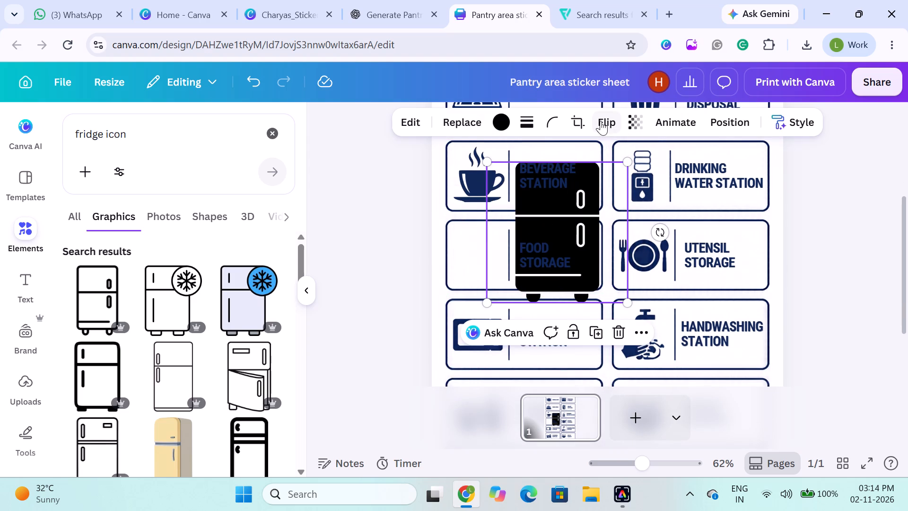
left_click(601, 121)
left_click(574, 154)
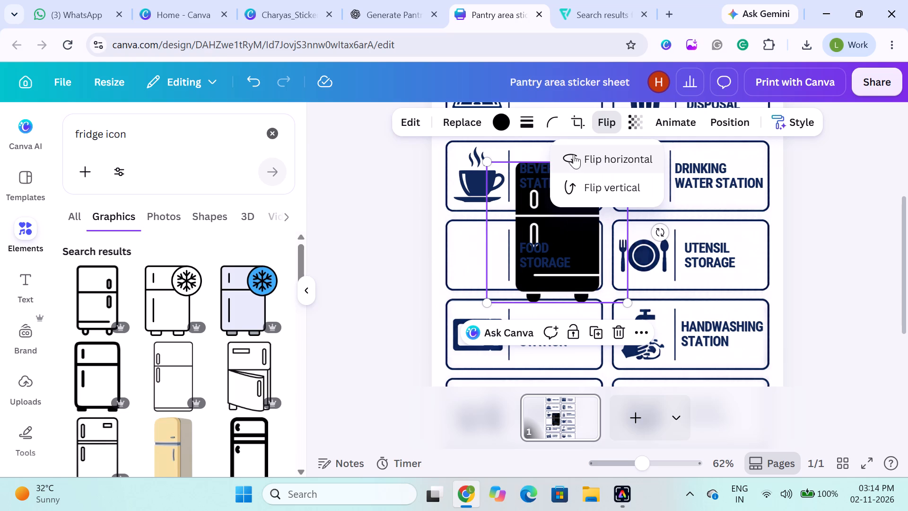
double_click(401, 223)
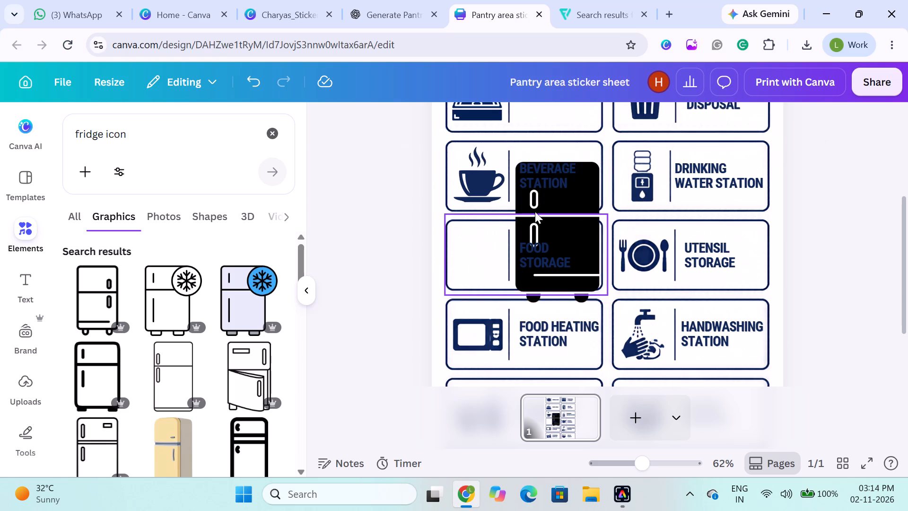
Shrink the black fridge graphic and centre it in the icon area of the Food Storage sticker, level with its text.
left_click(550, 207)
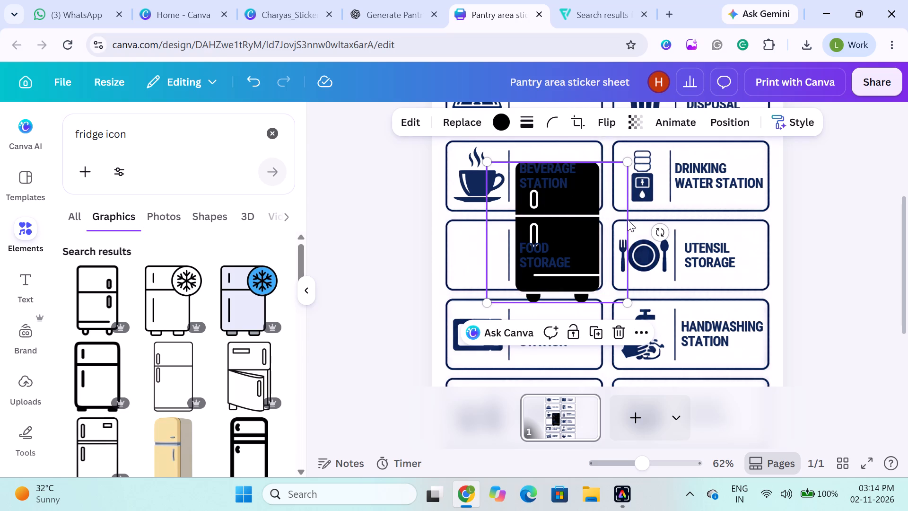
left_click_drag(629, 162, 614, 168)
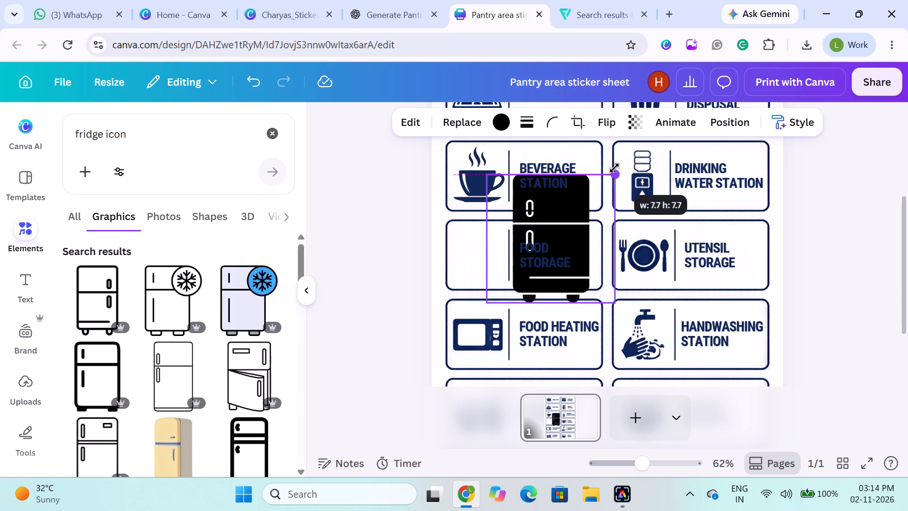
left_click_drag(614, 168, 580, 206)
left_click_drag(557, 221, 528, 221)
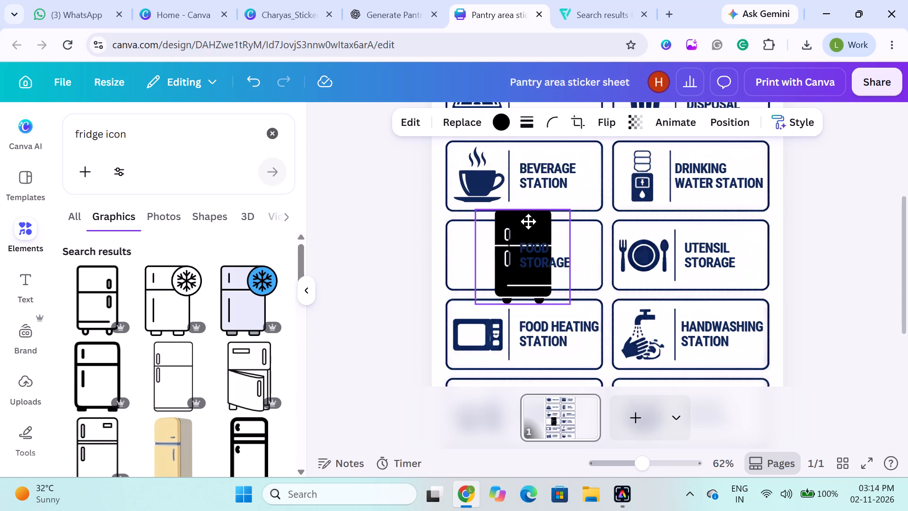
left_click_drag(528, 221, 515, 221)
left_click_drag(540, 203, 515, 219)
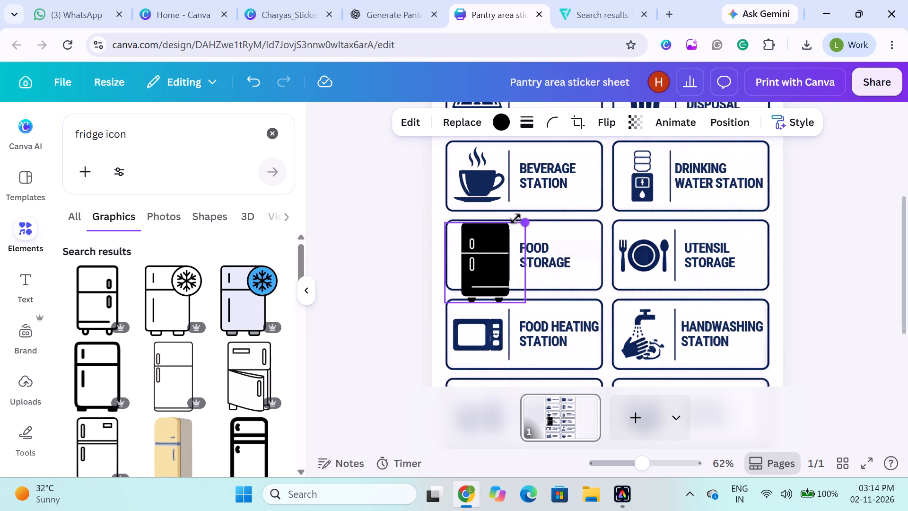
left_click_drag(515, 219, 503, 226)
left_click_drag(480, 255, 482, 241)
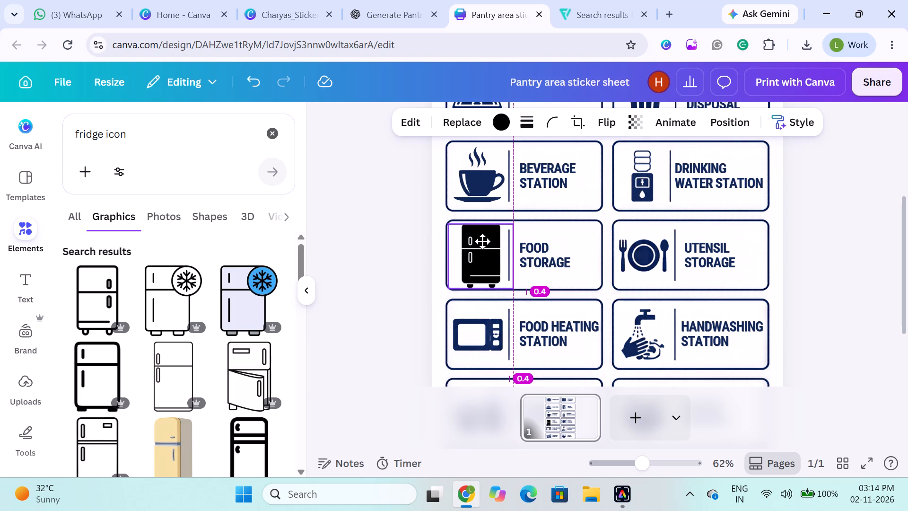
left_click_drag(482, 241, 482, 242)
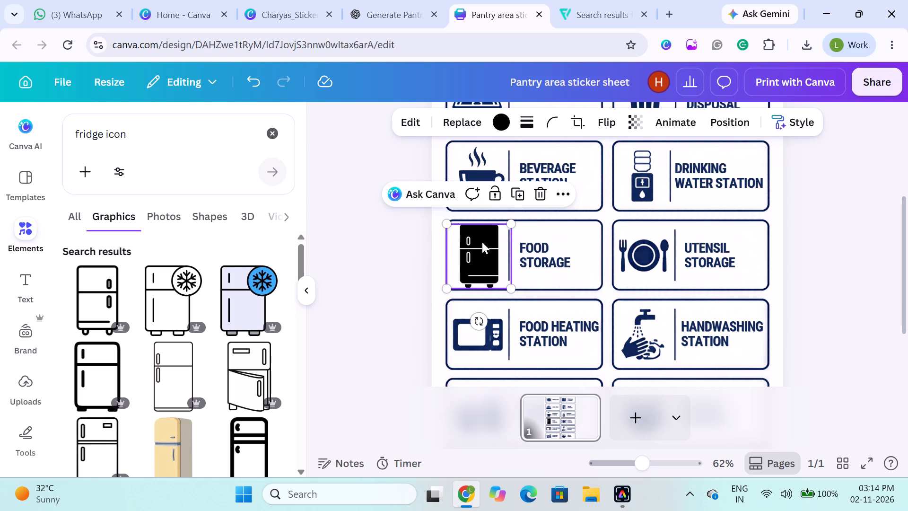
left_click_drag(510, 289, 501, 273)
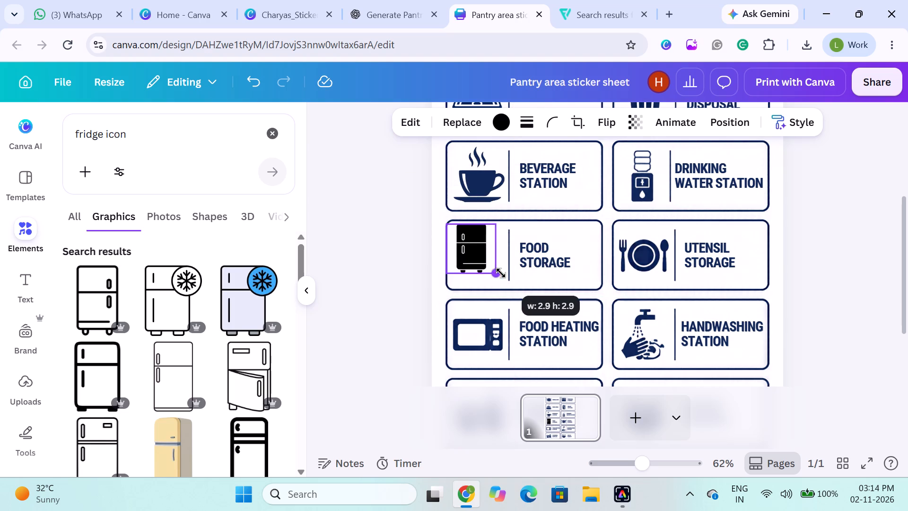
left_click_drag(501, 273, 504, 281)
left_click_drag(478, 262, 482, 264)
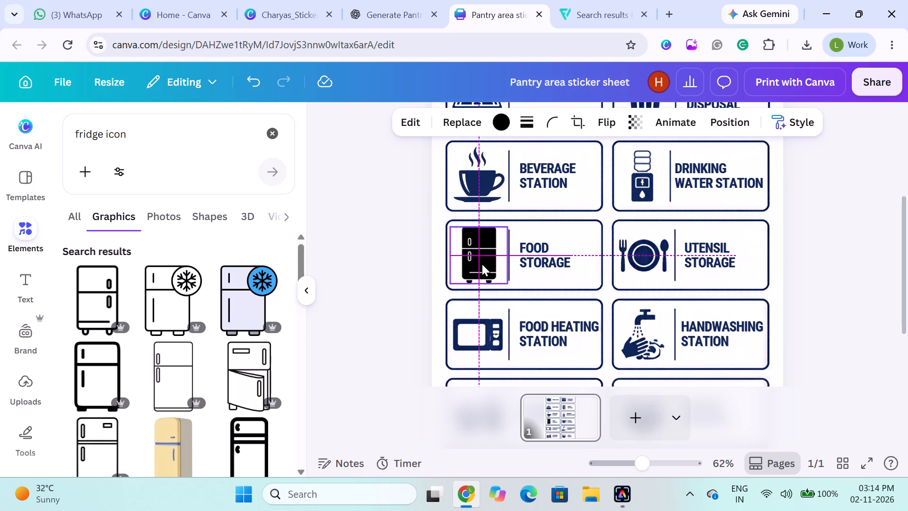
left_click(396, 270)
Recolour the black fridge icon on the Food Storage sticker to dark blue #112859.
left_click(480, 249)
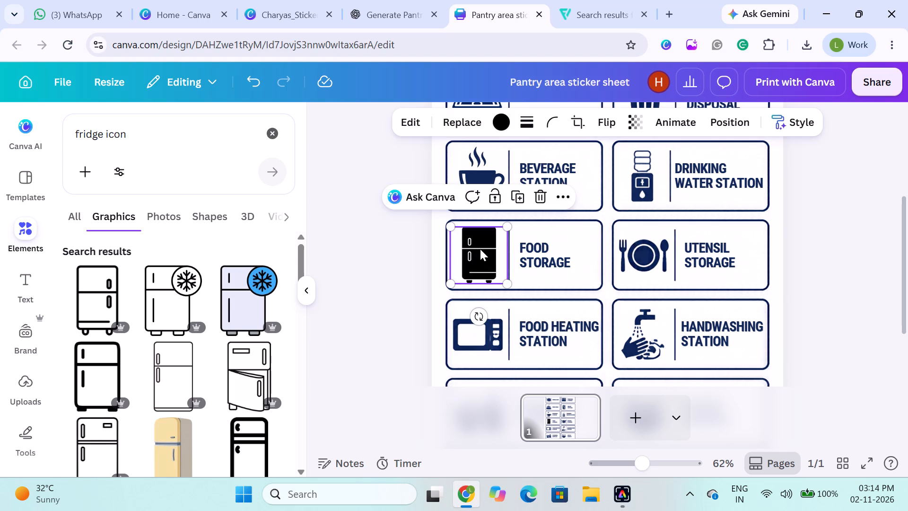
left_click(503, 125)
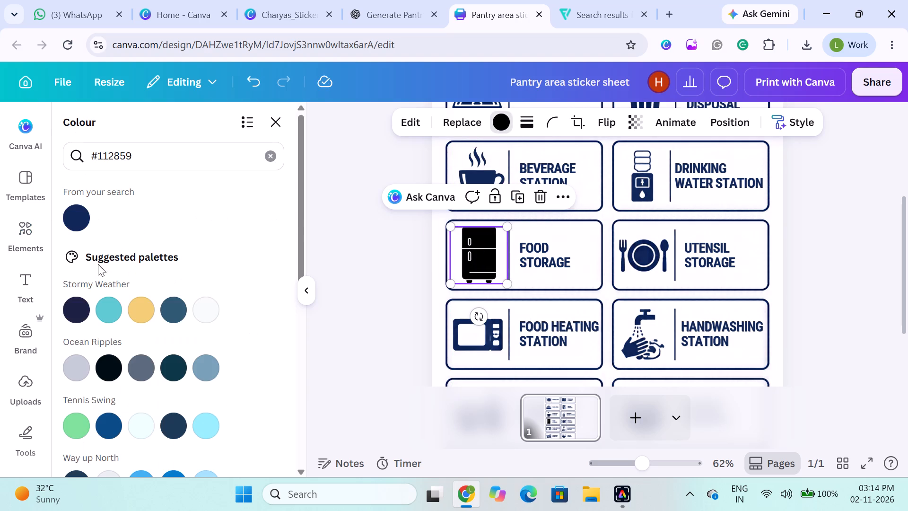
left_click(76, 225)
left_click(371, 185)
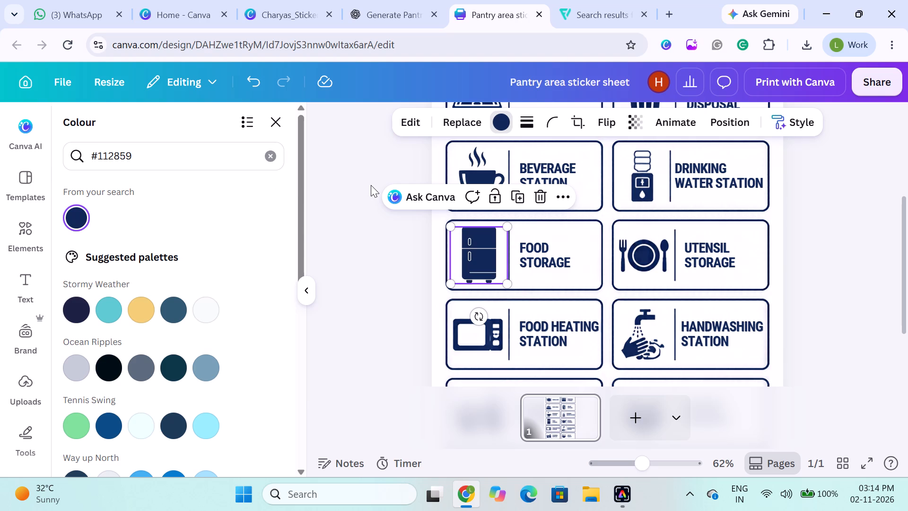
left_click(327, 317)
Search the elements library for "microwave oven icon".
scroll(468, 333, "down", 1)
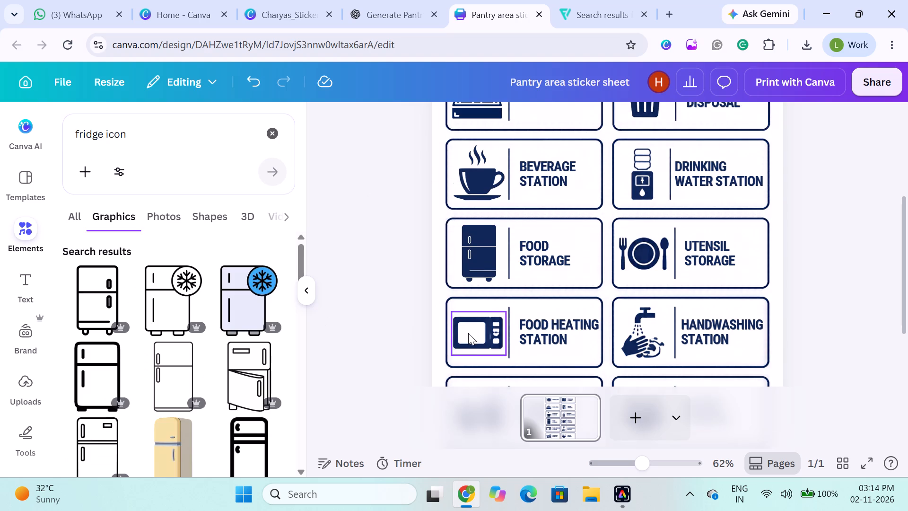
scroll(468, 333, "down", 2)
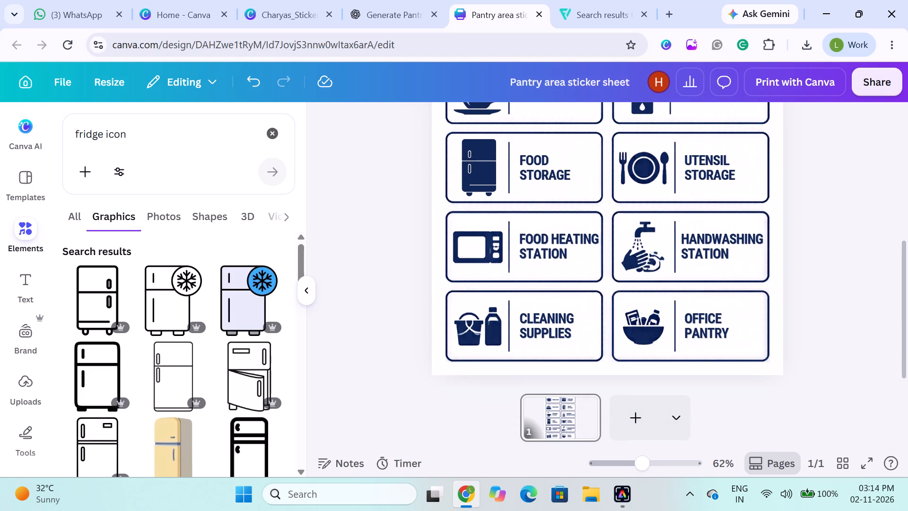
left_click(147, 140)
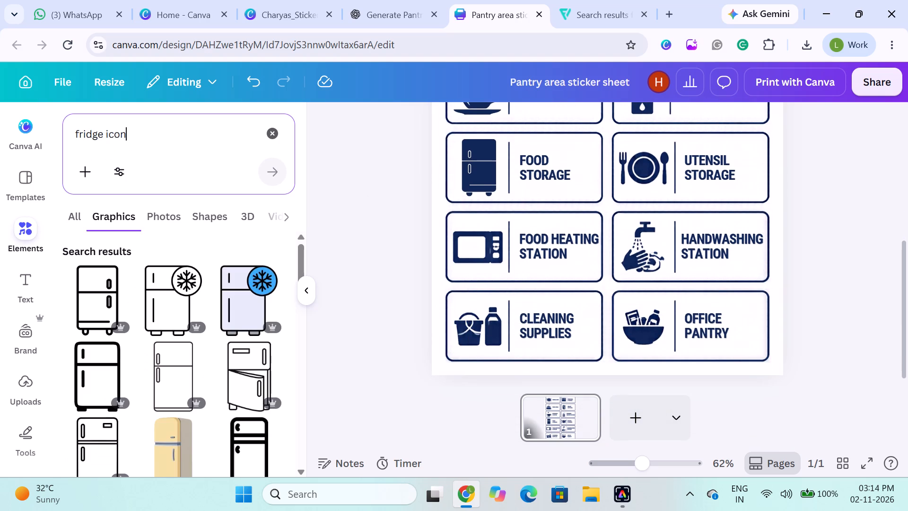
key("BackSpace")
key("BackSpace")
key("BackSpace")
key("BackSpace")
key("BackSpace")
key("BackSpace")
key("BackSpace")
key("BackSpace")
key("BackSpace")
key("BackSpace")
key("BackSpace")
key("BackSpace")
key("BackSpace")
key("BackSpace")
key("BackSpace")
key("BackSpace")
key("BackSpace")
key("BackSpace")
key("BackSpace")
key("BackSpace")
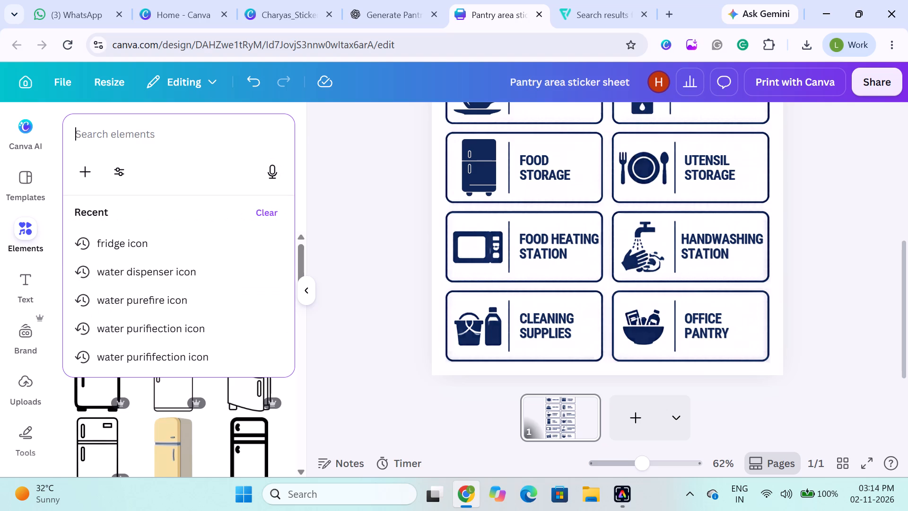
left_click(141, 141)
type("micro")
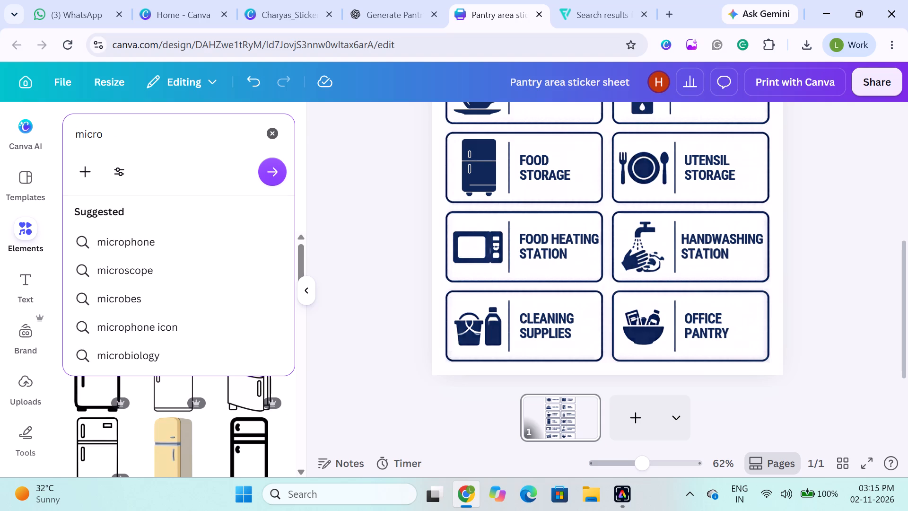
key("w")
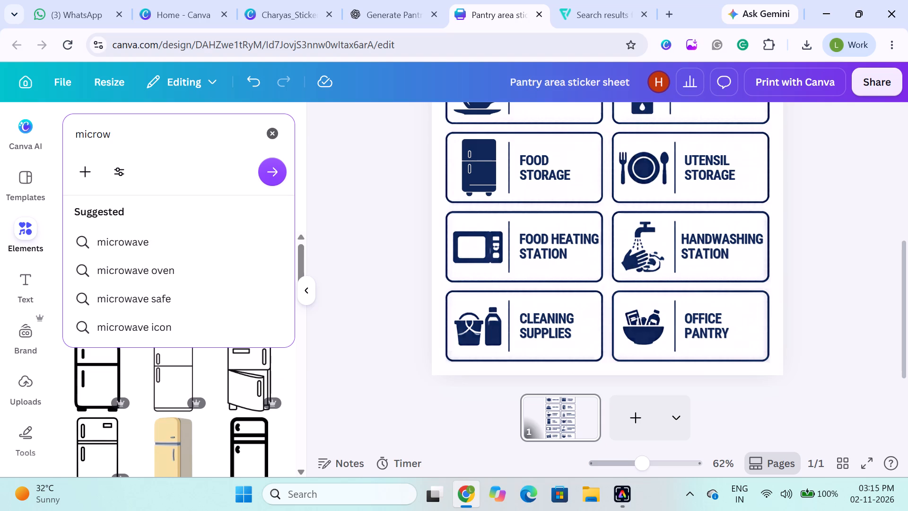
left_click(140, 269)
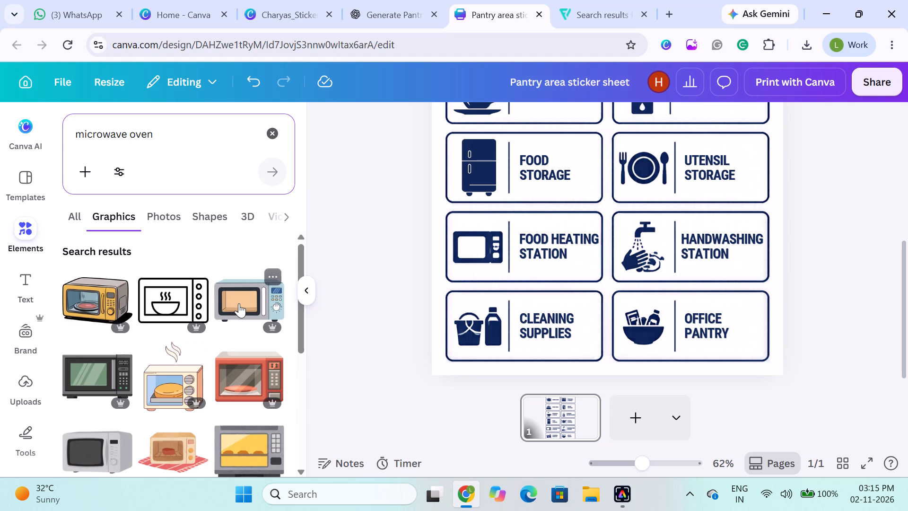
key("space")
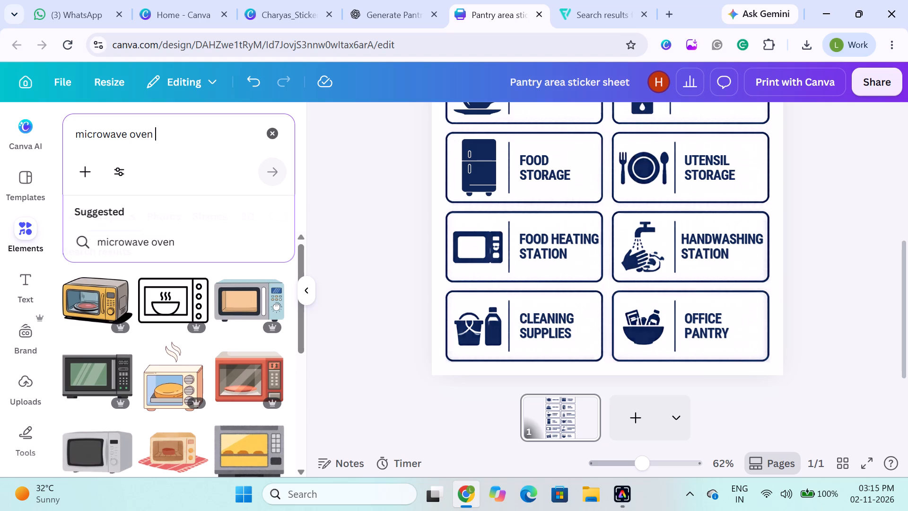
type("icon")
key("Return")
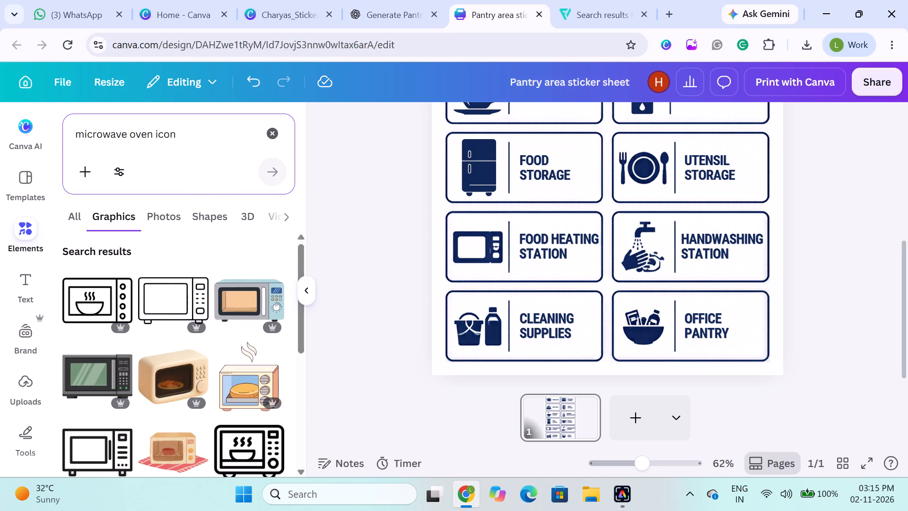
Insert the solid black microwave graphic with two round knobs from the graphics results onto the page.
left_click(78, 215)
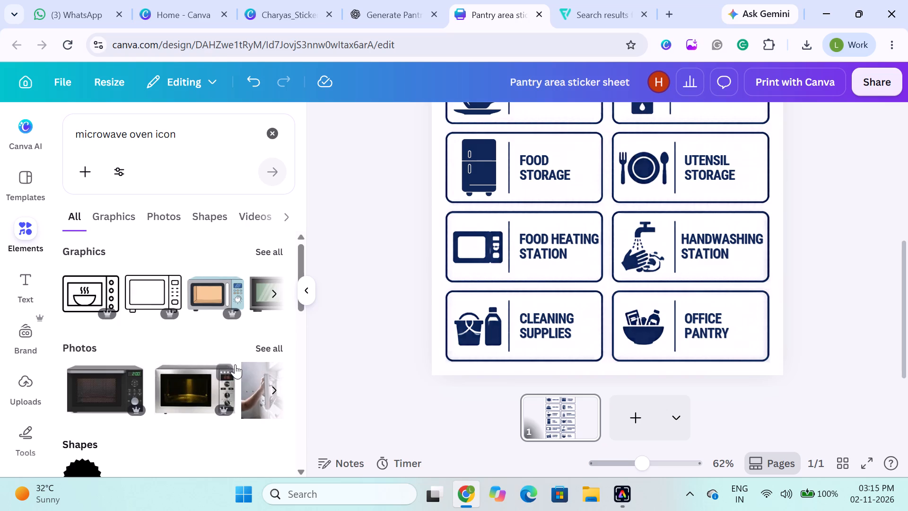
left_click(271, 252)
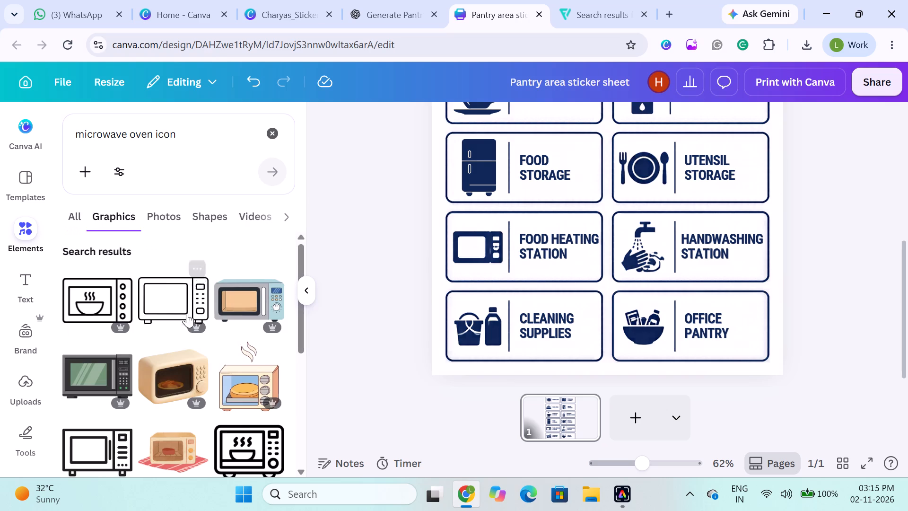
scroll(194, 333, "down", 3)
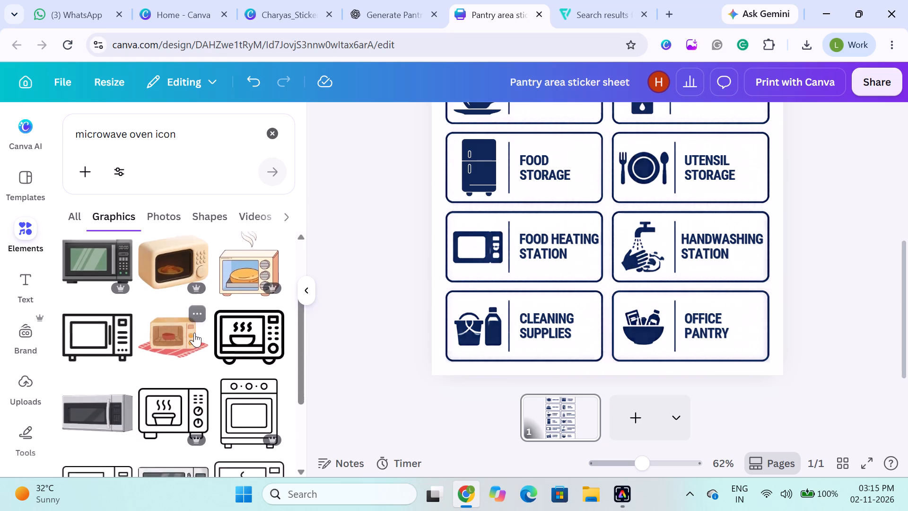
scroll(194, 333, "down", 3)
scroll(194, 333, "up", 1)
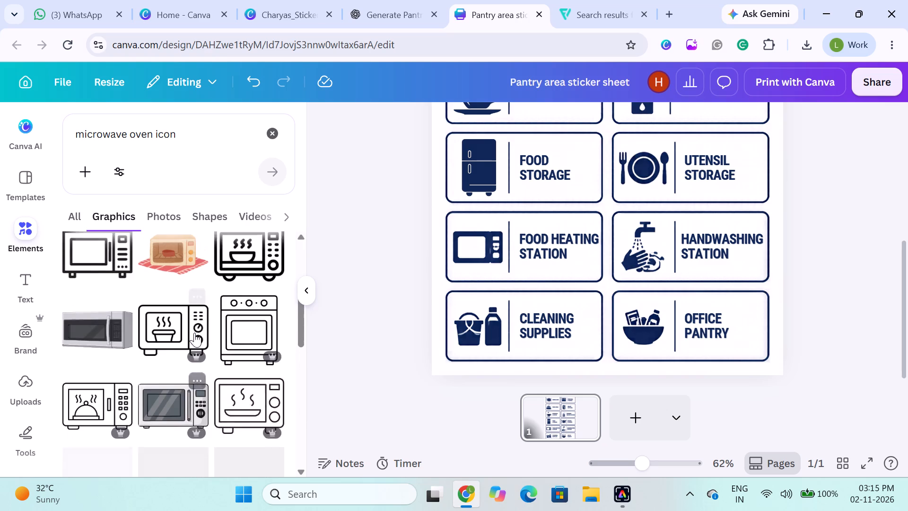
scroll(194, 333, "up", 1)
scroll(194, 333, "down", 3)
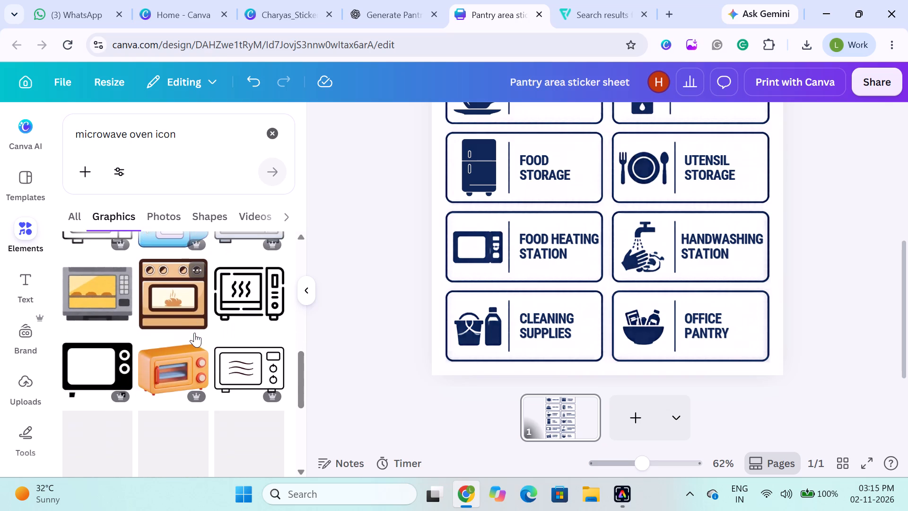
scroll(194, 333, "down", 1)
scroll(139, 350, "down", 1)
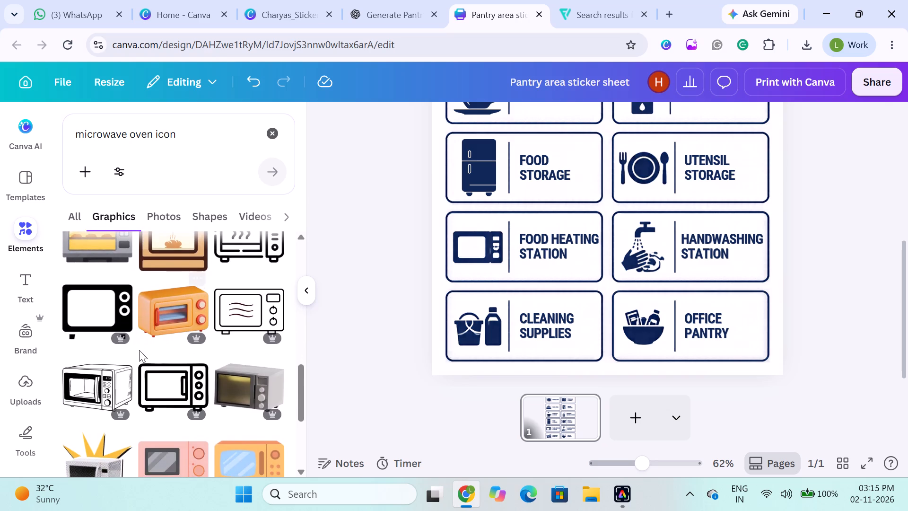
left_click(129, 318)
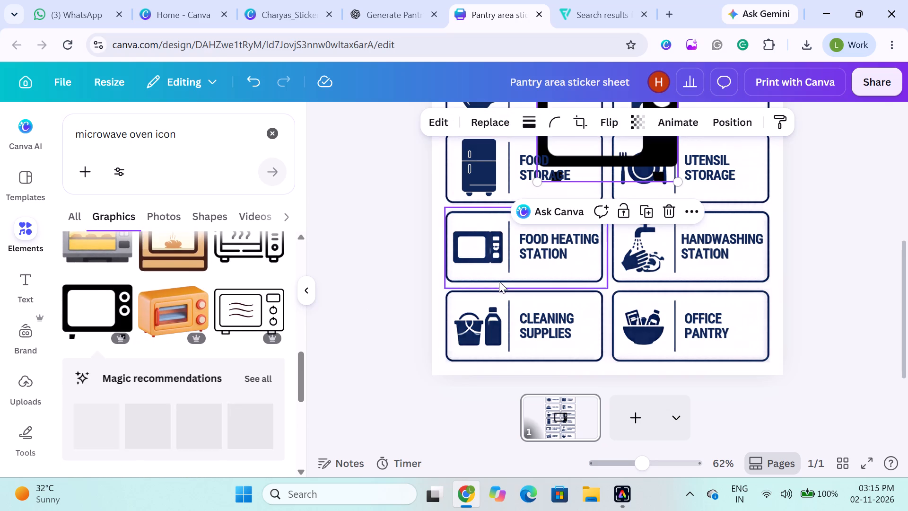
Delete the old dark blue microwave icon from the Food Heating Station sticker.
scroll(499, 281, "up", 1)
left_click(475, 334)
key("BackSpace")
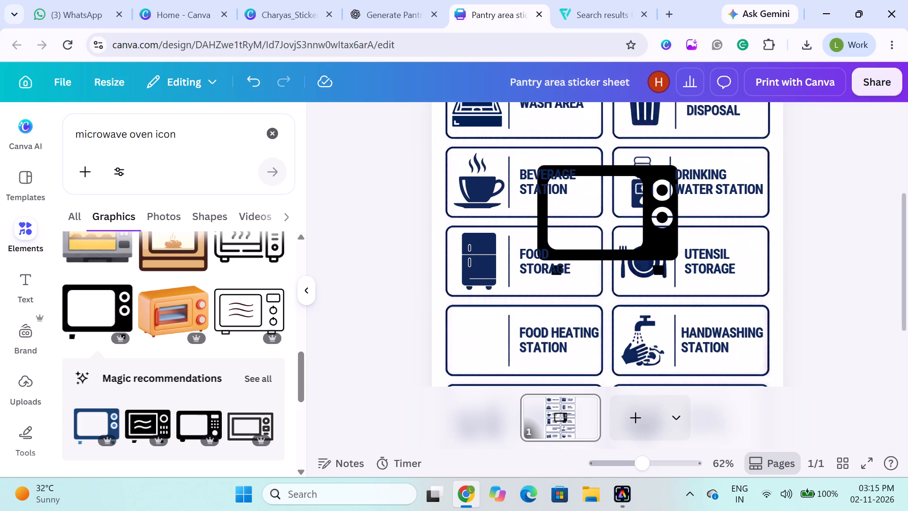
Shrink the black microwave graphic and move it into the icon area of the Food Heating Station sticker.
left_click_drag(630, 247, 527, 327)
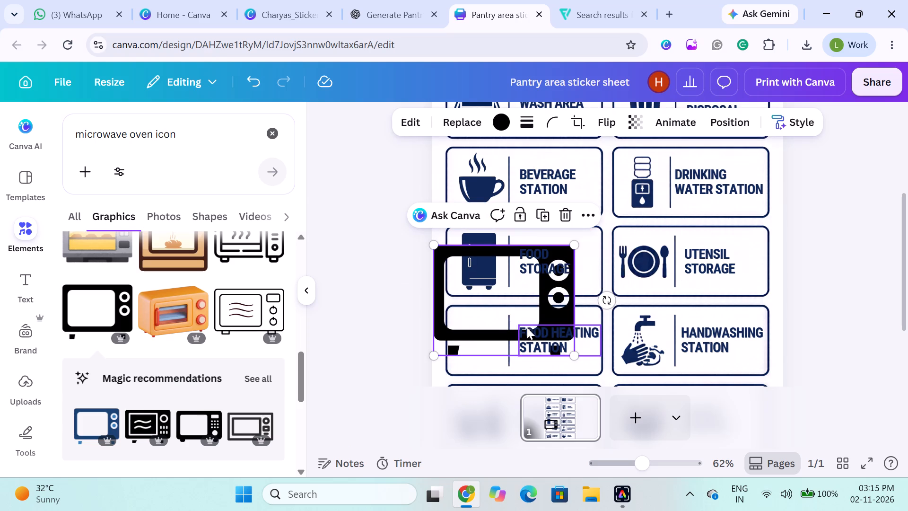
left_click_drag(578, 244, 525, 291)
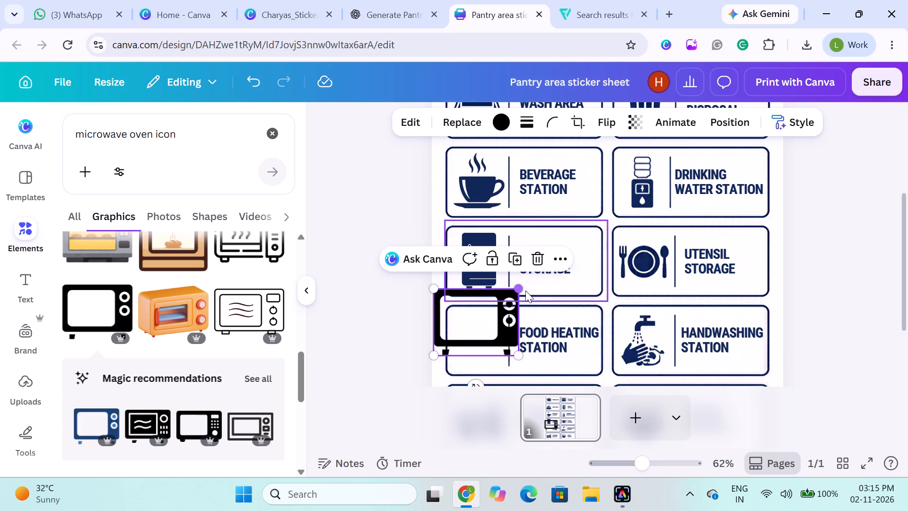
left_click_drag(497, 313, 495, 342)
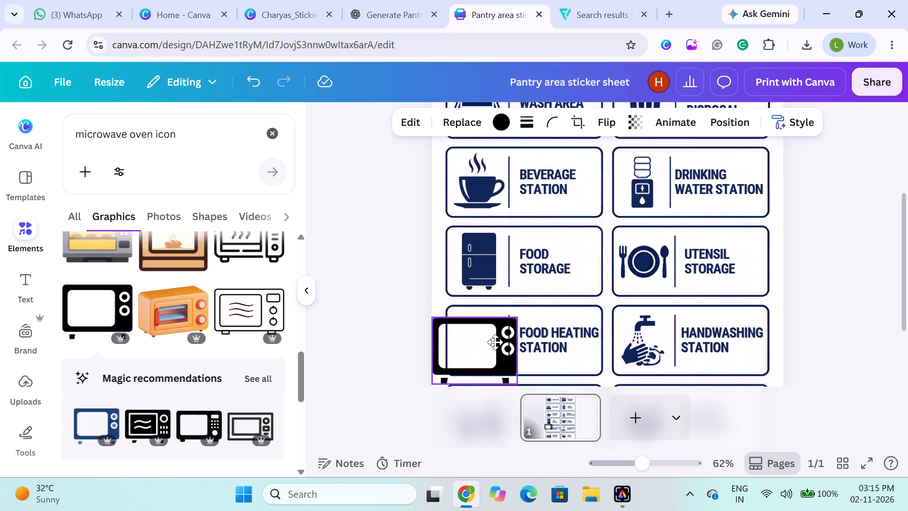
left_click_drag(495, 342, 495, 339)
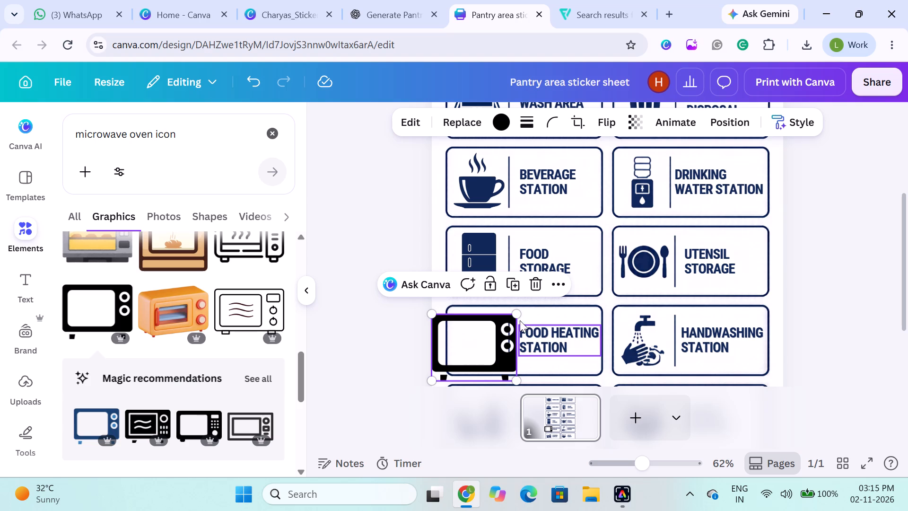
left_click_drag(517, 315, 493, 317)
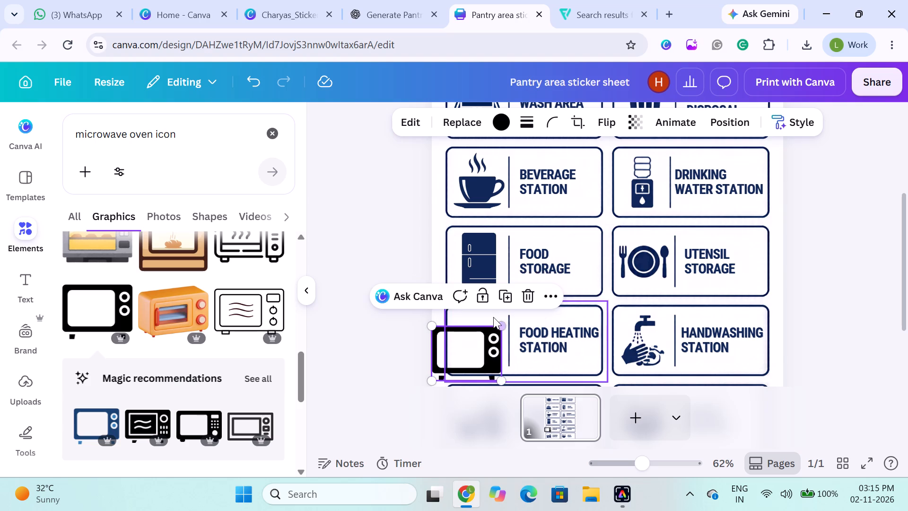
left_click_drag(485, 337, 492, 324)
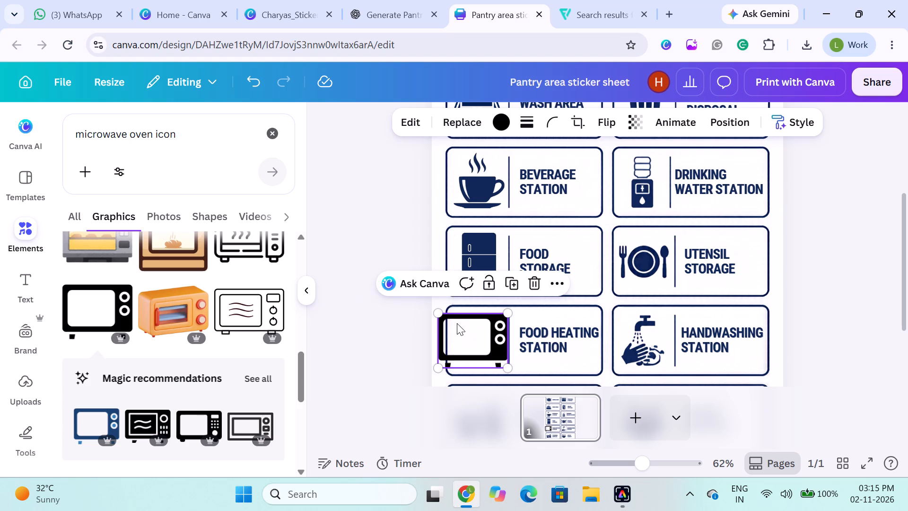
left_click_drag(435, 317, 463, 324)
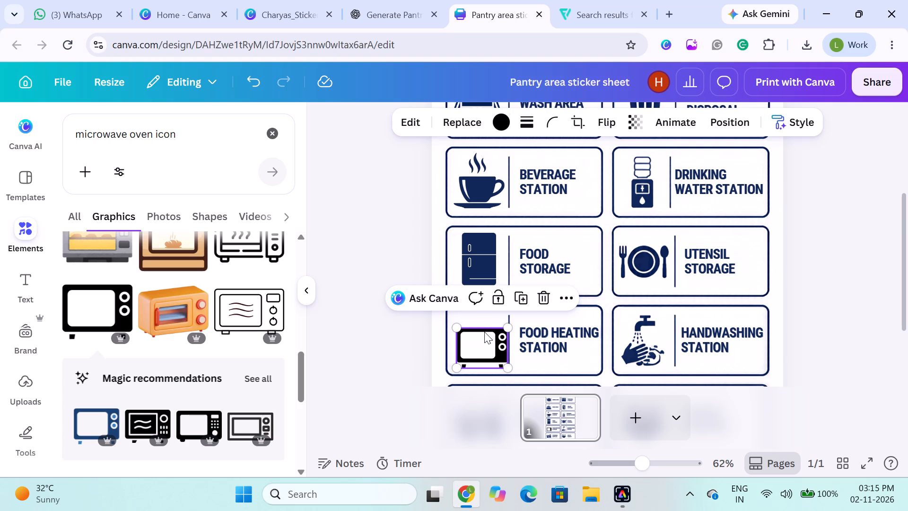
Nudge the black microwave icon so it is centred between the Food Heating Station sticker's border and divider, level with its text.
key("Up")
key("Up")
key("Up")
key("Up")
key("Up")
key("Left")
key("Left")
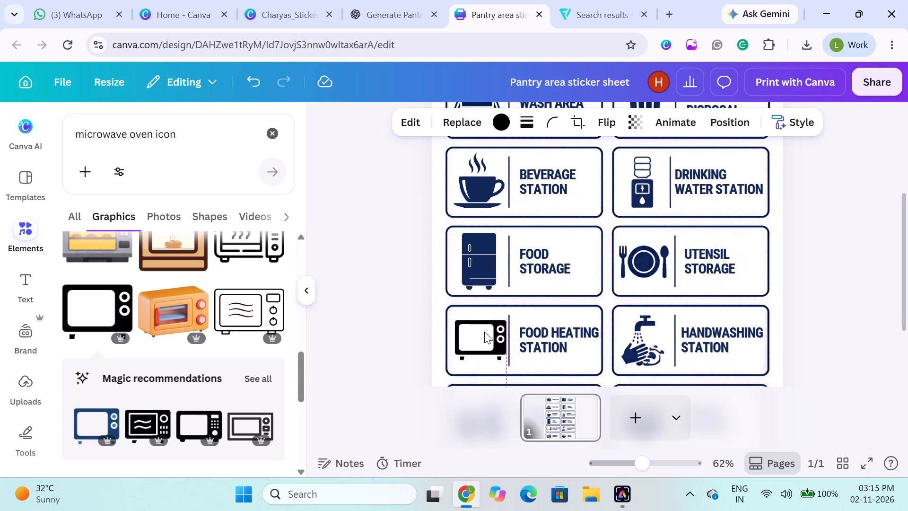
key("Up")
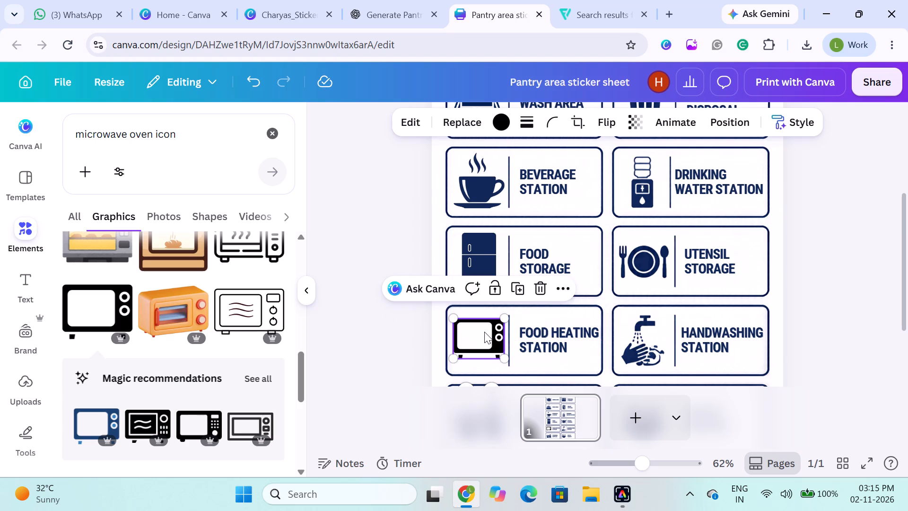
key("Down")
left_click(475, 340)
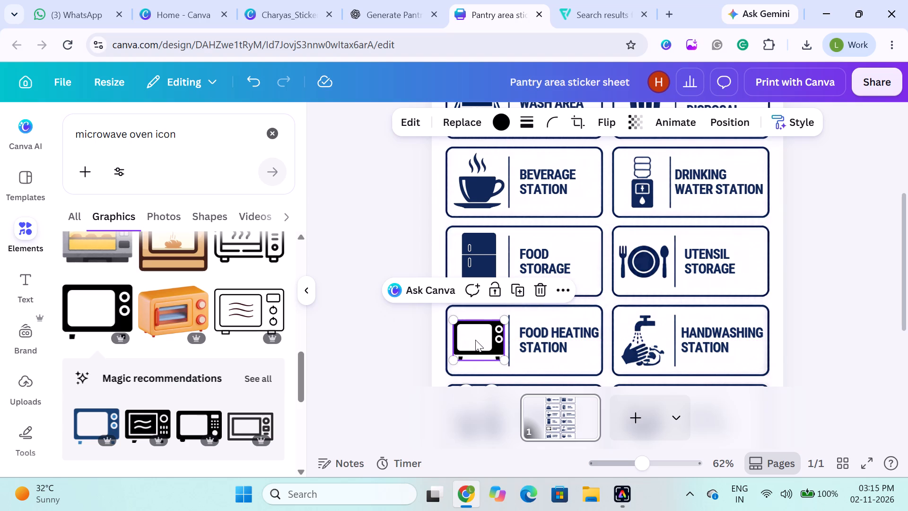
key("Right")
key("Left")
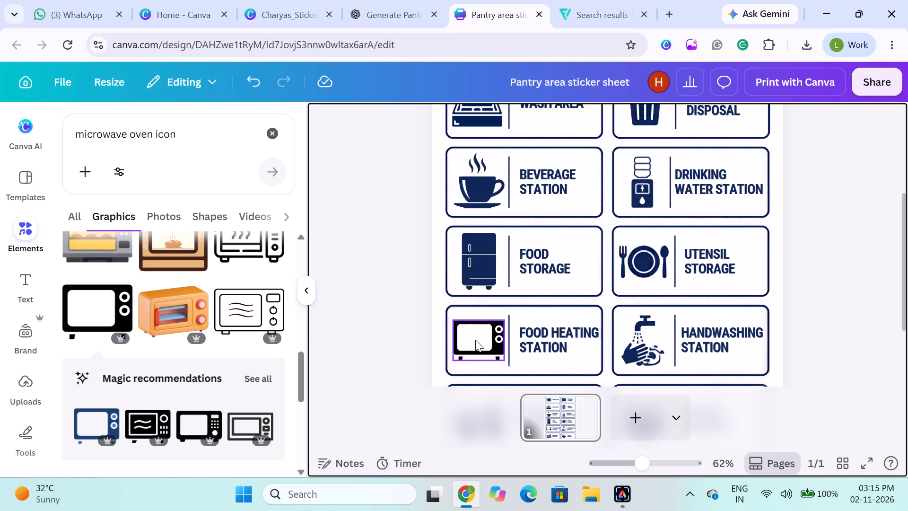
left_click(392, 332)
left_click(460, 341)
key("Left")
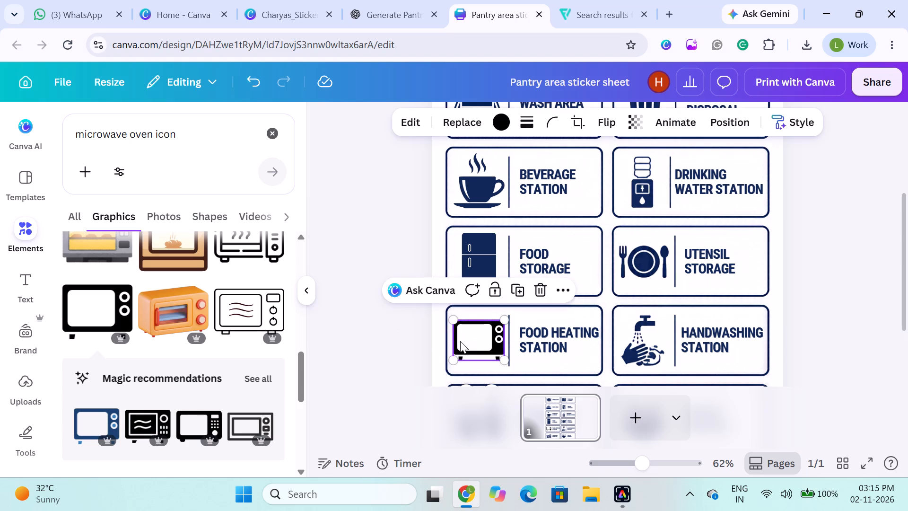
key("Down")
key("Up")
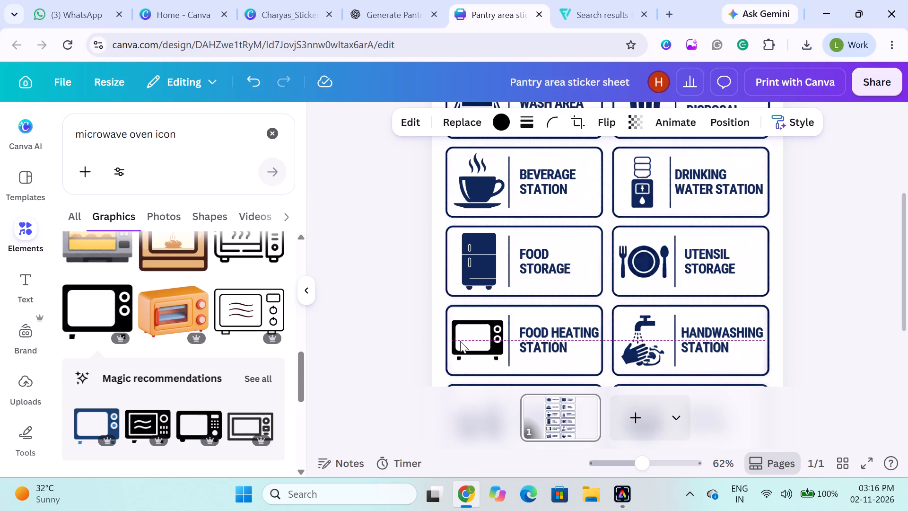
key("Right")
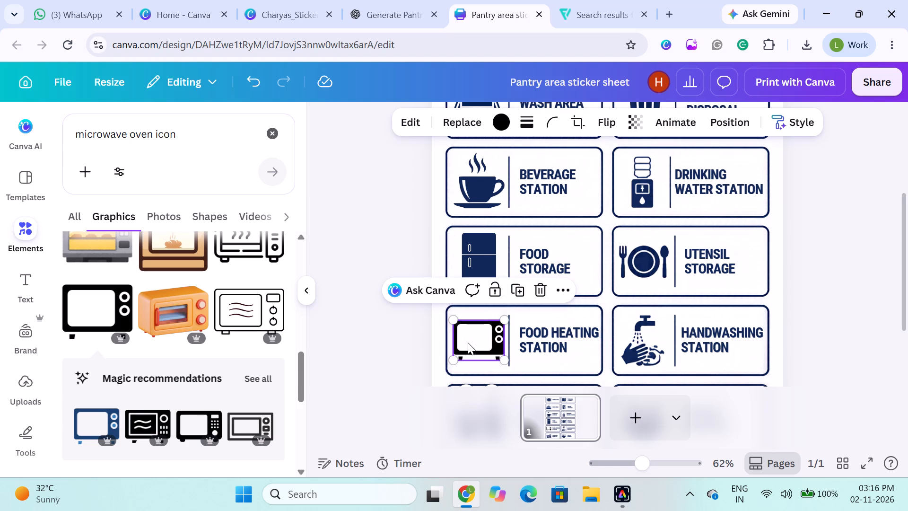
Recolour the black microwave icon on the Food Heating Station sticker to dark blue #112859.
left_click(505, 131)
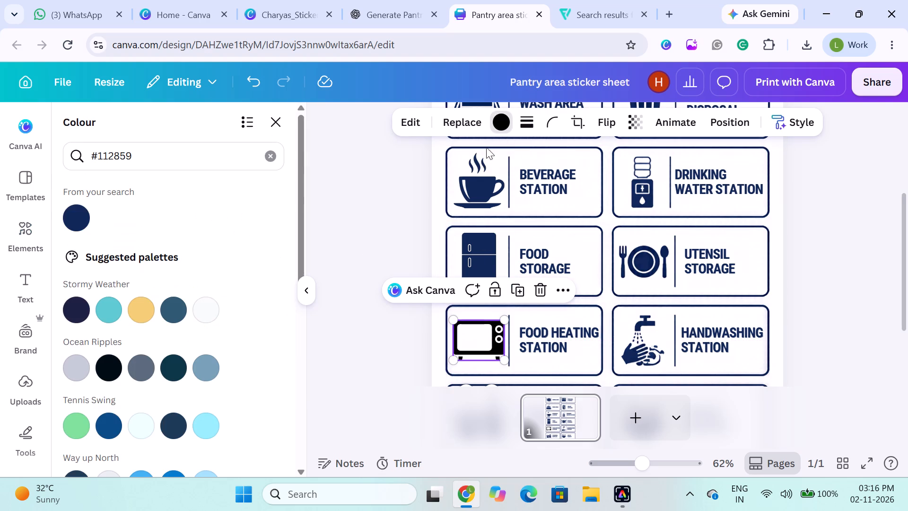
double_click(80, 232)
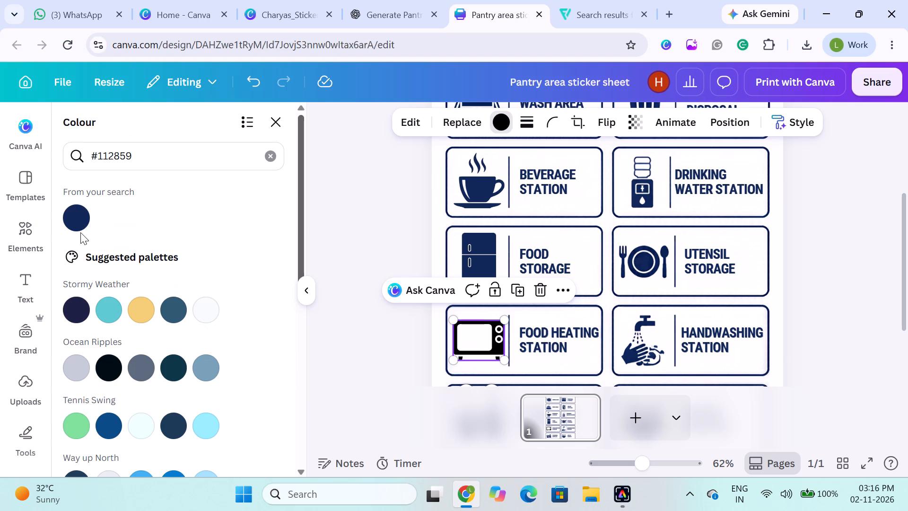
left_click(70, 220)
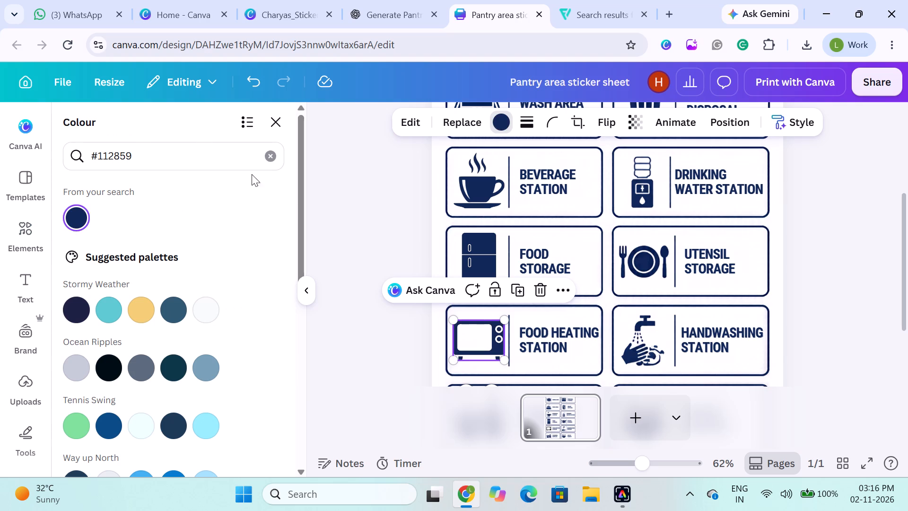
Search the graphics library for "cleaning icon" to find a replacement for the Cleaning Supplies sticker's icon.
left_click(358, 189)
scroll(358, 189, "down", 3)
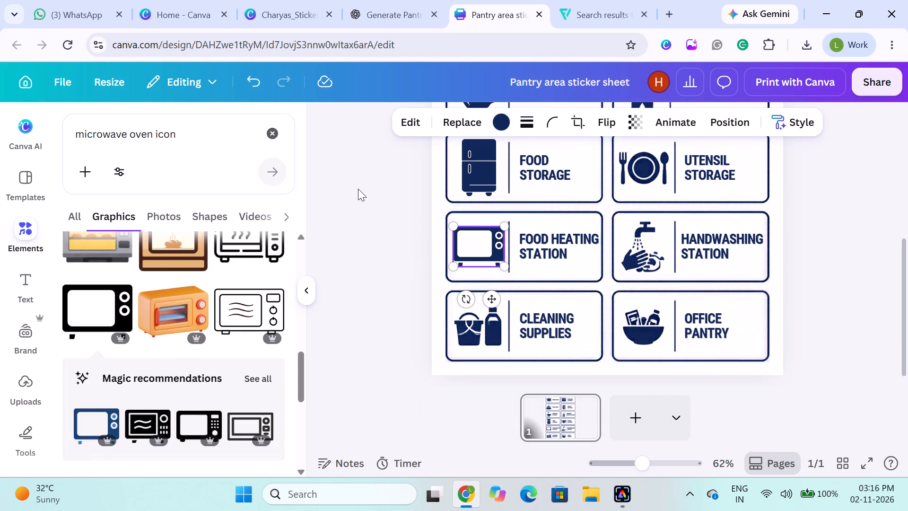
left_click(471, 342)
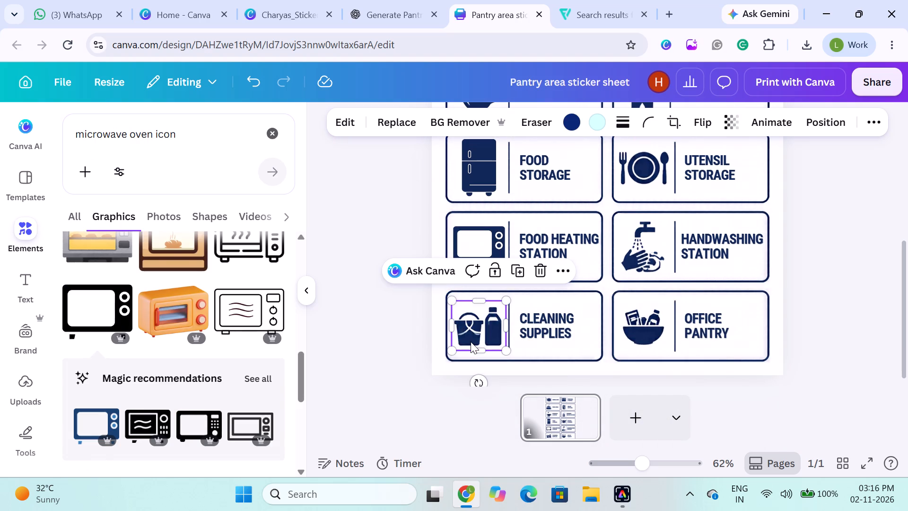
left_click(155, 130)
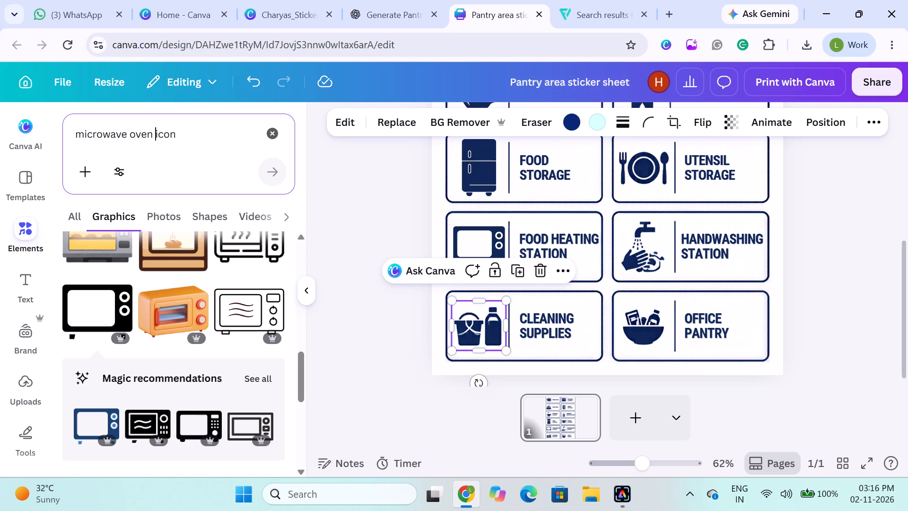
left_click(151, 135)
key("BackSpace")
key("BackSpace")
key("BackSpace")
key("BackSpace")
key("BackSpace")
key("BackSpace")
key("BackSpace")
key("BackSpace")
key("BackSpace")
key("BackSpace")
key("BackSpace")
key("BackSpace")
key("BackSpace")
key("BackSpace")
key("BackSpace")
key("BackSpace")
key("BackSpace")
key("BackSpace")
key("BackSpace")
key("BackSpace")
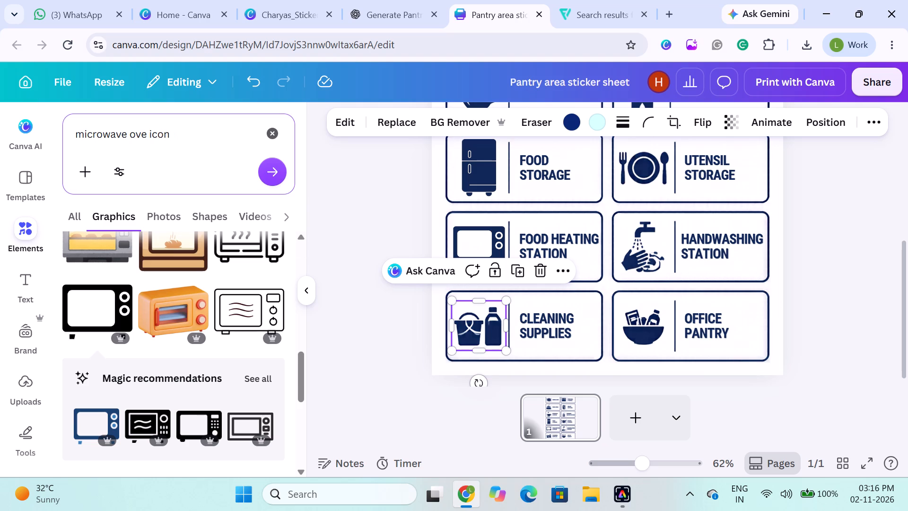
type("cl")
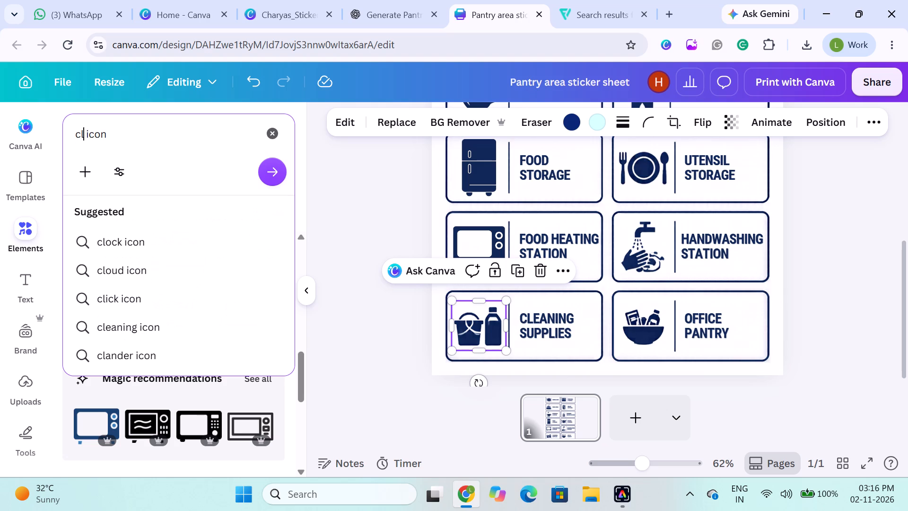
left_click(124, 328)
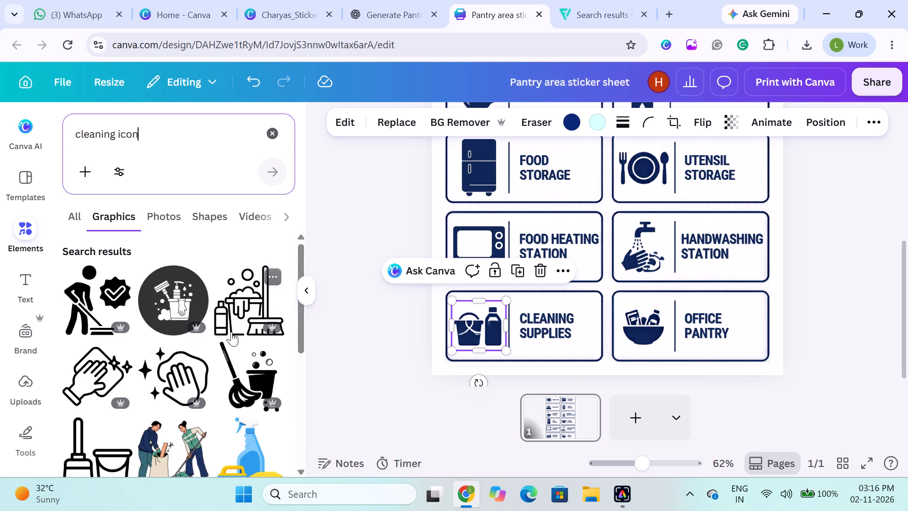
Examine the cleaning graphics for a solid bucket-and-bottle style icon that suits the Cleaning Supplies sticker.
scroll(231, 332, "down", 1)
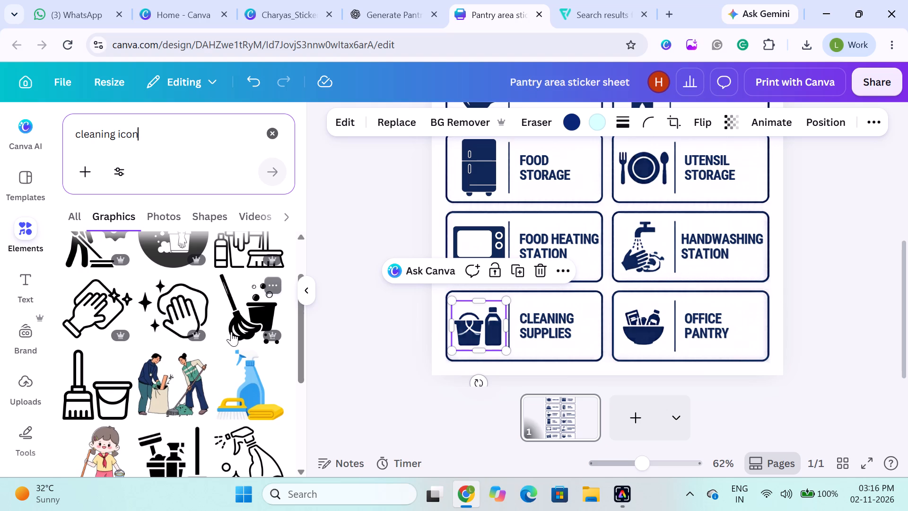
scroll(231, 332, "down", 1)
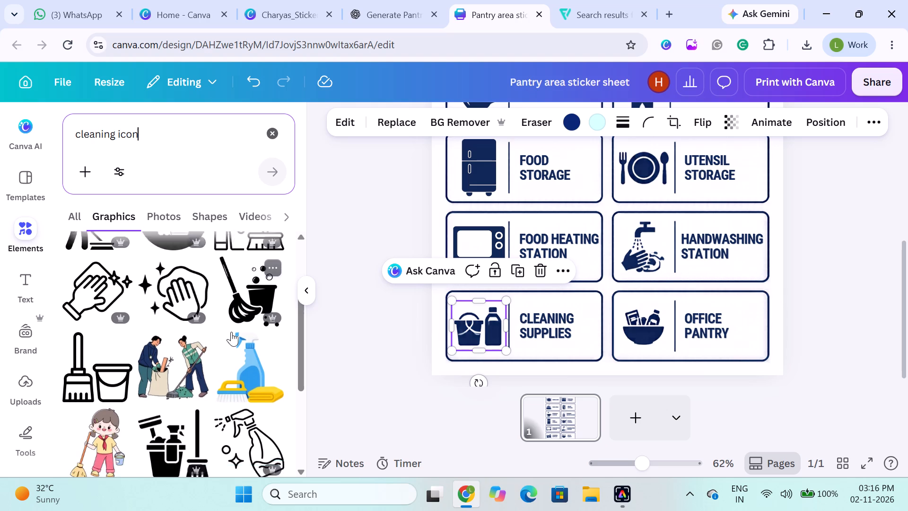
scroll(231, 332, "down", 3)
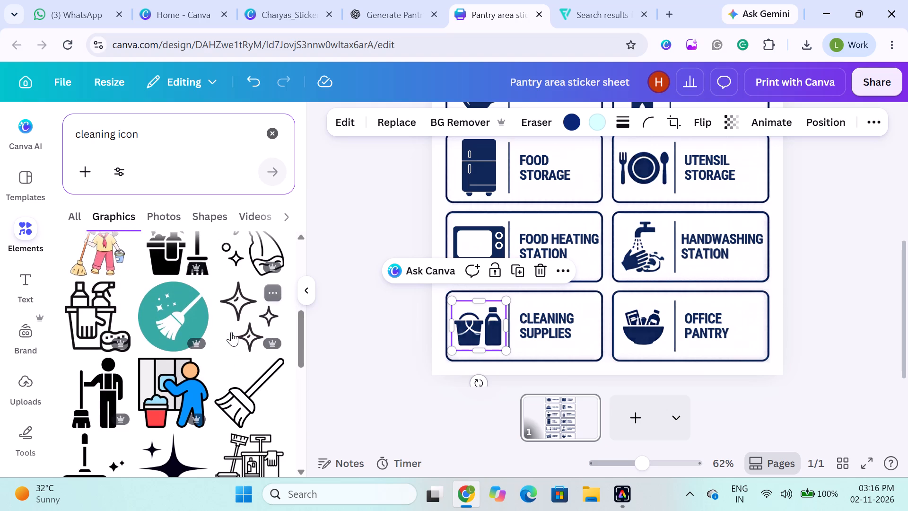
scroll(222, 357, "down", 3)
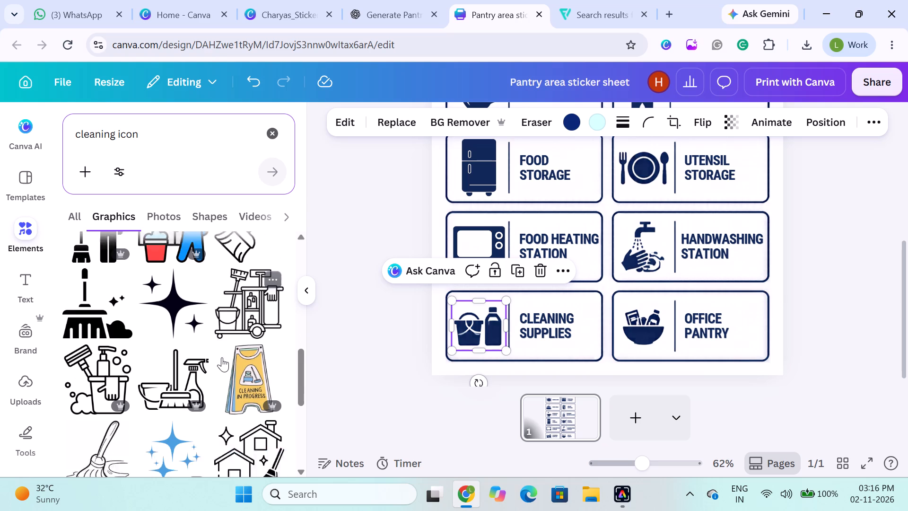
scroll(222, 357, "down", 3)
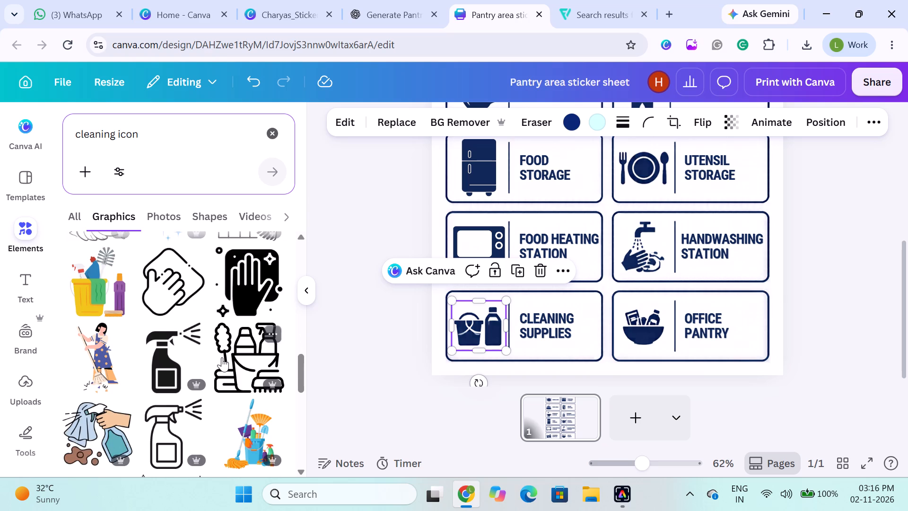
scroll(222, 357, "up", 3)
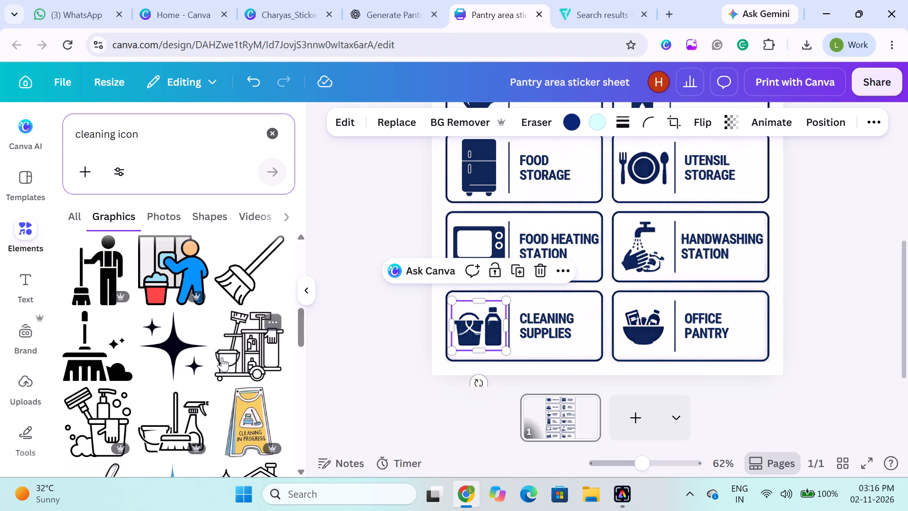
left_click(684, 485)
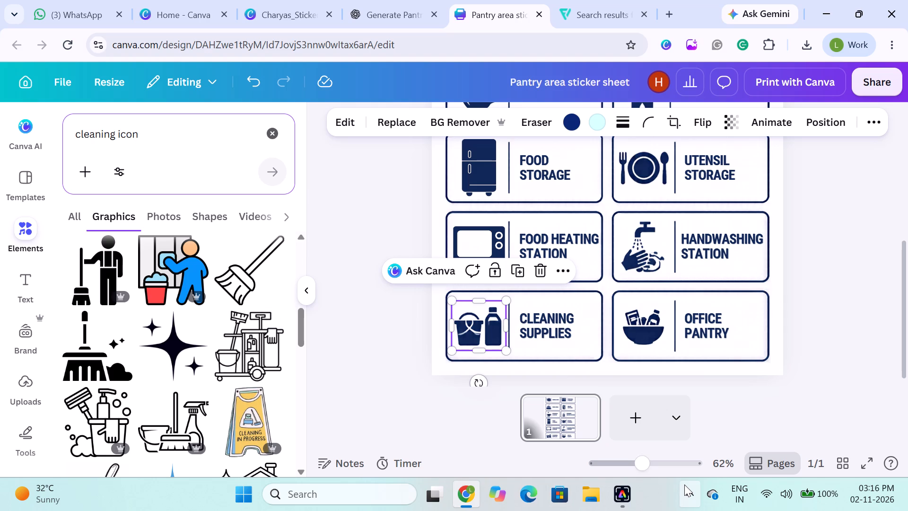
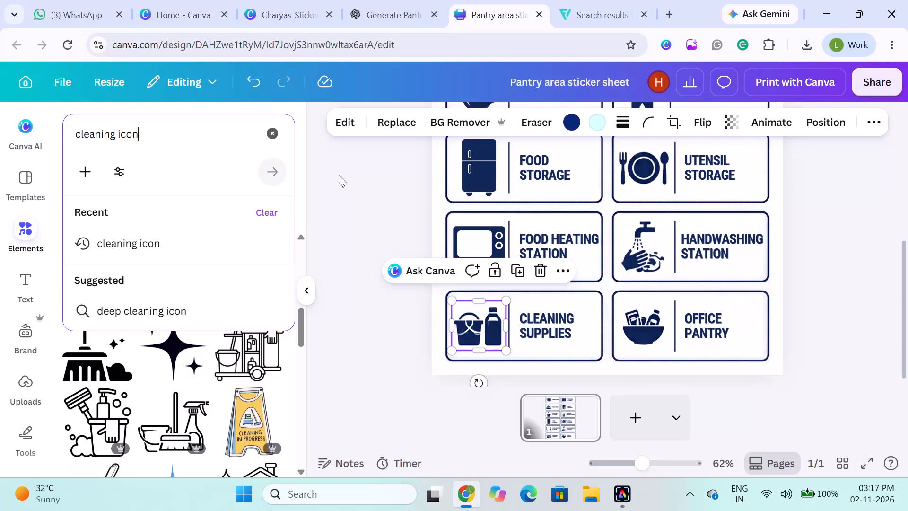
Examine the cleaning icon graphics for a solid-style cleaning kit that suits the Cleaning Supplies sticker.
left_click(275, 181)
left_click(338, 233)
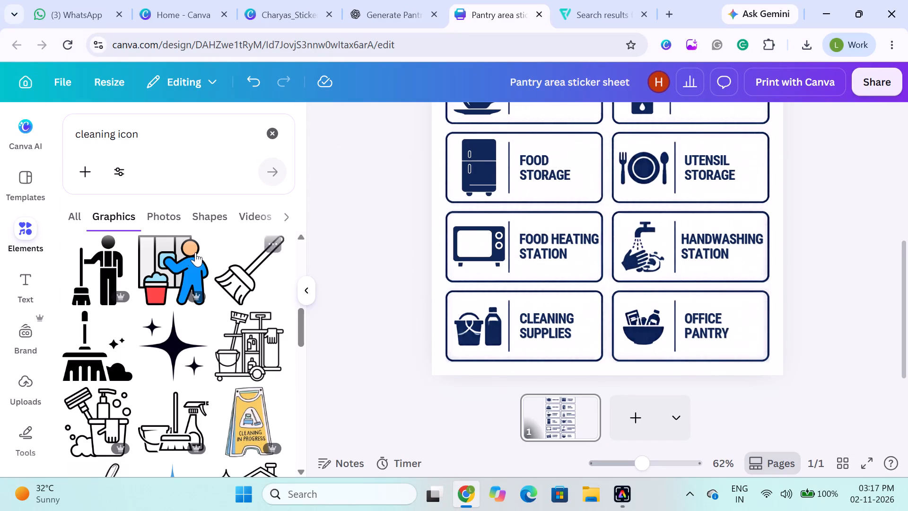
scroll(172, 339, "down", 2)
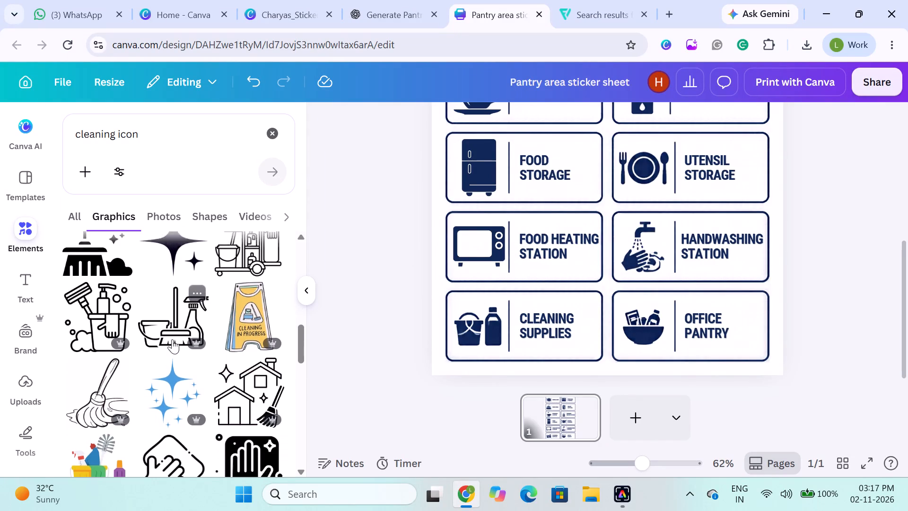
scroll(172, 339, "down", 1)
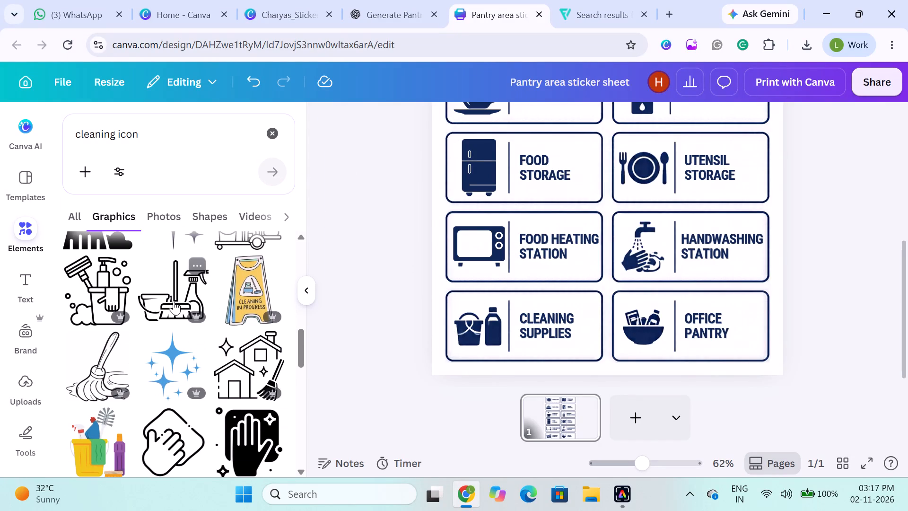
scroll(157, 347, "down", 3)
scroll(157, 347, "left", 1)
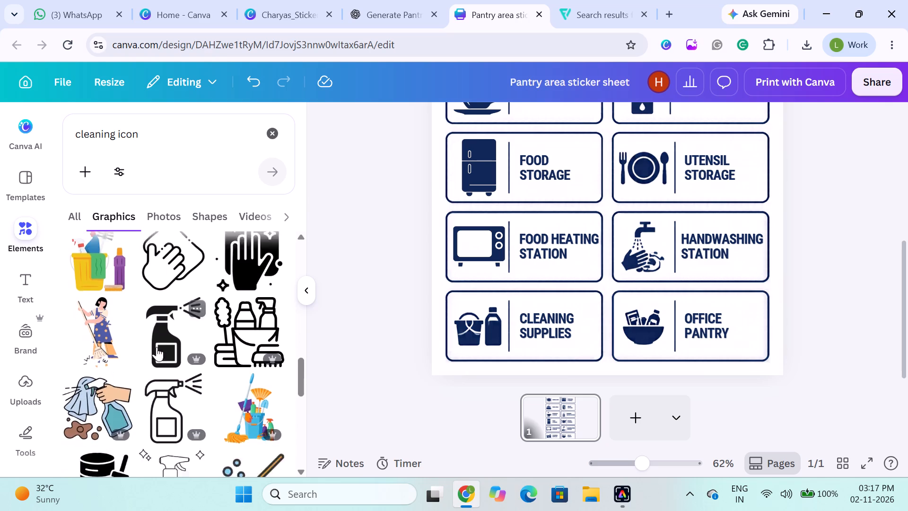
scroll(157, 347, "left", 1)
scroll(157, 347, "up", 3)
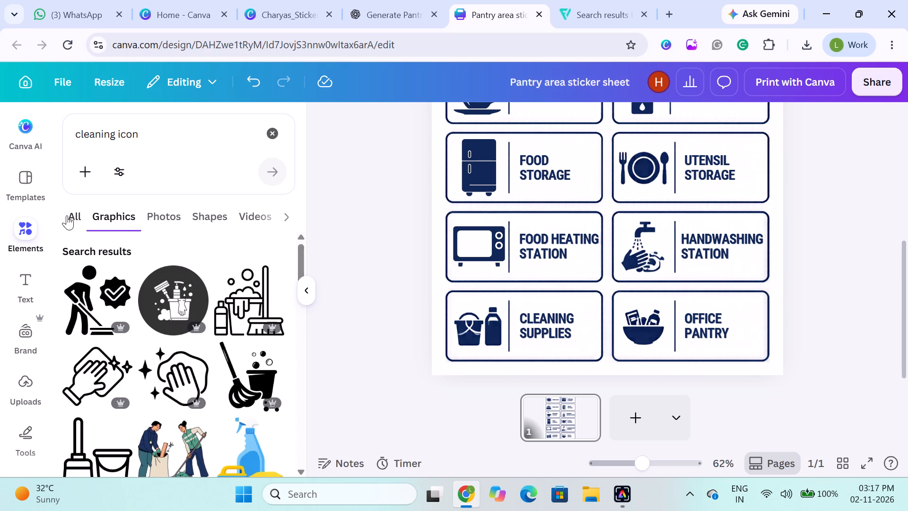
left_click(66, 214)
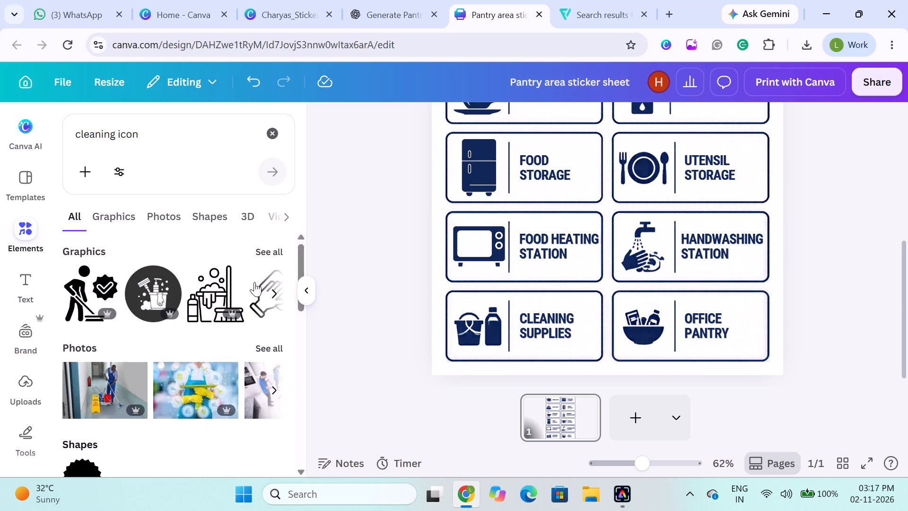
left_click(274, 245)
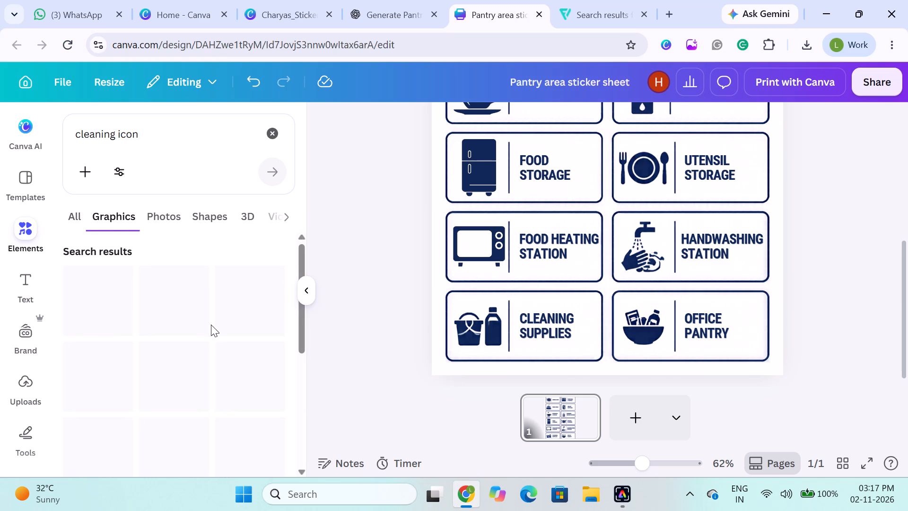
scroll(189, 375, "down", 1)
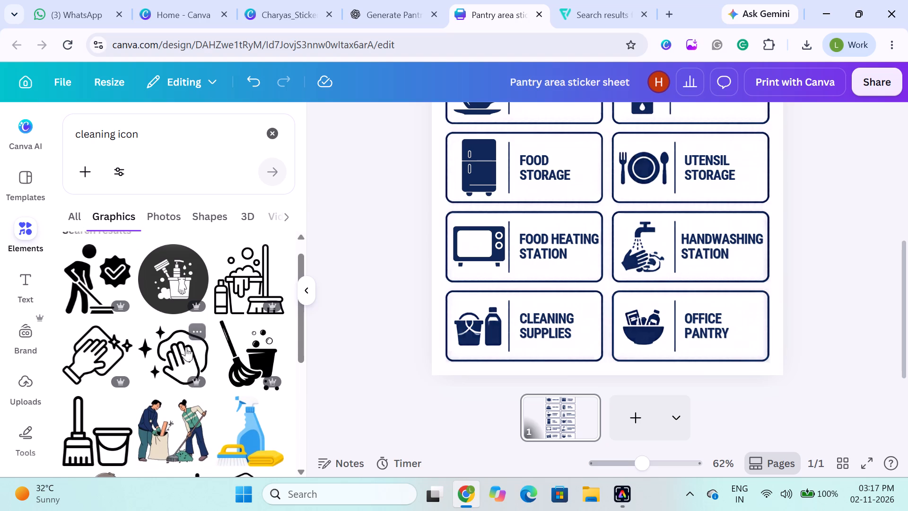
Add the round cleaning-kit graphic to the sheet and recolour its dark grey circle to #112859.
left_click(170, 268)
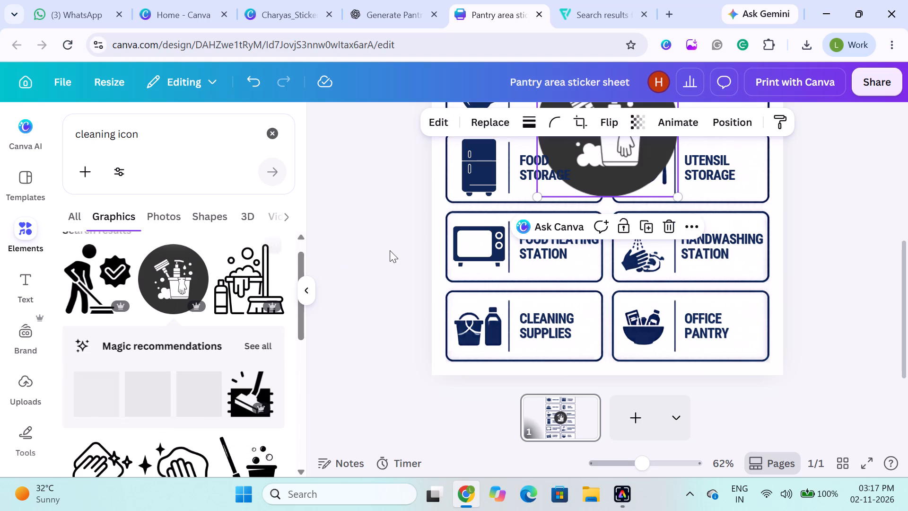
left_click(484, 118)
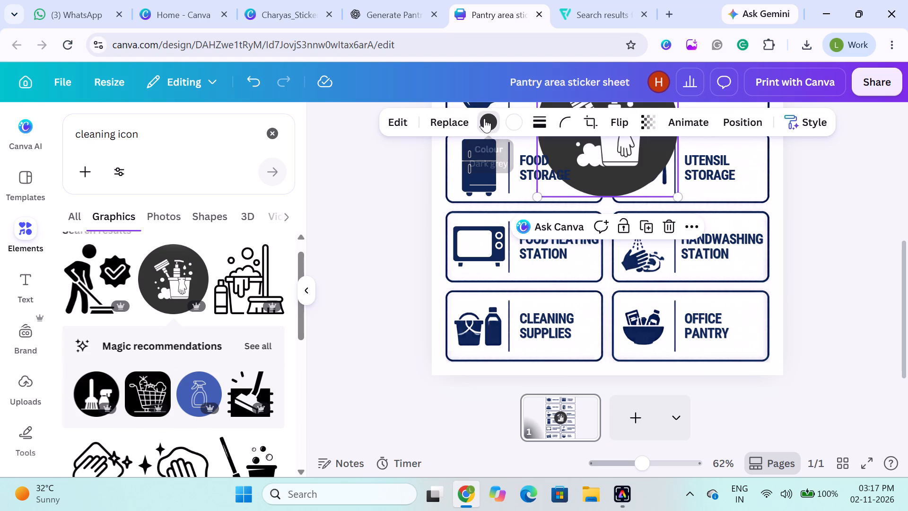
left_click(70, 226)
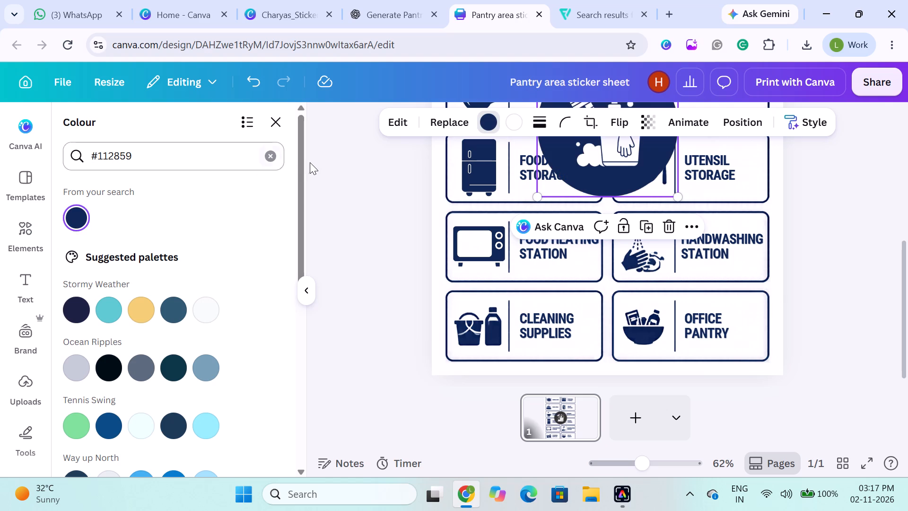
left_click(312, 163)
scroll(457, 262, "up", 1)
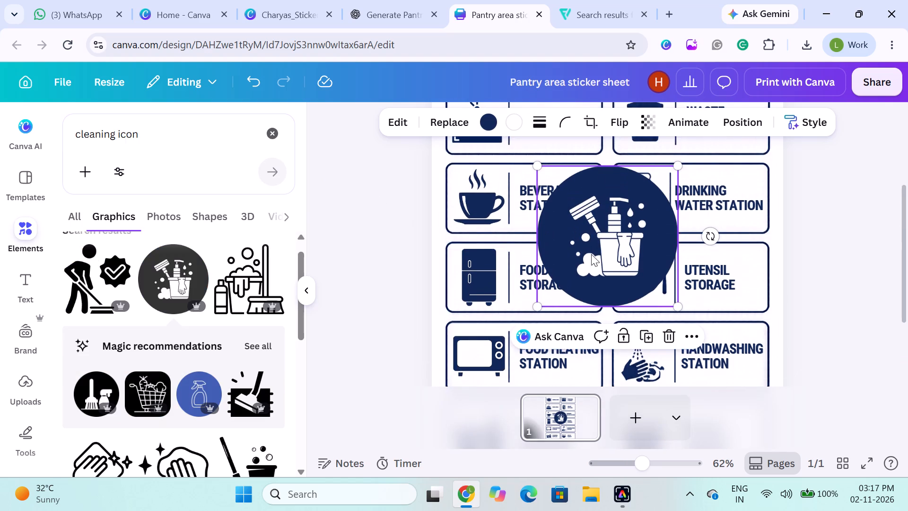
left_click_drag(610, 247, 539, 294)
Delete the existing bucket-and-bottle icon from the Cleaning Supplies sticker.
scroll(539, 294, "down", 1)
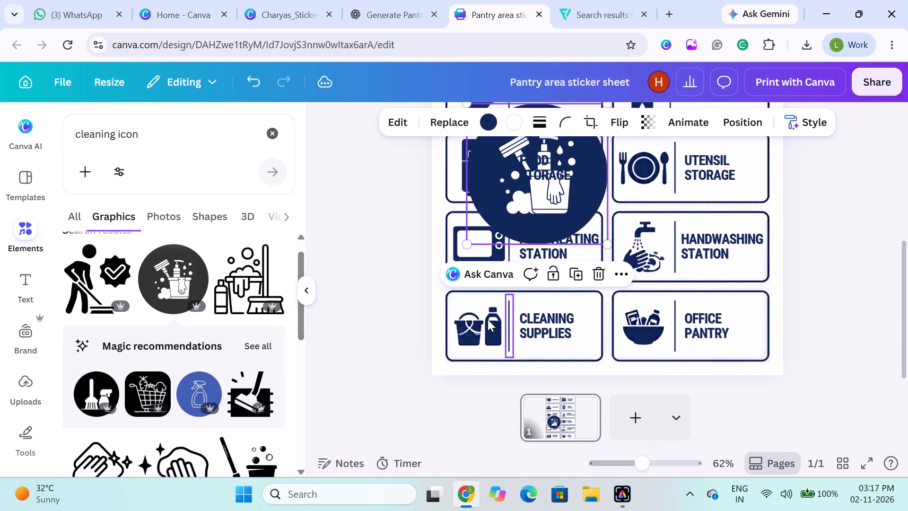
left_click(479, 329)
key("BackSpace")
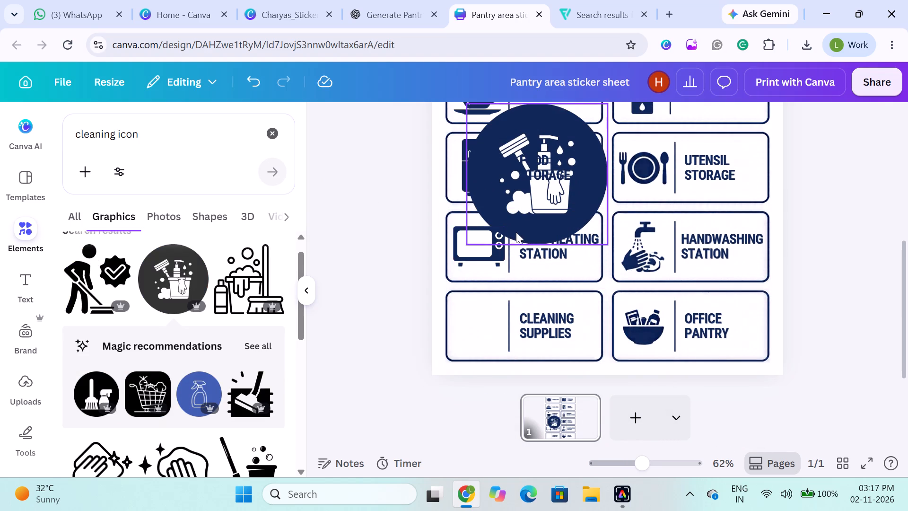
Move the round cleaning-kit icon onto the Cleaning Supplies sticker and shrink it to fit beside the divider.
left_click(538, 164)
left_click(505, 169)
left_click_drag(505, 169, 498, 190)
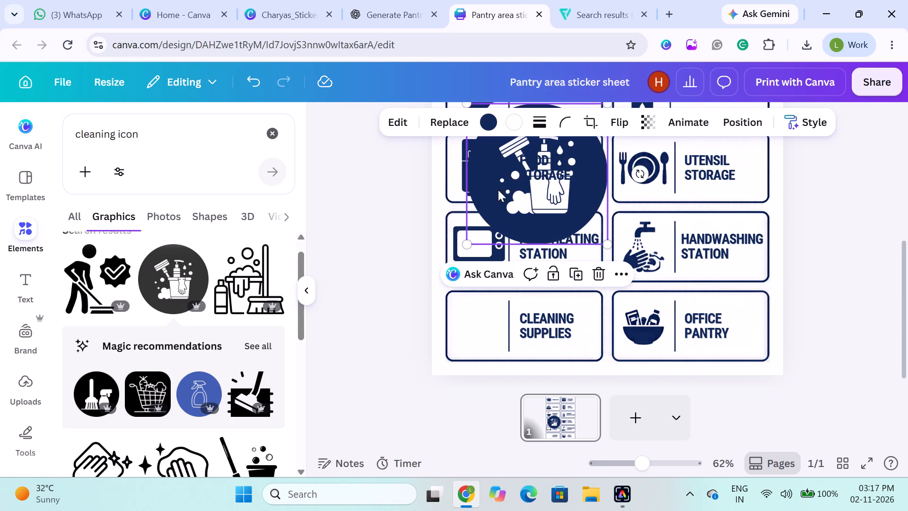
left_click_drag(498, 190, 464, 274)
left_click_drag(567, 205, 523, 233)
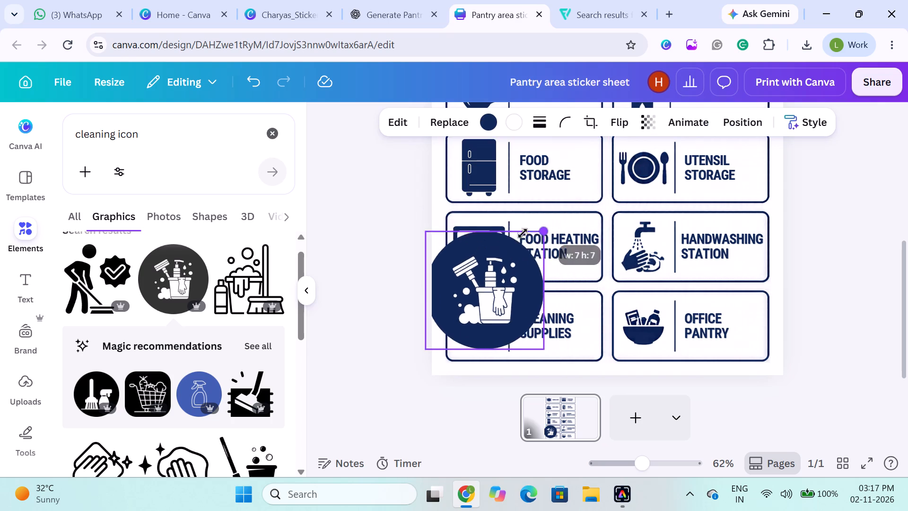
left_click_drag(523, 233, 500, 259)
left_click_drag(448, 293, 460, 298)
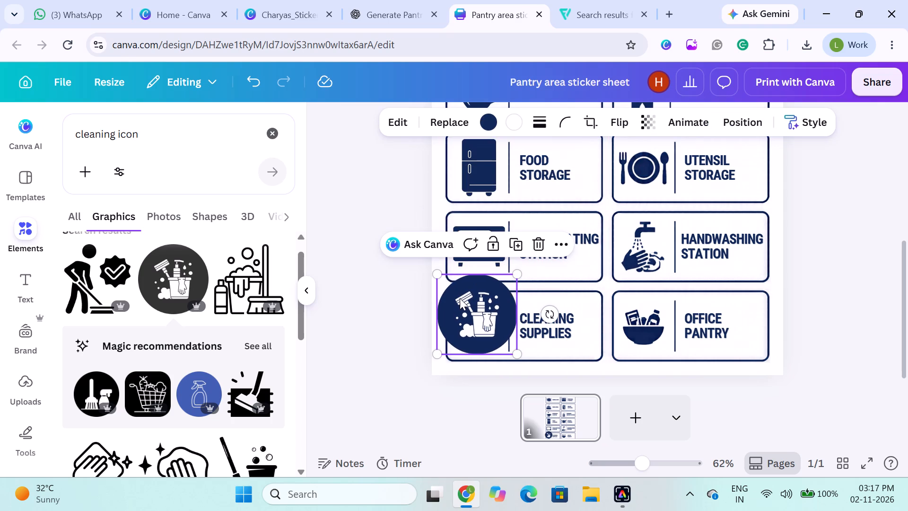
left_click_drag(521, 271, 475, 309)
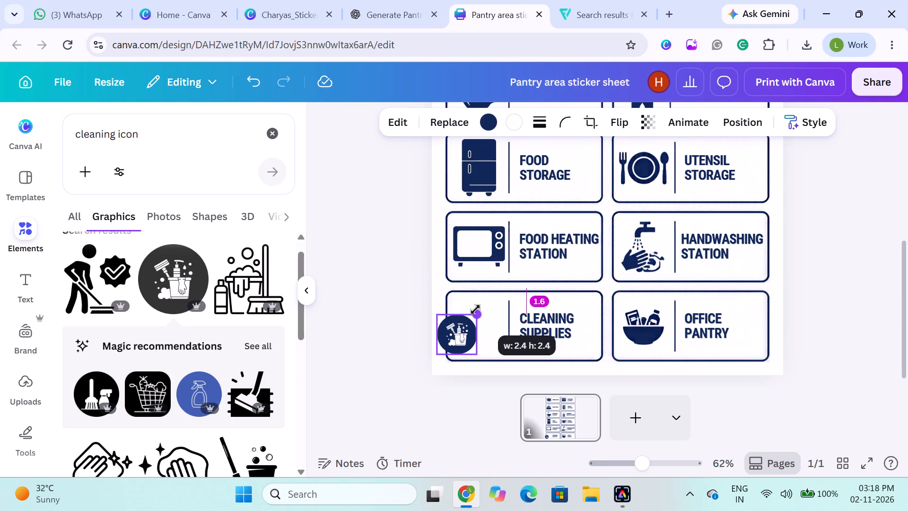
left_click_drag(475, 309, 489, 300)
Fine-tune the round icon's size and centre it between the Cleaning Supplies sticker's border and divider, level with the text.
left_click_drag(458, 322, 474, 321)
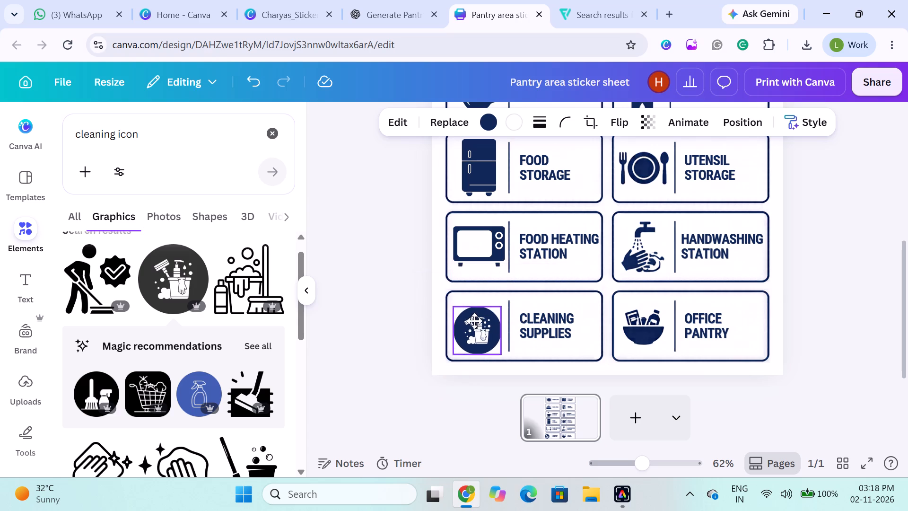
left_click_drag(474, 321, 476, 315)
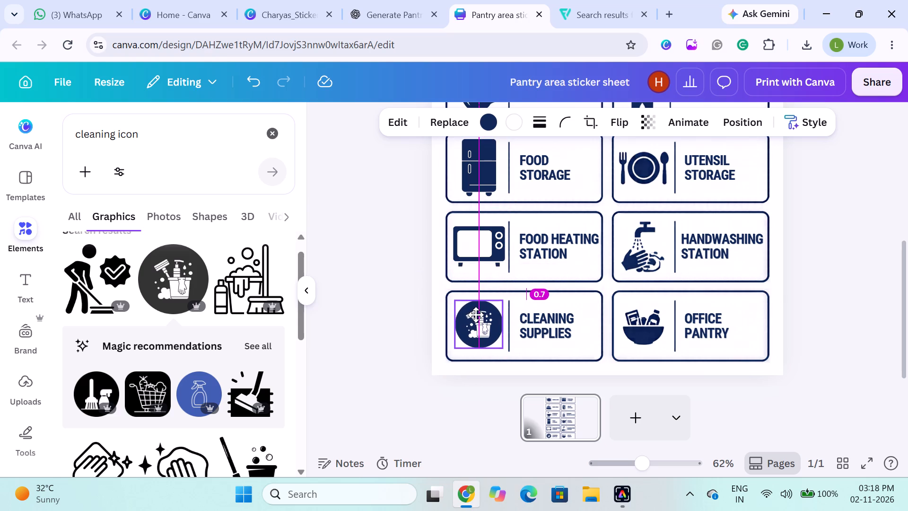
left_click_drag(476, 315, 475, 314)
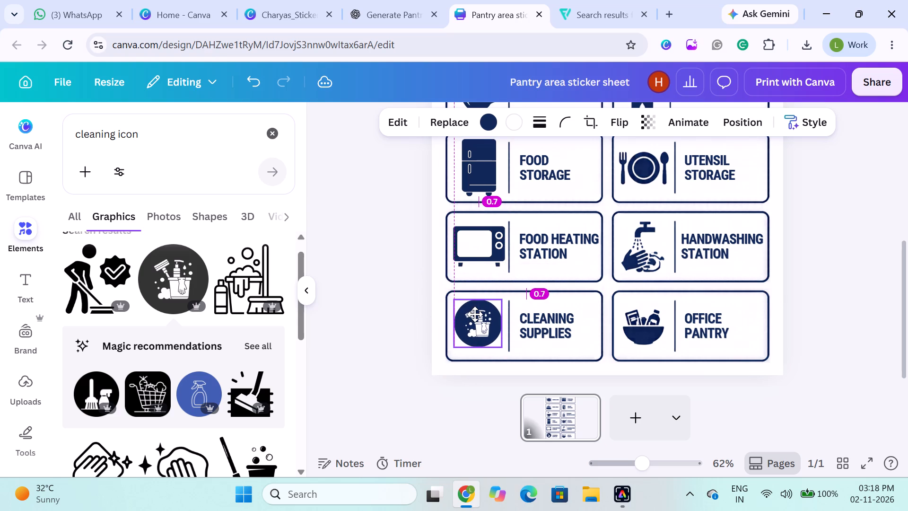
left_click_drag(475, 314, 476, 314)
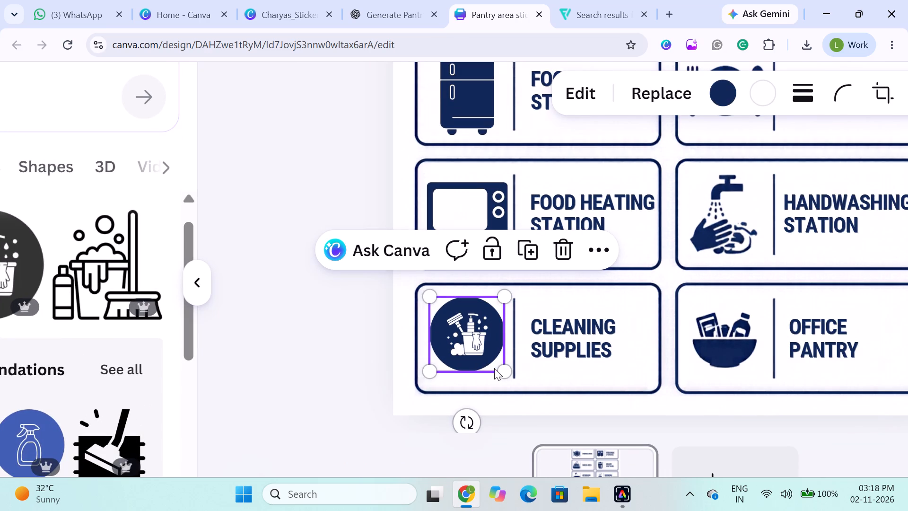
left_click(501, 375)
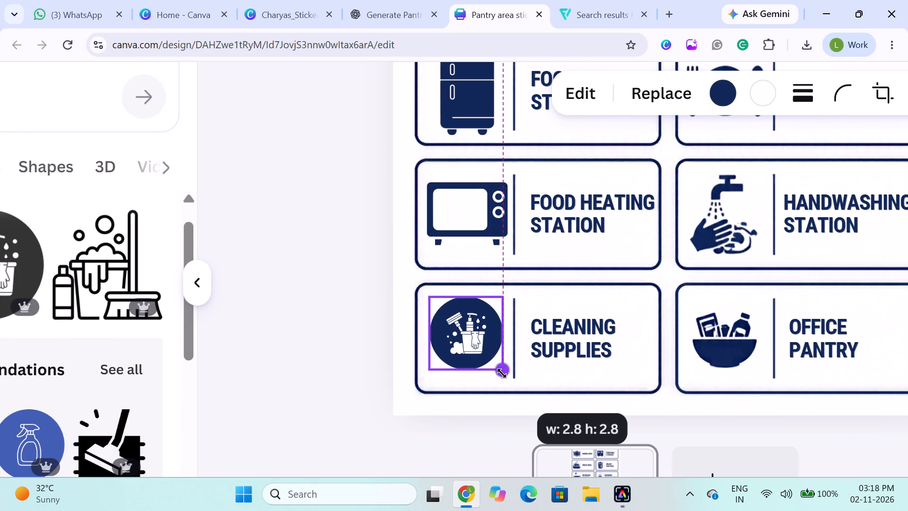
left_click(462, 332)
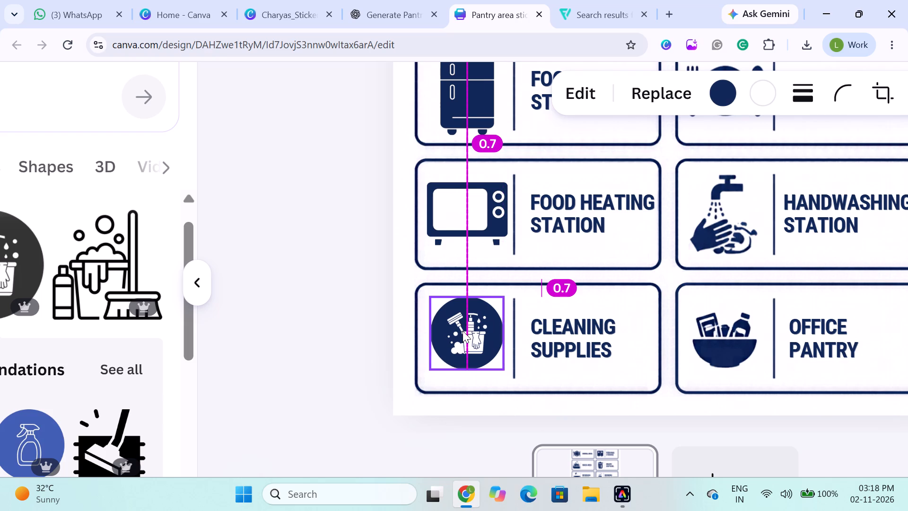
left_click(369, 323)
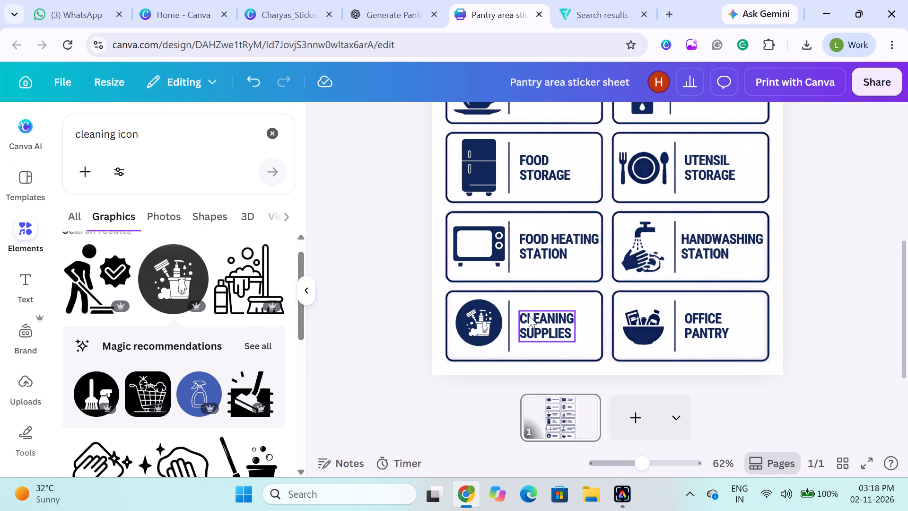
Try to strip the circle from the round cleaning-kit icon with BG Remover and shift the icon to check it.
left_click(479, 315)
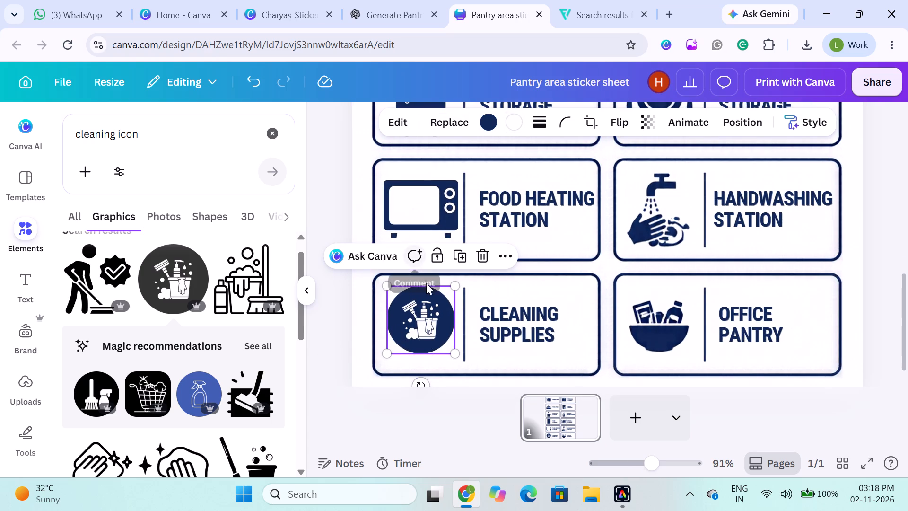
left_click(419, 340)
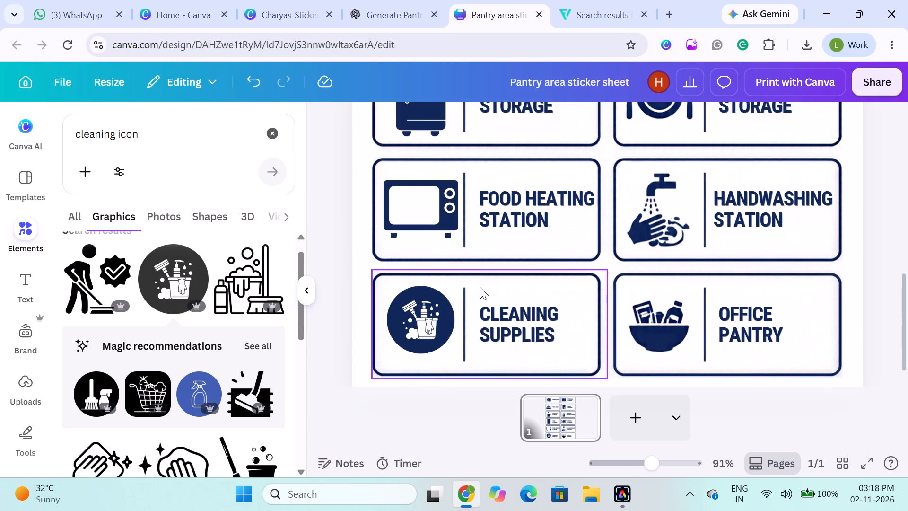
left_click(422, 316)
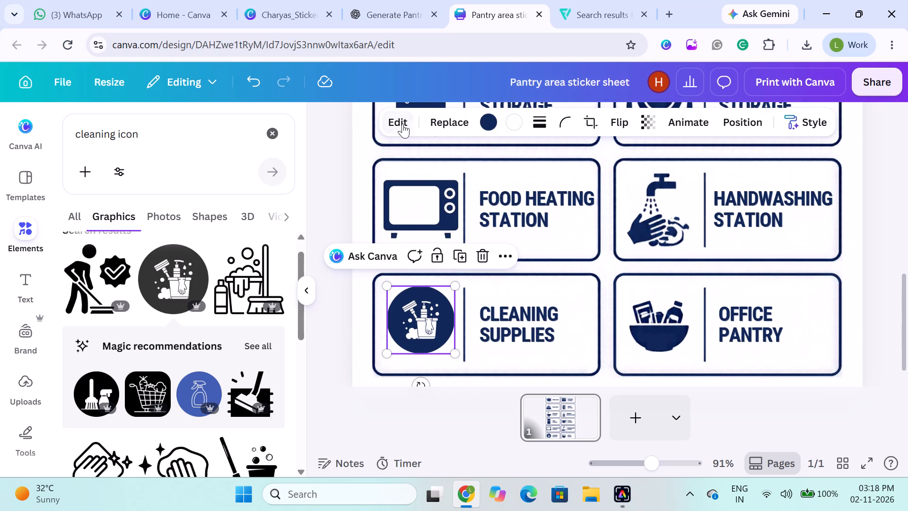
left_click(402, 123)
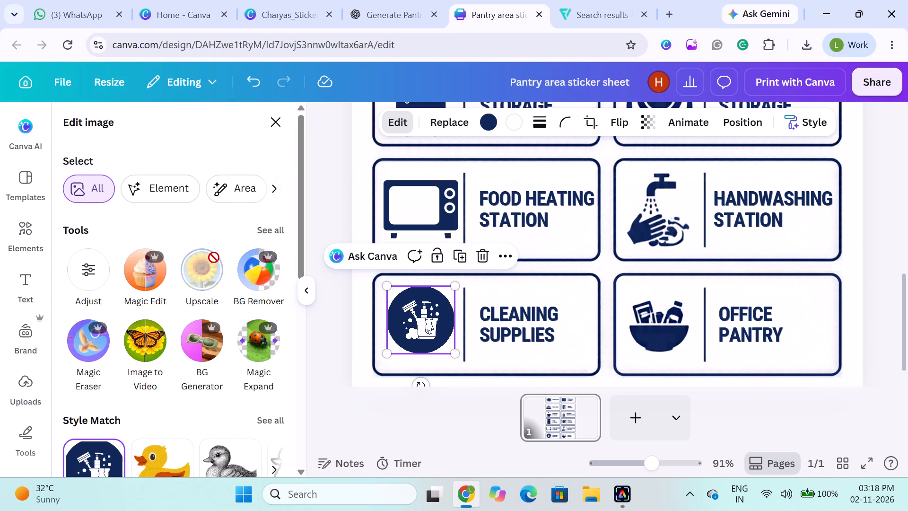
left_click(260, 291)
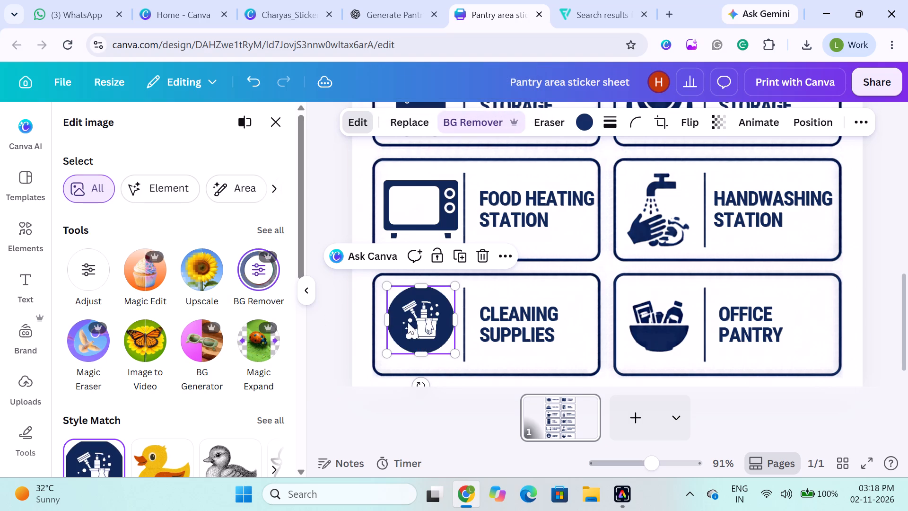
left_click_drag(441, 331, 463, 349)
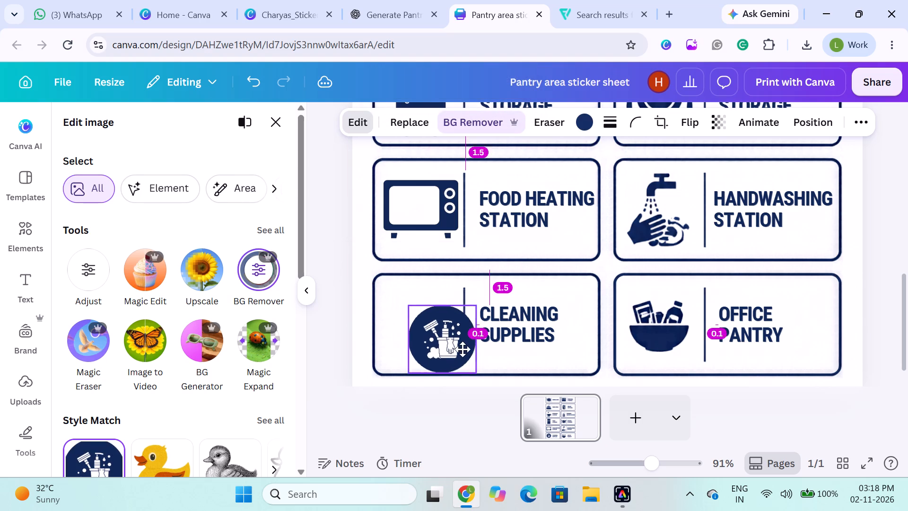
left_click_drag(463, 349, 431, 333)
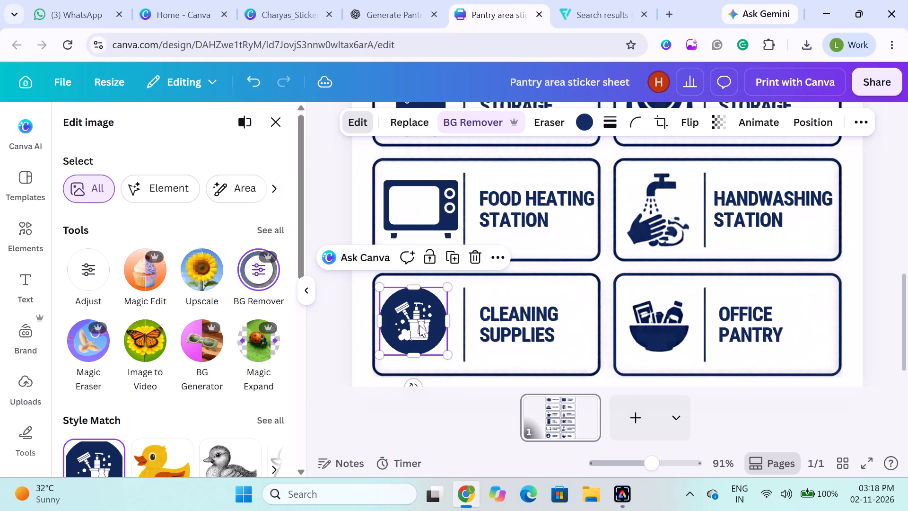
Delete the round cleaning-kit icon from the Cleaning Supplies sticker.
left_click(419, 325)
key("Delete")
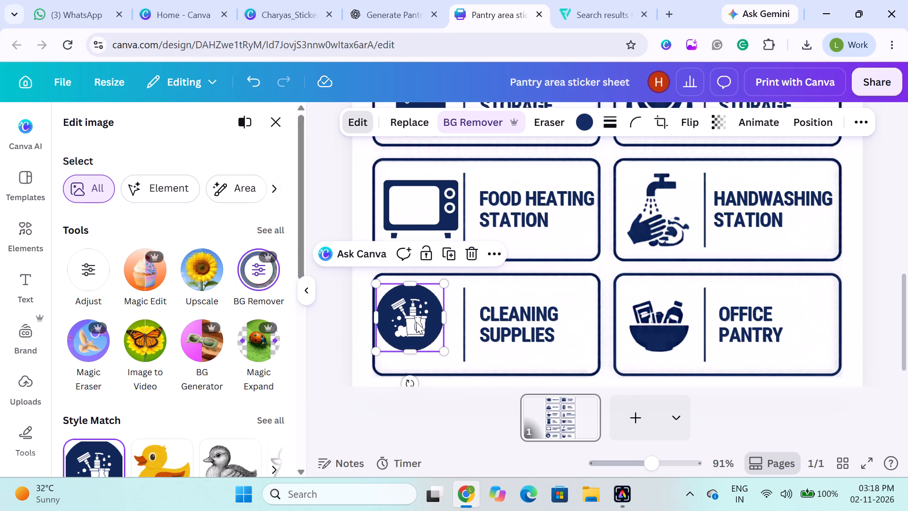
Browse the full Magic recommendations of the cleaning icon for a circle-free cleaning-kit graphic that suits the Cleaning Supplies sticker.
scroll(235, 282, "left", 3)
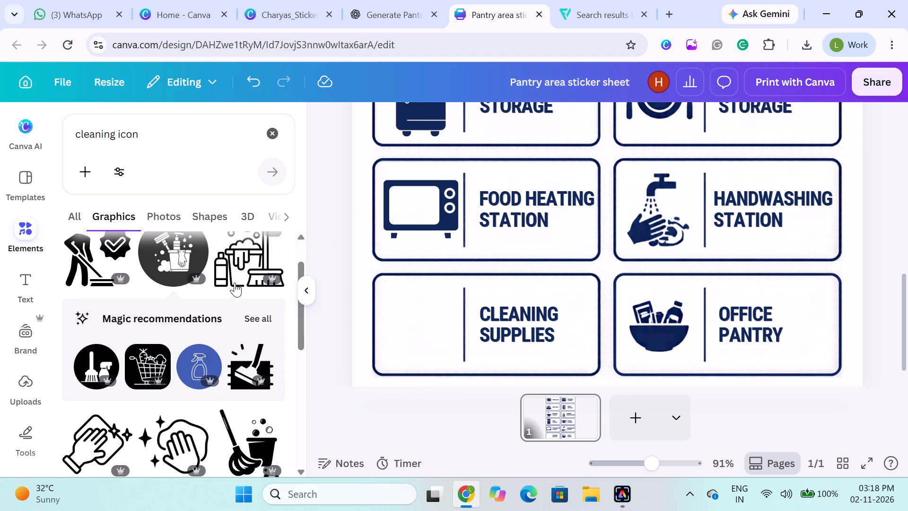
scroll(235, 282, "left", 1)
left_click(253, 309)
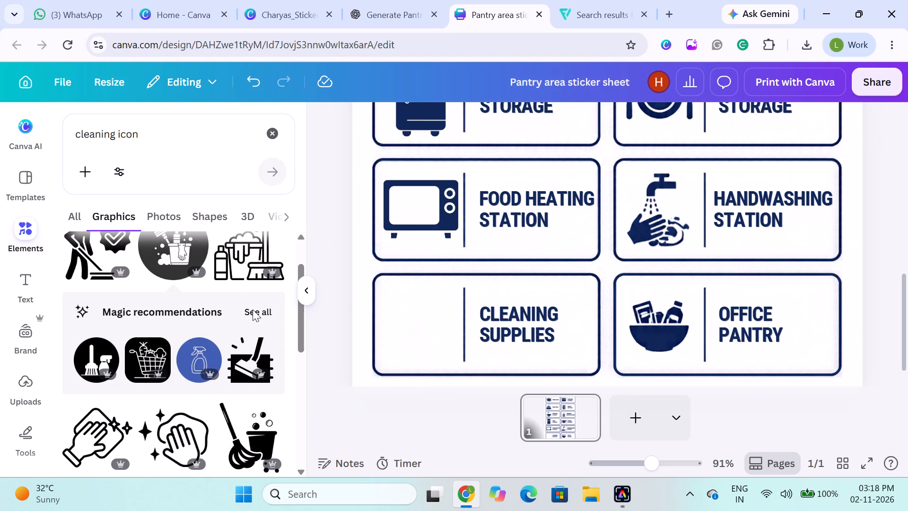
scroll(222, 283, "down", 1)
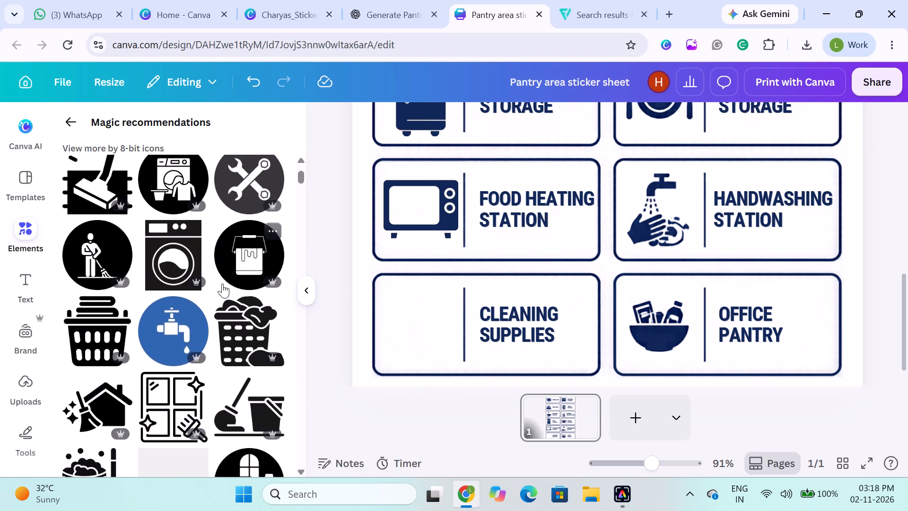
scroll(222, 283, "down", 3)
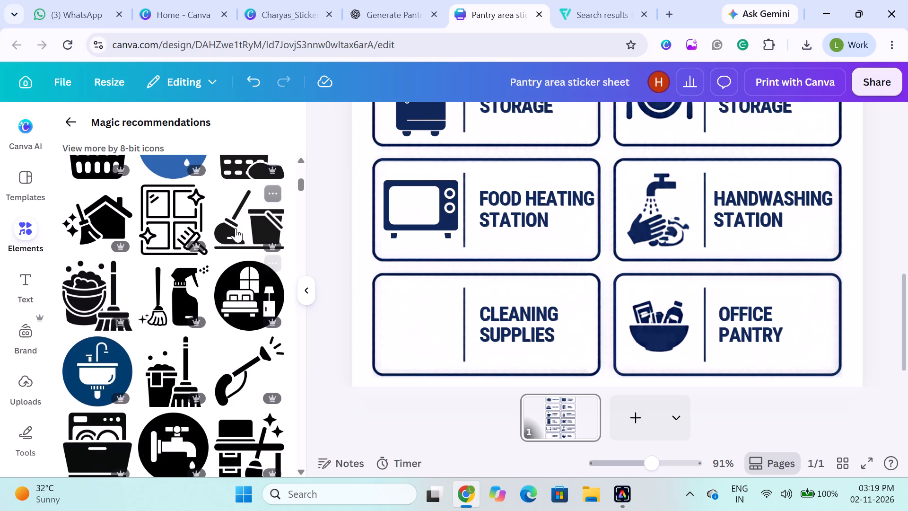
scroll(207, 275, "down", 1)
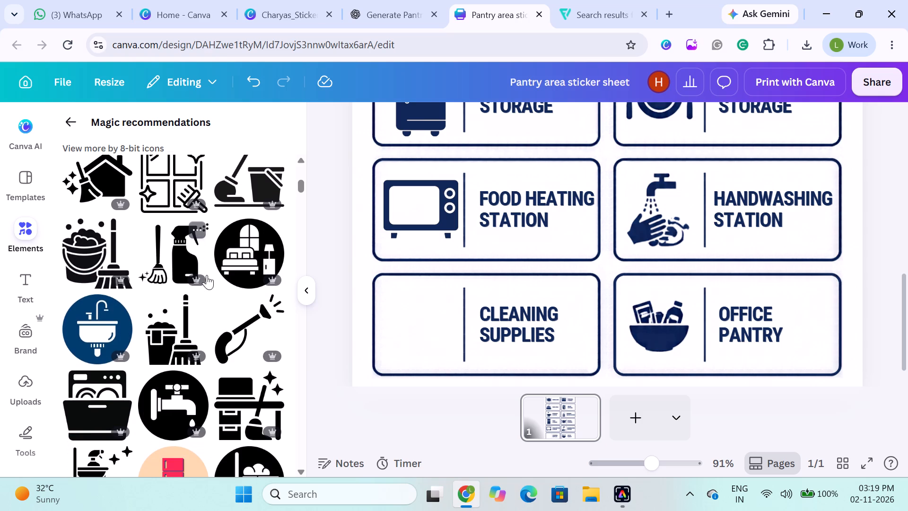
scroll(210, 313, "down", 3)
scroll(460, 264, "up", 5)
scroll(460, 264, "down", 3)
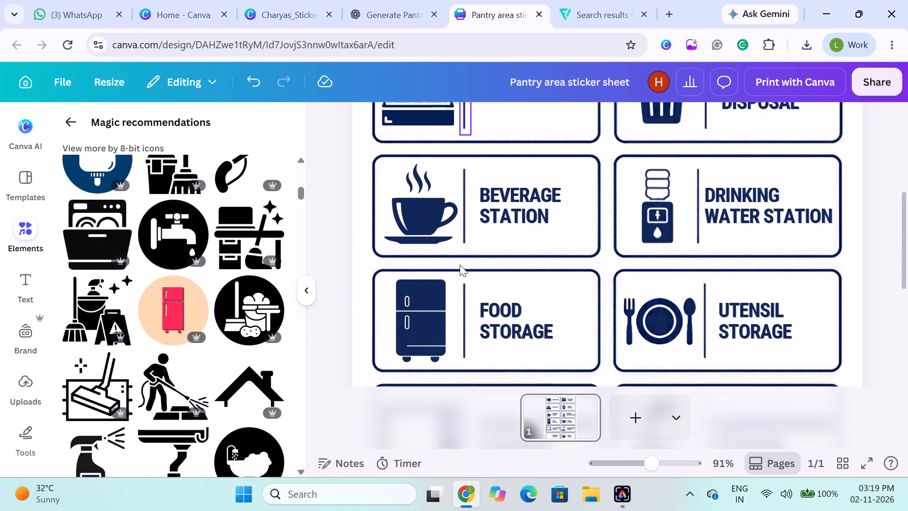
scroll(259, 276, "down", 3)
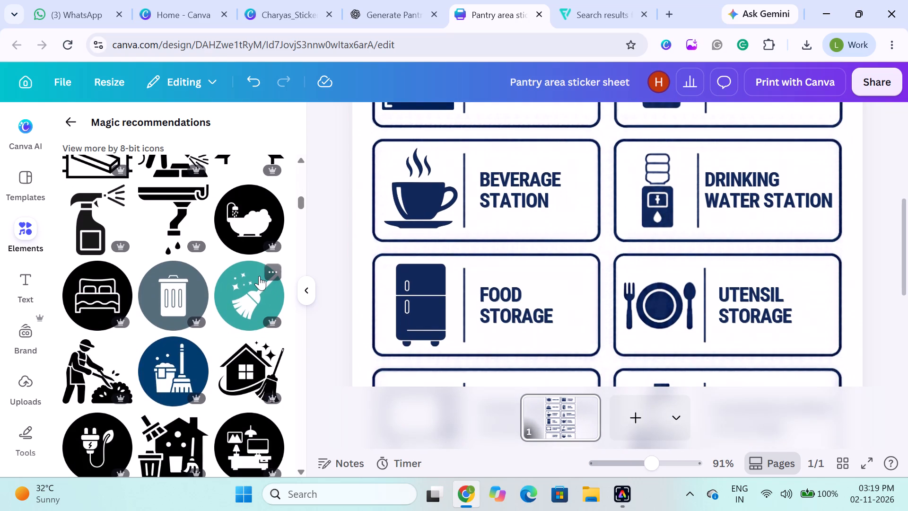
scroll(259, 276, "down", 1)
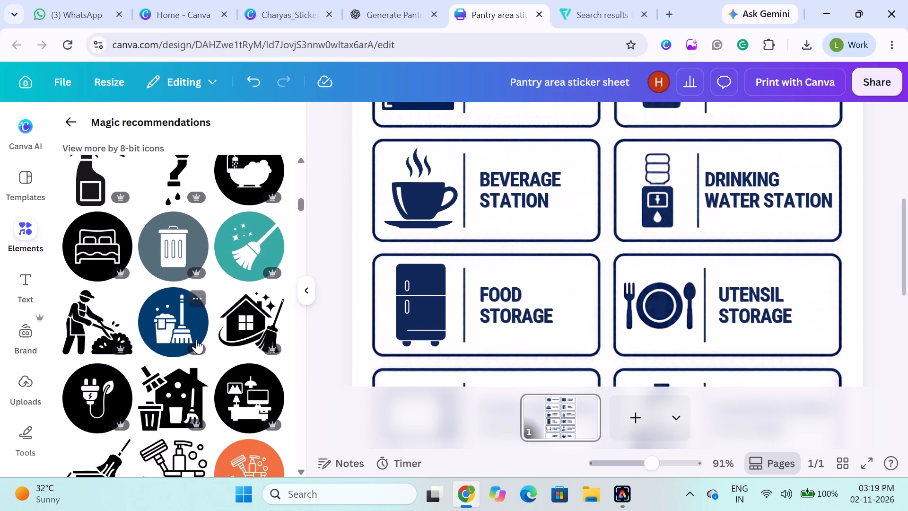
scroll(488, 294, "down", 2)
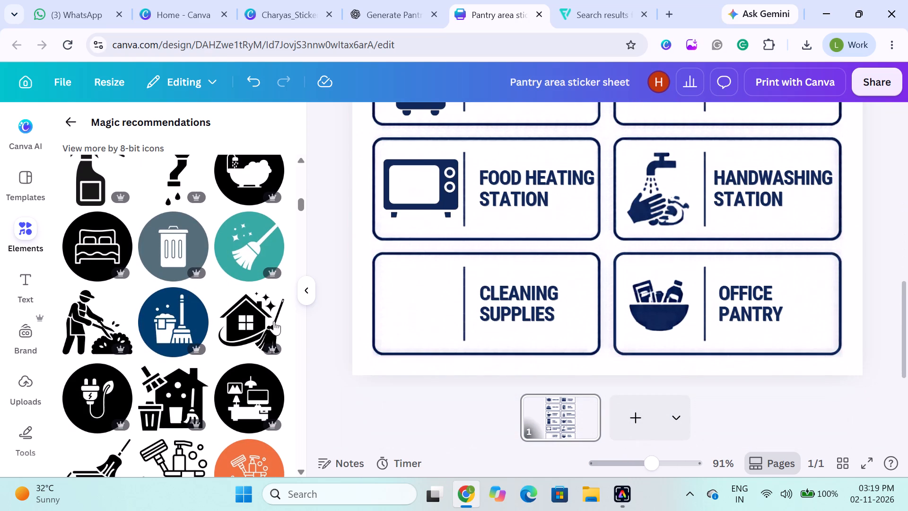
scroll(222, 328, "down", 3)
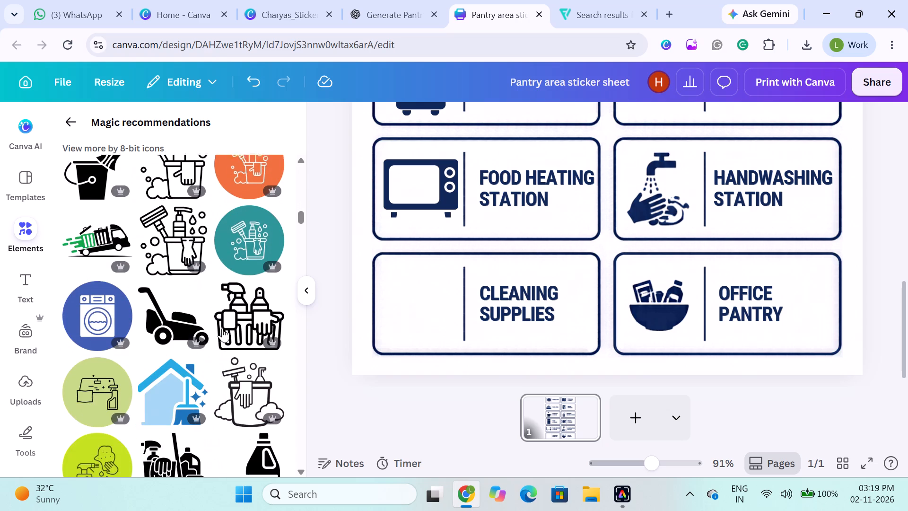
scroll(222, 328, "down", 1)
scroll(222, 328, "up", 1)
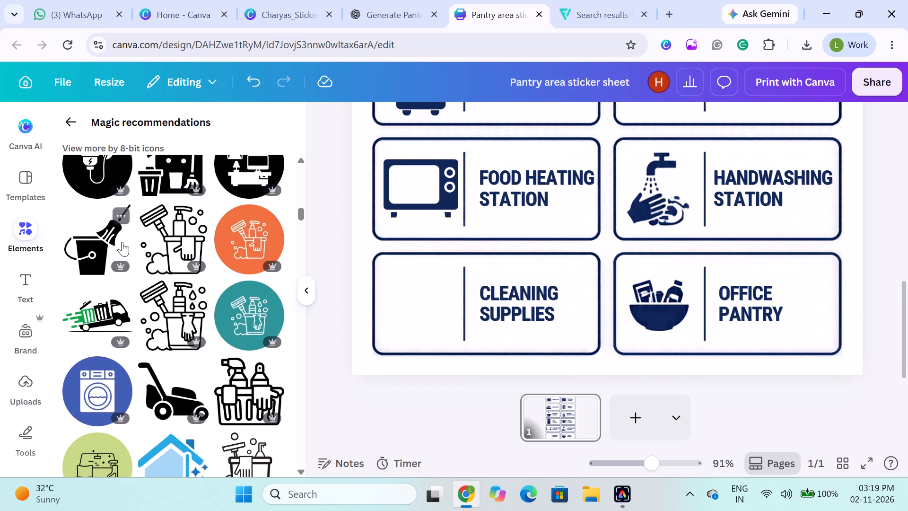
scroll(122, 242, "down", 3)
scroll(175, 363, "down", 1)
scroll(174, 284, "down", 1)
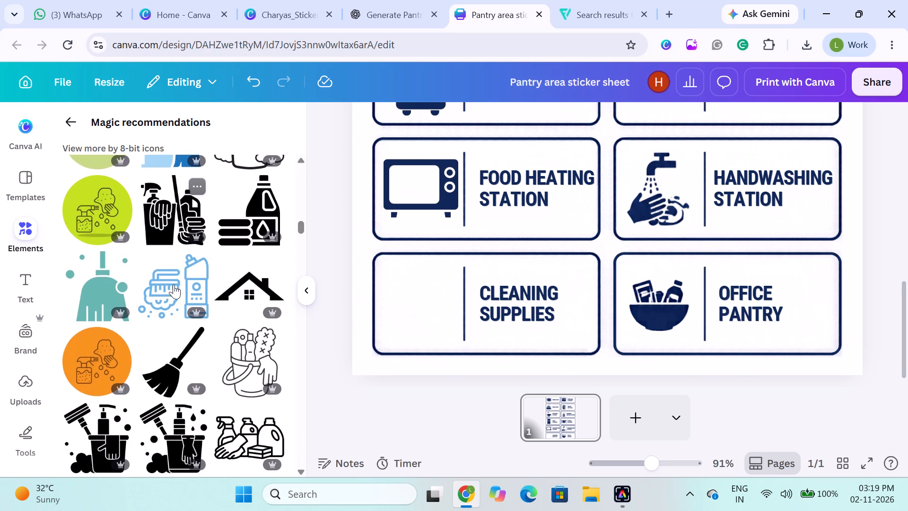
scroll(174, 284, "down", 3)
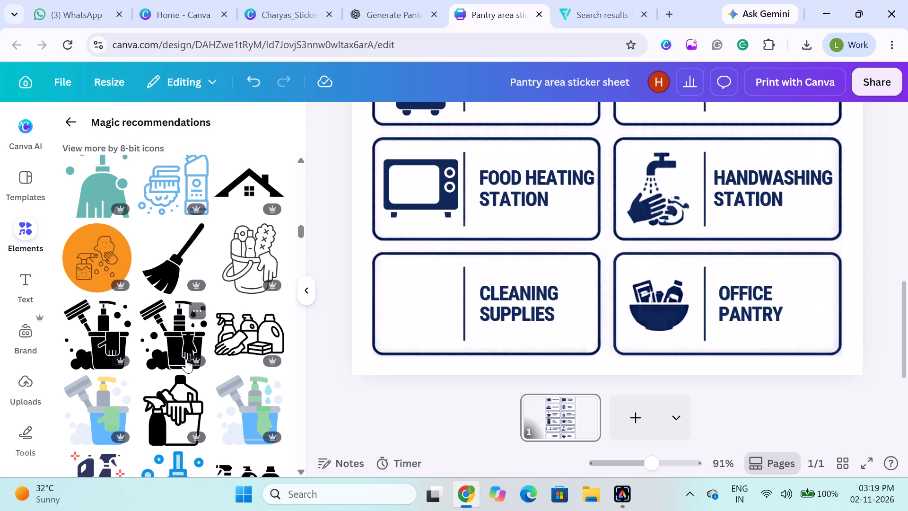
scroll(176, 353, "down", 1)
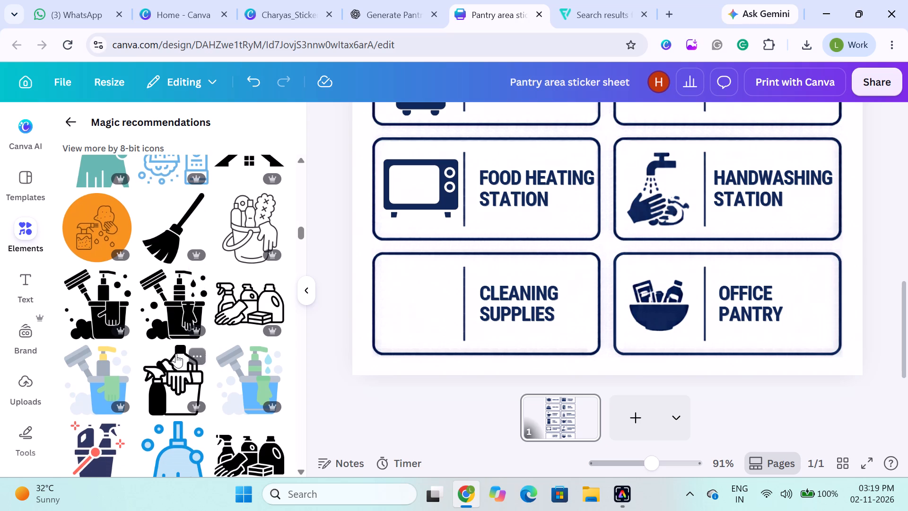
scroll(176, 353, "down", 2)
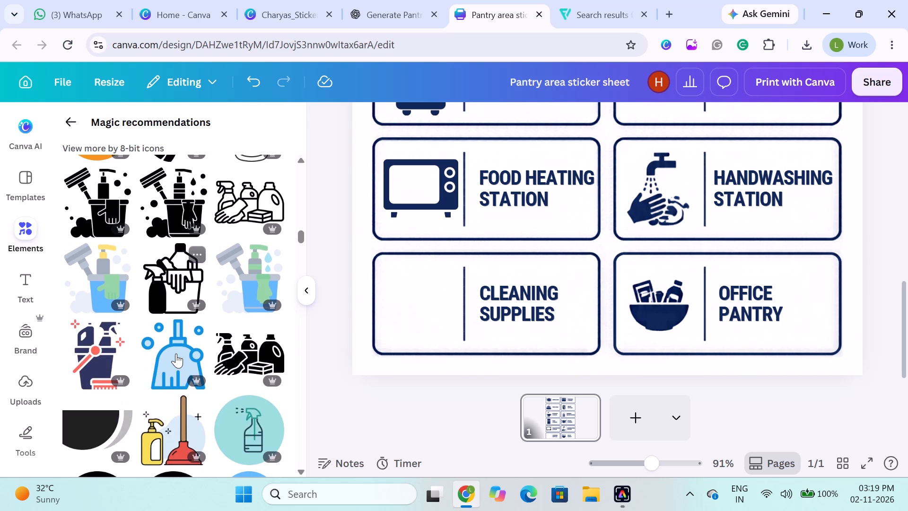
scroll(176, 353, "down", 2)
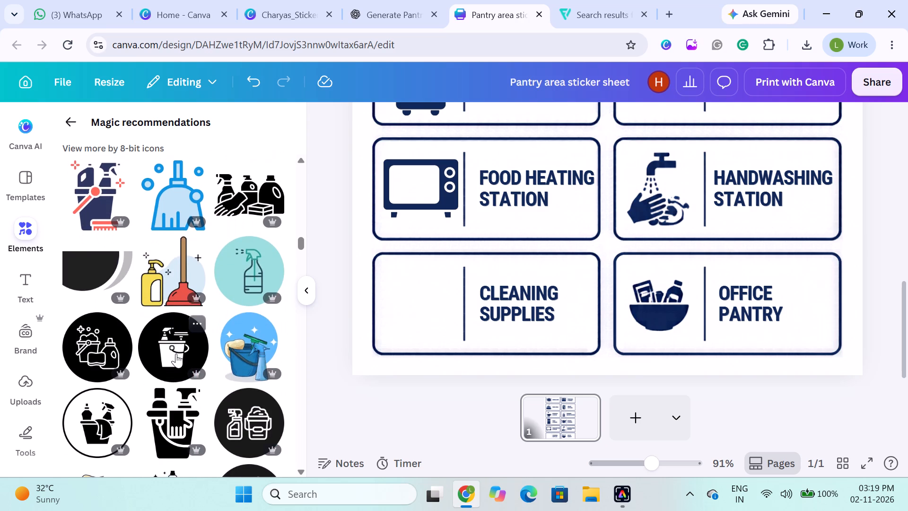
scroll(176, 353, "down", 2)
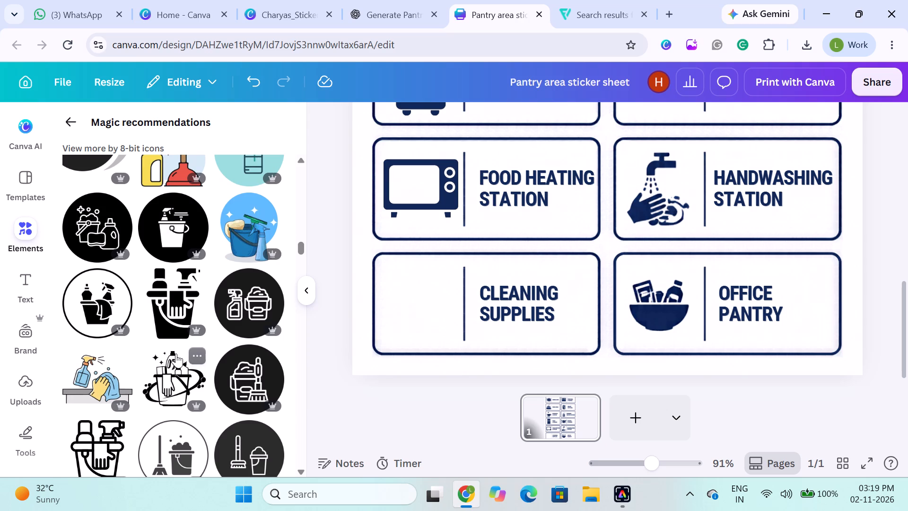
scroll(218, 429, "down", 1)
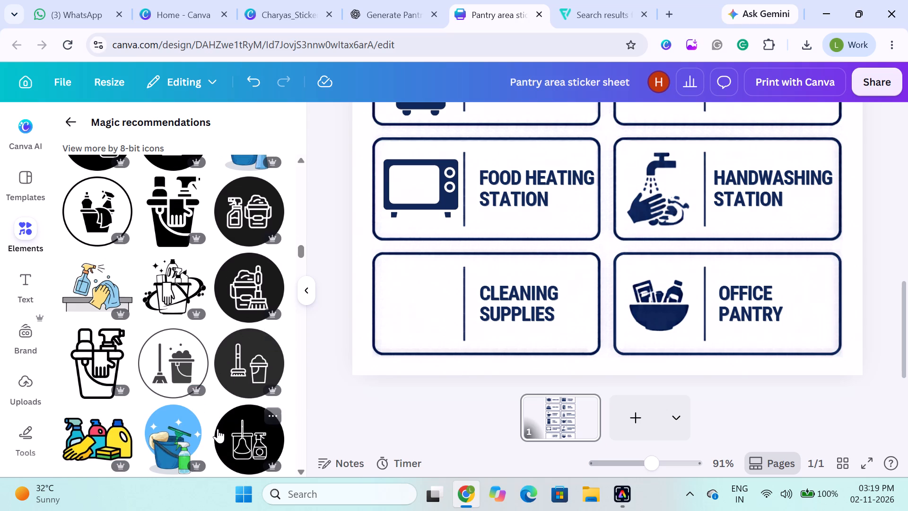
scroll(218, 429, "down", 6)
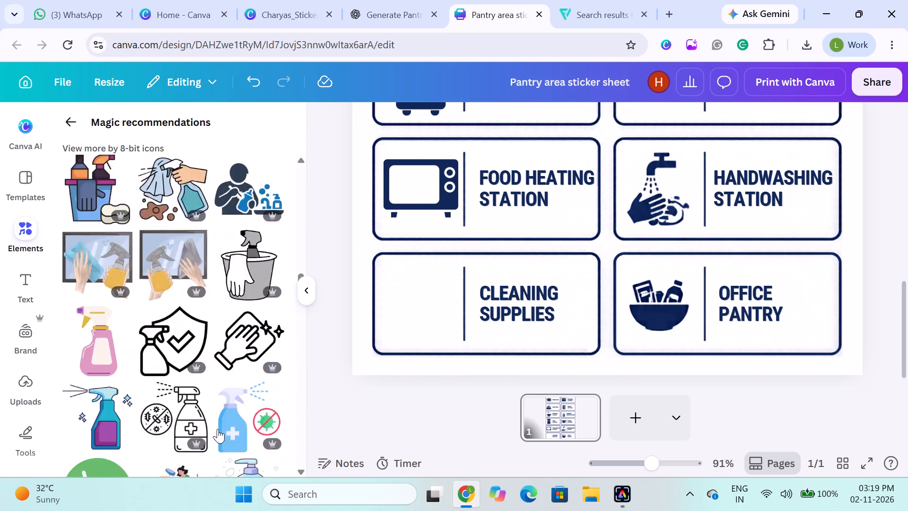
scroll(218, 429, "down", 1)
scroll(218, 429, "up", 10)
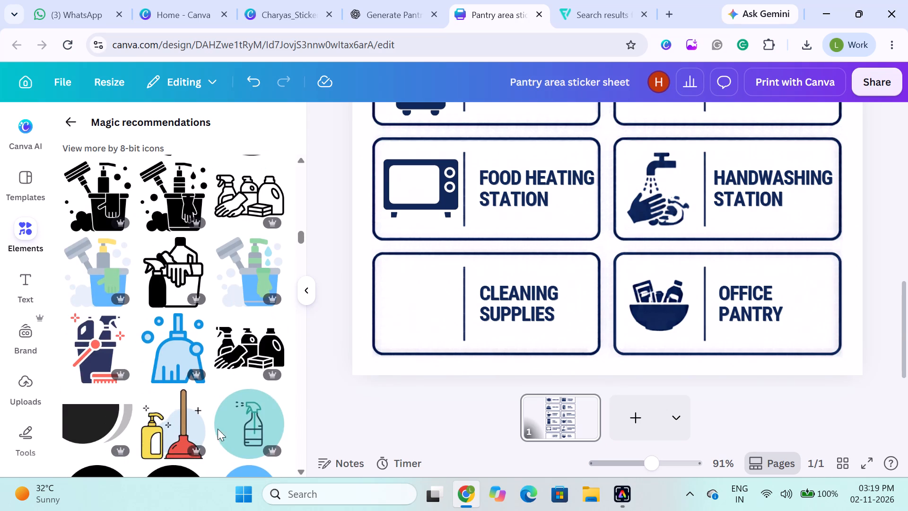
Add the solid black cleaning-bucket icon with brush, pump bottle, glove and water drops, and shrink it near the Cleaning Supplies sticker.
left_click(180, 222)
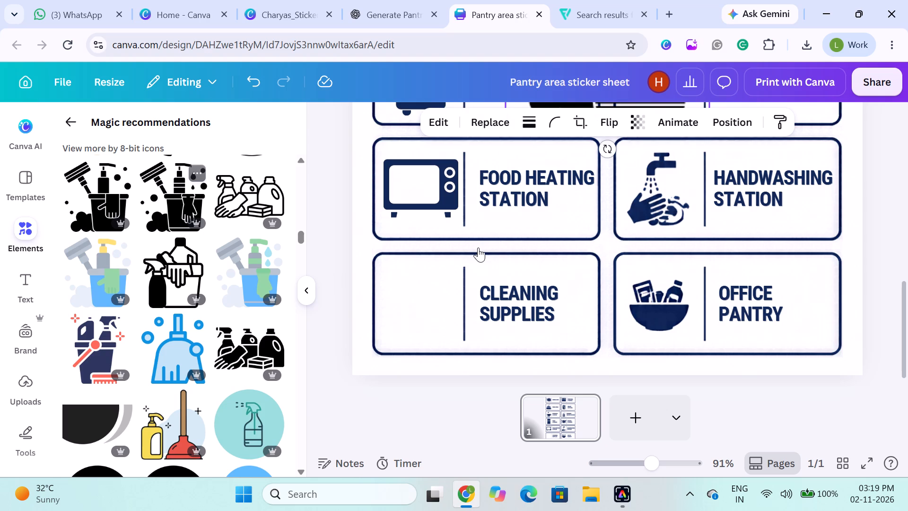
scroll(478, 247, "up", 1)
left_click_drag(622, 183, 505, 301)
scroll(505, 301, "down", 1)
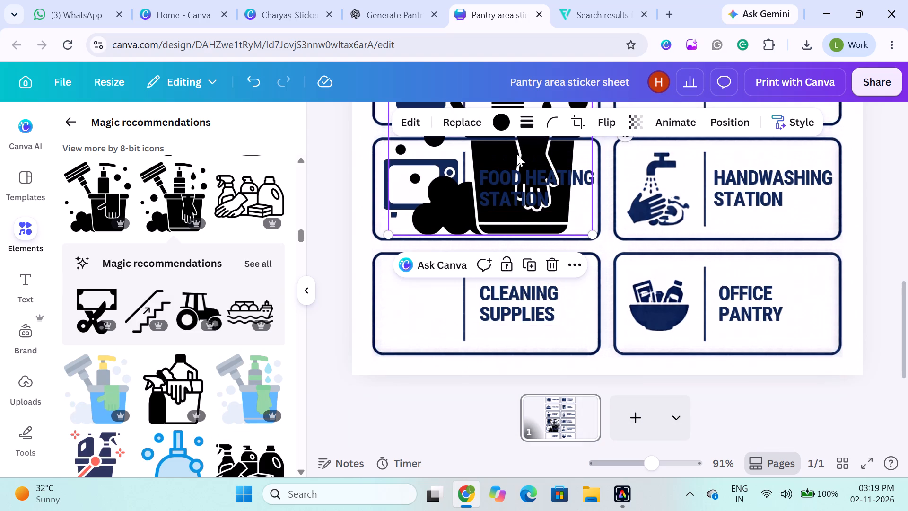
left_click_drag(504, 146, 439, 296)
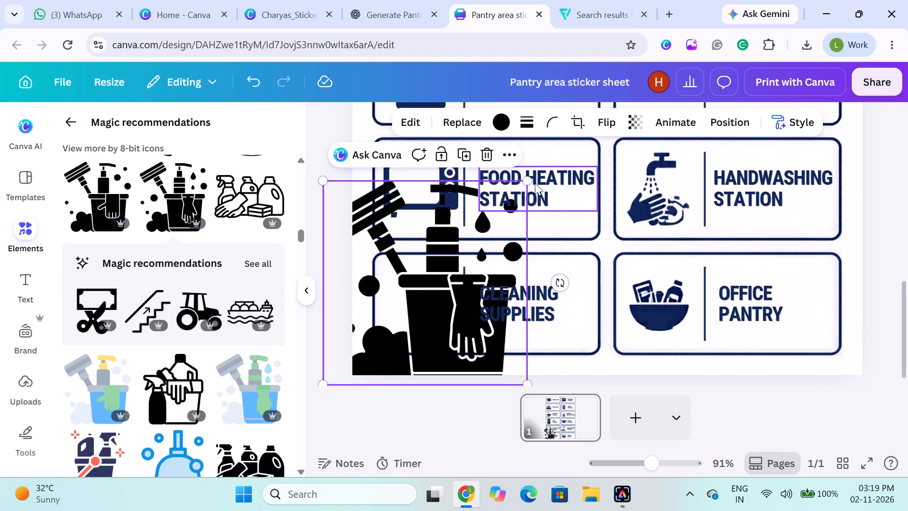
left_click_drag(528, 180, 411, 297)
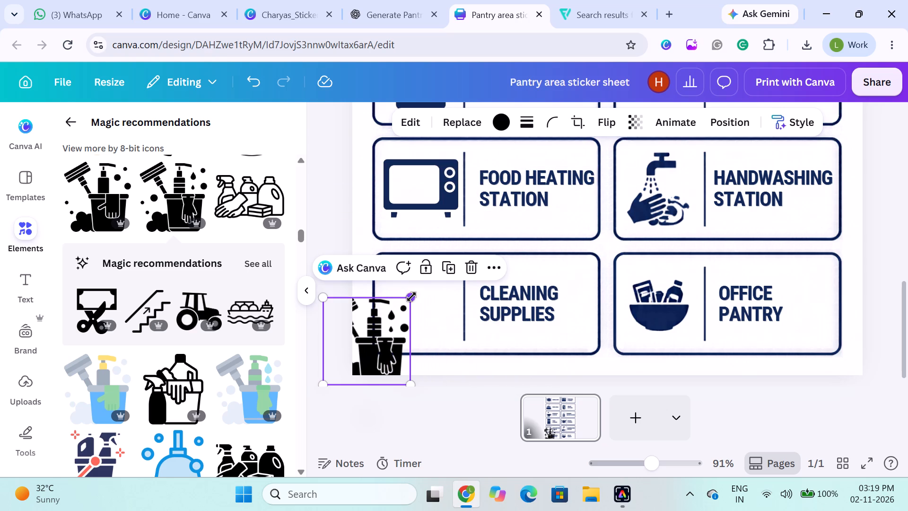
Place the bucket icon on the Cleaning Supplies sticker between border and divider, scaled to about 2.7 by 2.7.
left_click_drag(373, 341, 430, 303)
left_click_drag(463, 263, 437, 281)
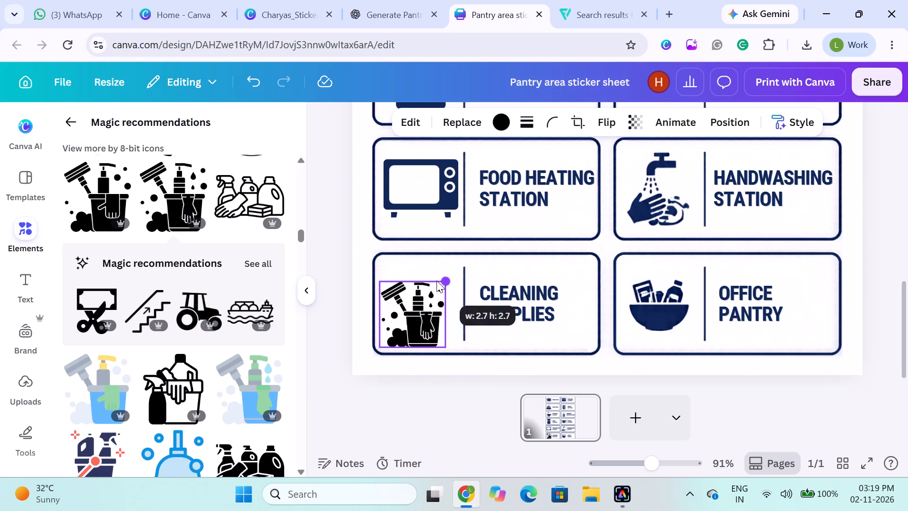
left_click_drag(417, 309, 424, 293)
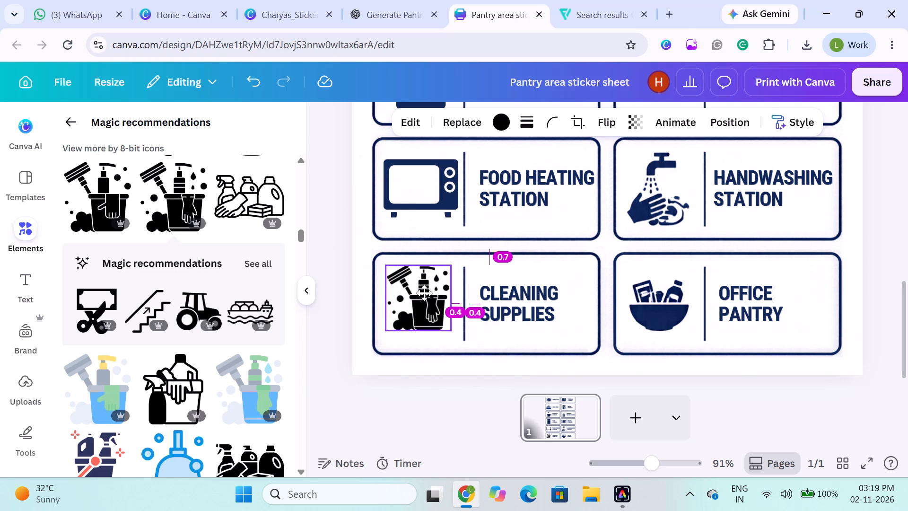
left_click_drag(424, 293, 425, 291)
left_click_drag(425, 291, 426, 291)
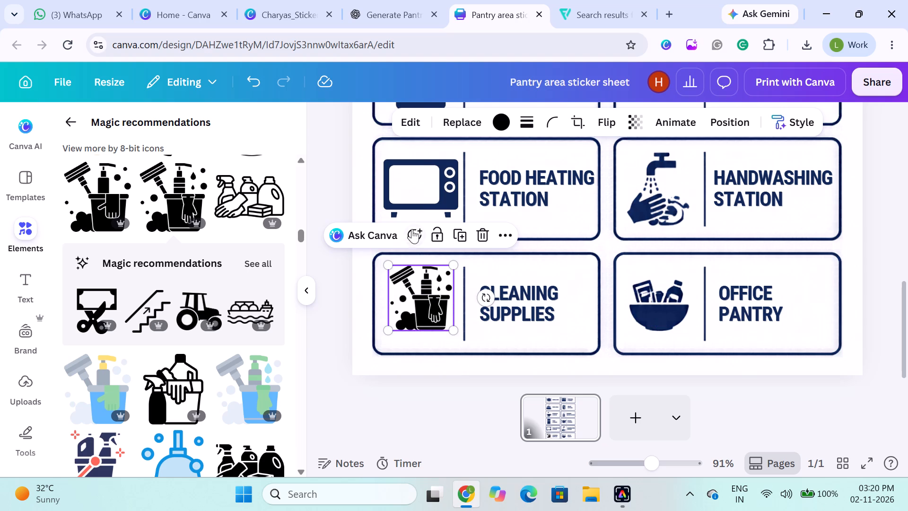
Recolour the cleaning-bucket icon to dark blue #112859 and deselect it.
left_click(493, 123)
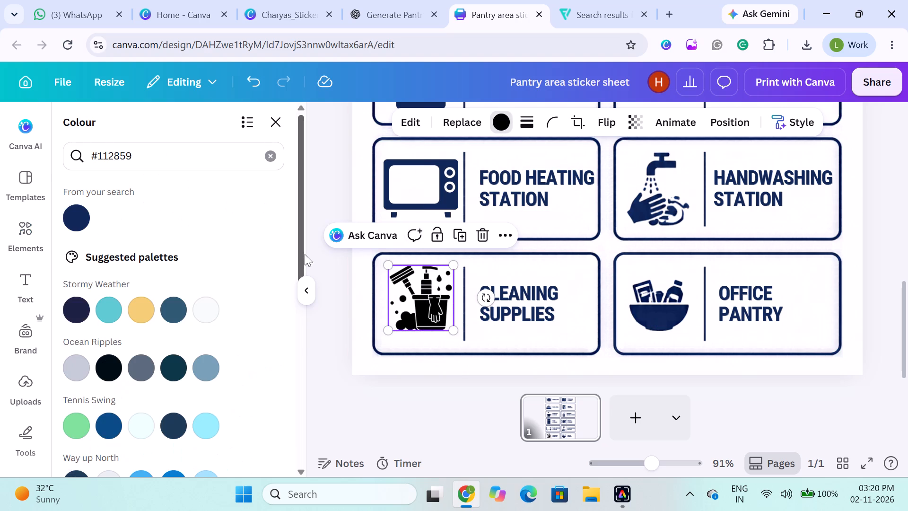
left_click(73, 214)
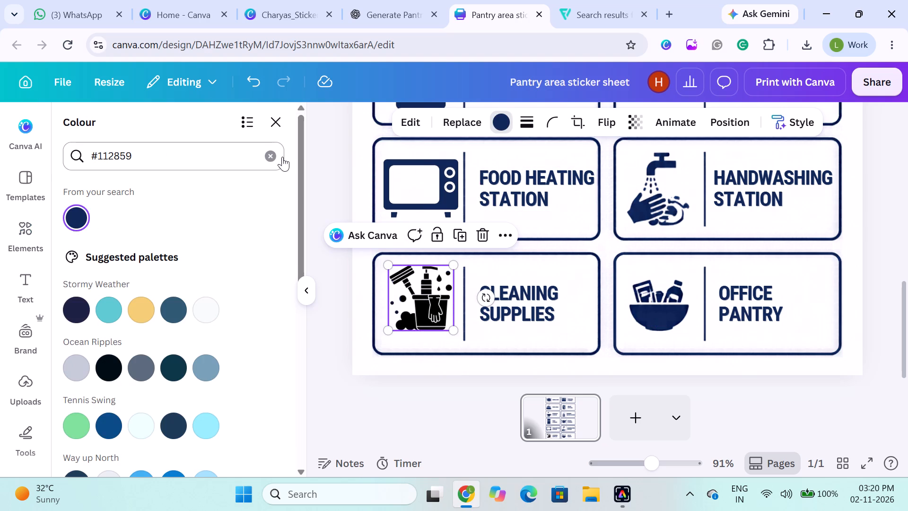
left_click(332, 159)
left_click(314, 273)
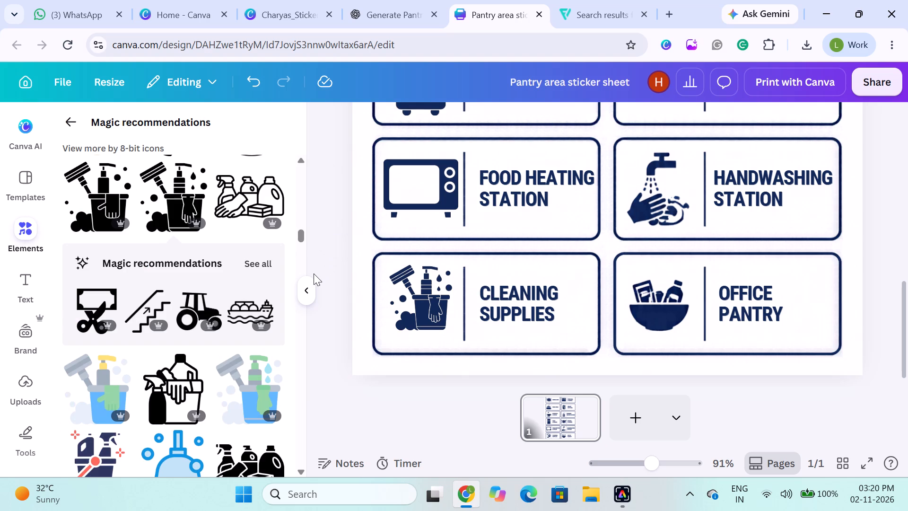
Shift the bucket icon slightly down on the Cleaning Supplies sticker, enlarge it to about 2.8 by 2.8, and deselect it.
left_click(404, 300)
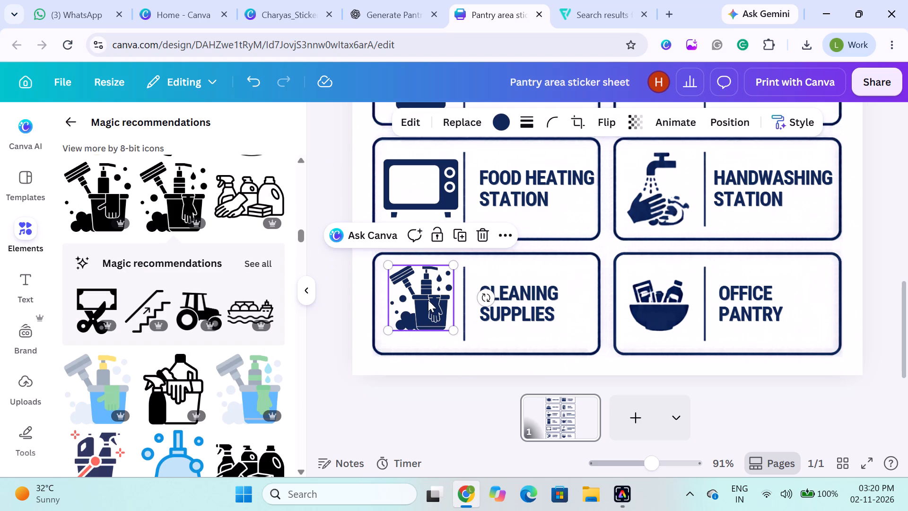
left_click_drag(428, 300, 428, 305)
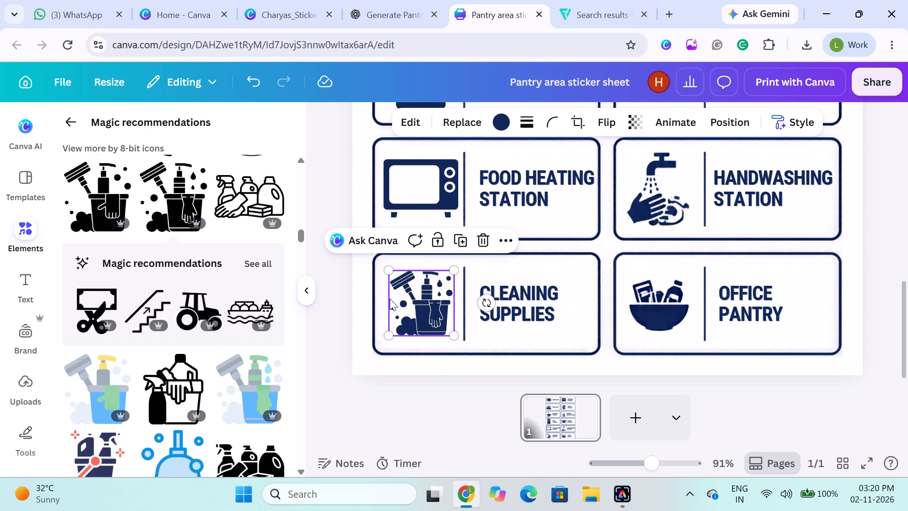
left_click(420, 301)
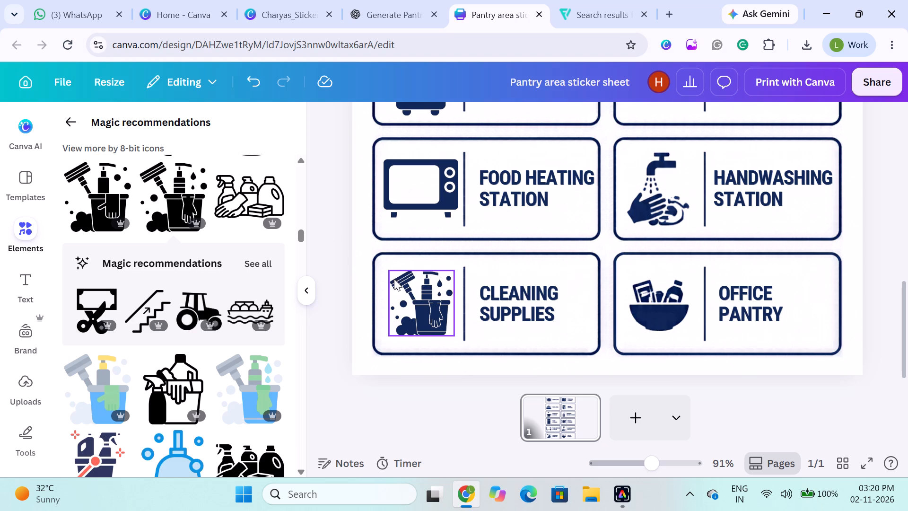
left_click(393, 278)
left_click(390, 271)
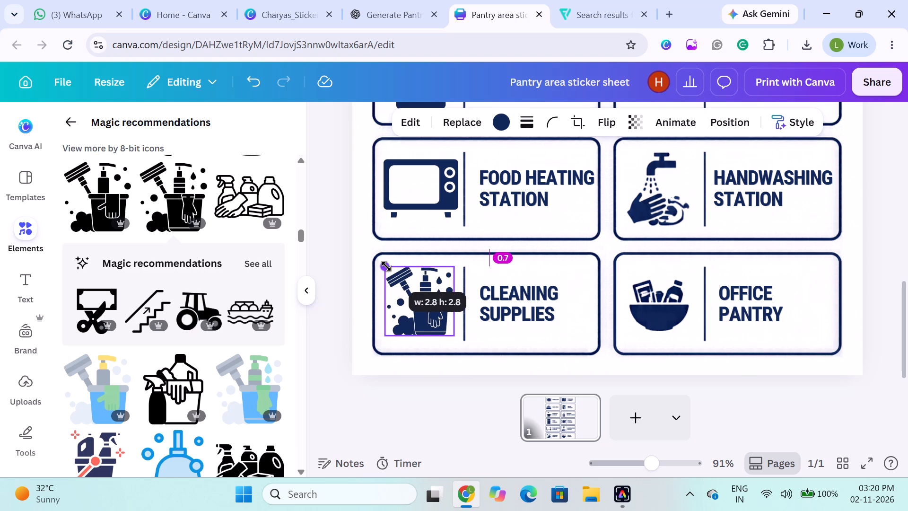
left_click(414, 318)
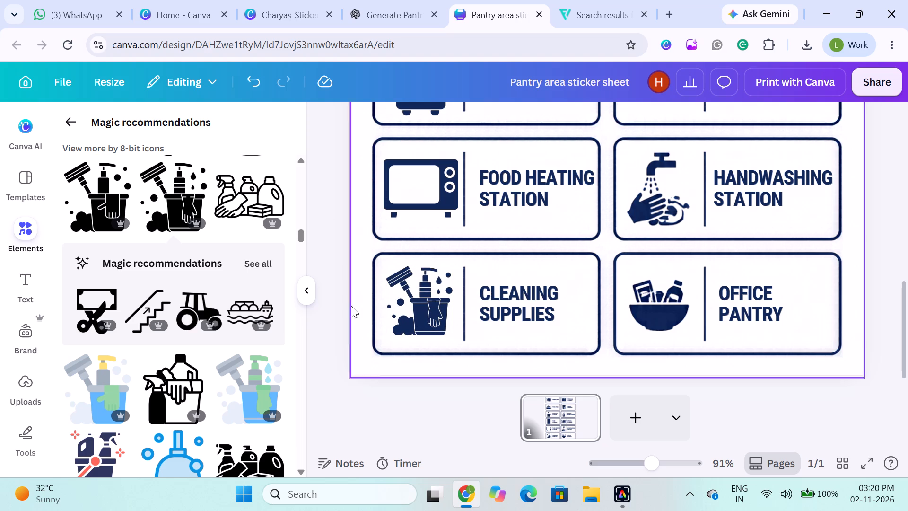
left_click(344, 303)
scroll(409, 313, "left", 2)
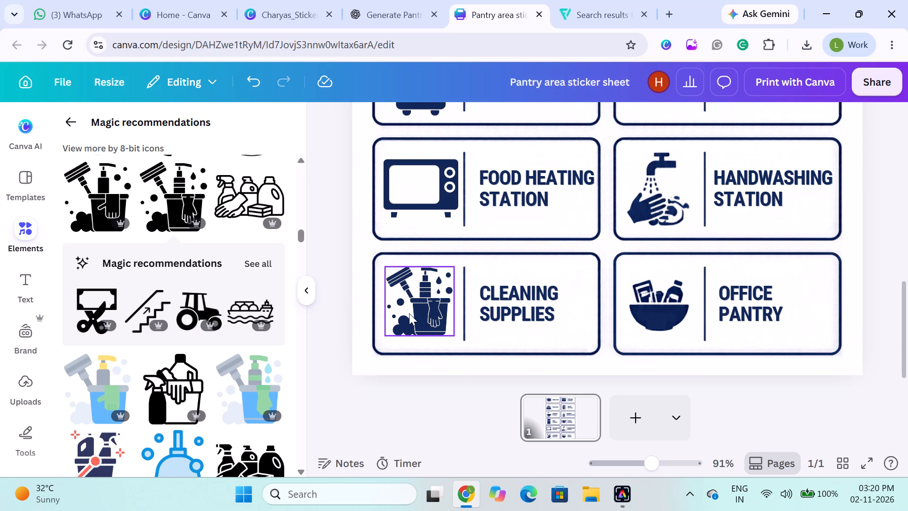
Leave the Magic recommendations and review the sticker sheet for the next icon that needs replacing.
left_click(668, 320)
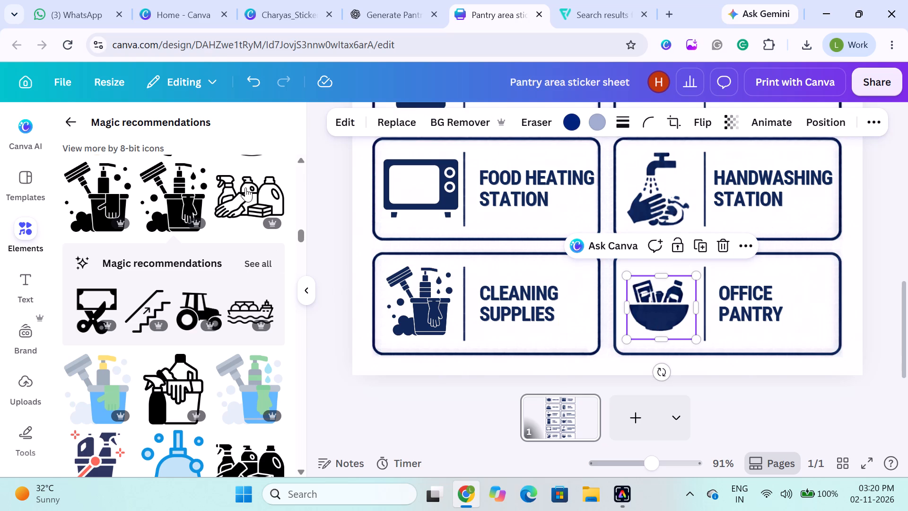
left_click(67, 112)
scroll(518, 257, "up", 3)
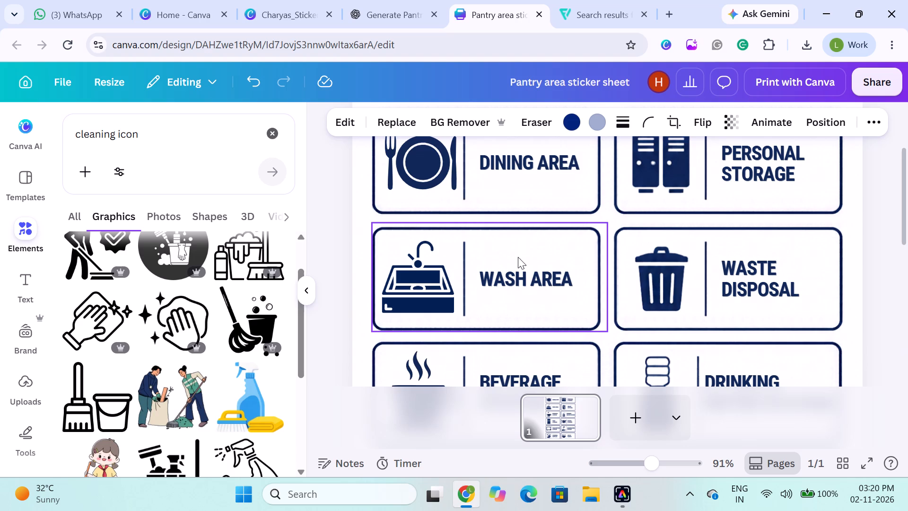
scroll(528, 266, "down", 3)
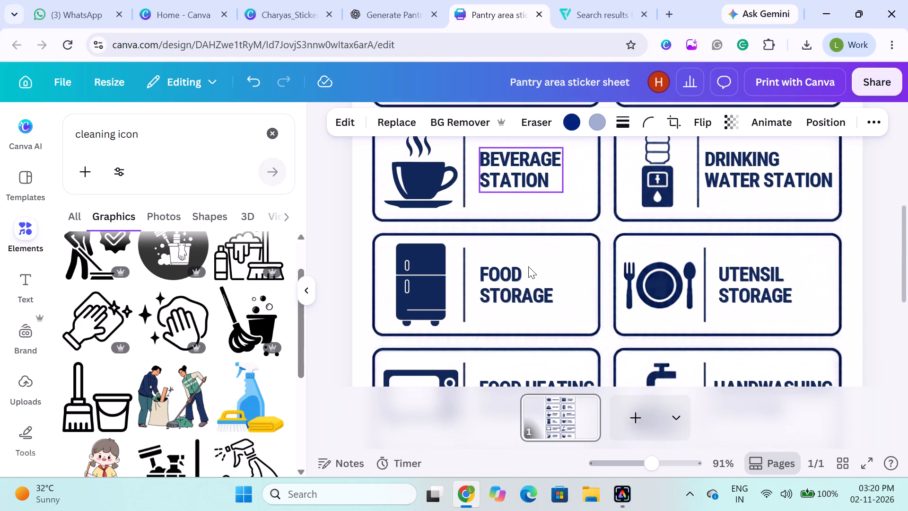
scroll(528, 266, "down", 1)
scroll(607, 261, "up", 1)
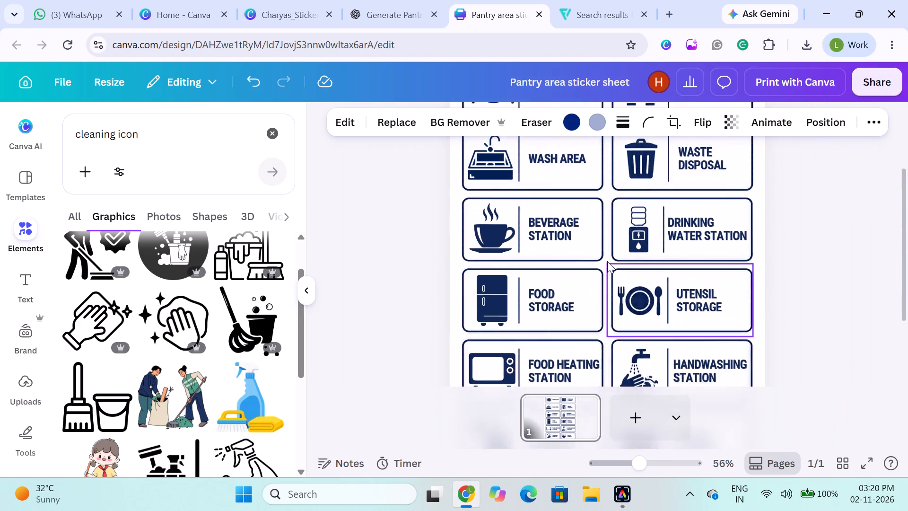
scroll(607, 261, "up", 2)
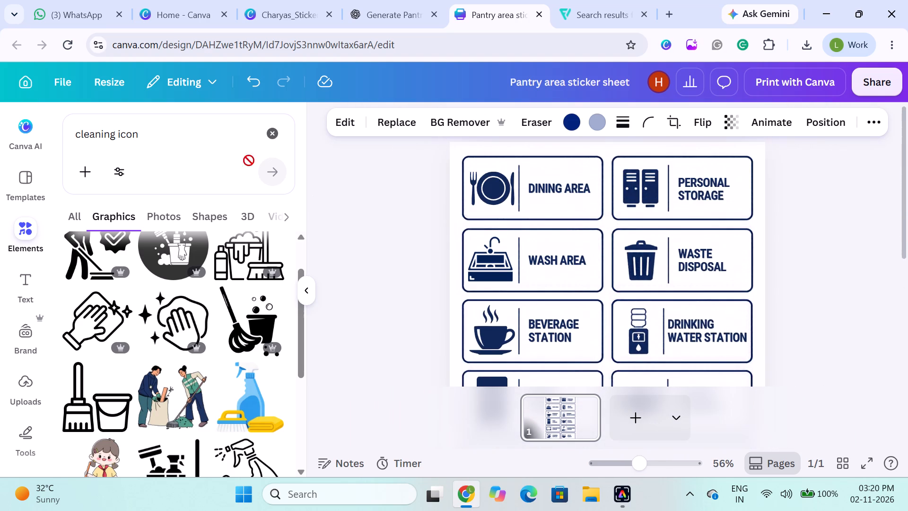
scroll(597, 261, "down", 2)
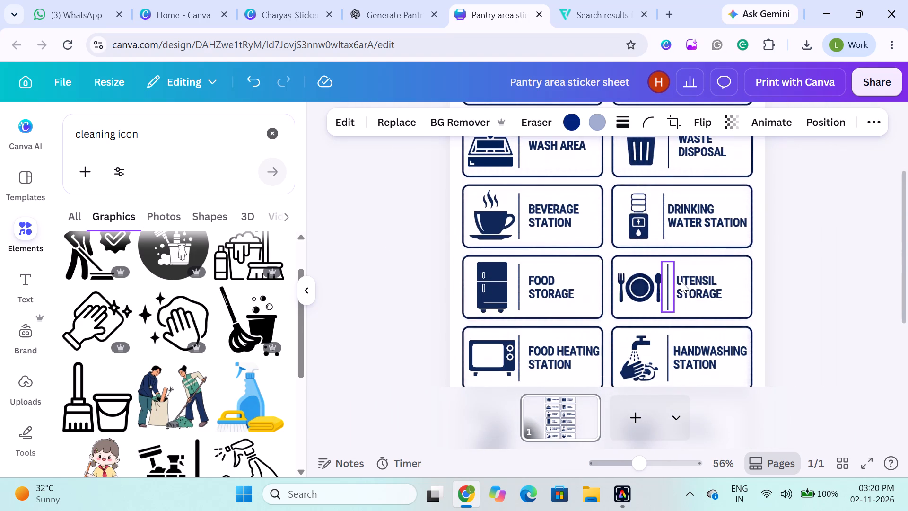
Copy the Utensil Storage sticker's label text and use it to search the graphics for "Utensil Storage icon".
left_click(680, 275)
double_click(680, 275)
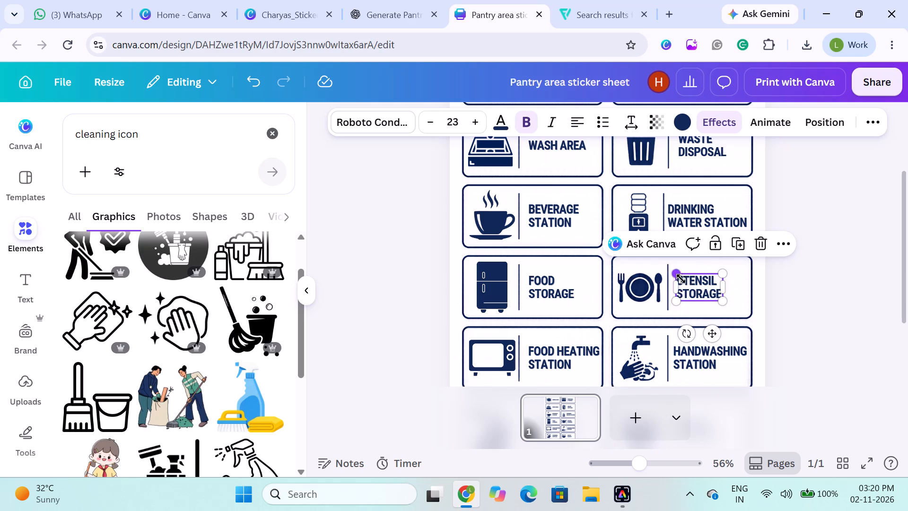
double_click(682, 281)
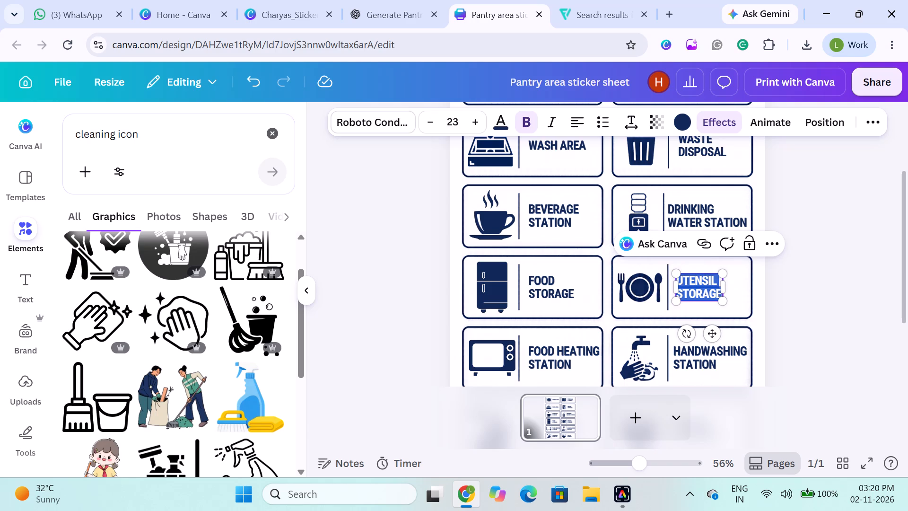
key("ctrl+c")
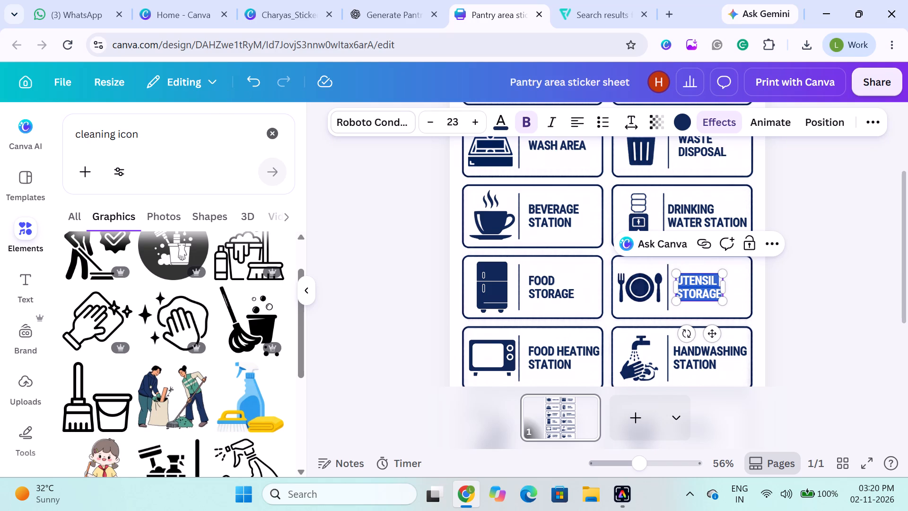
left_click(115, 130)
key("BackSpace")
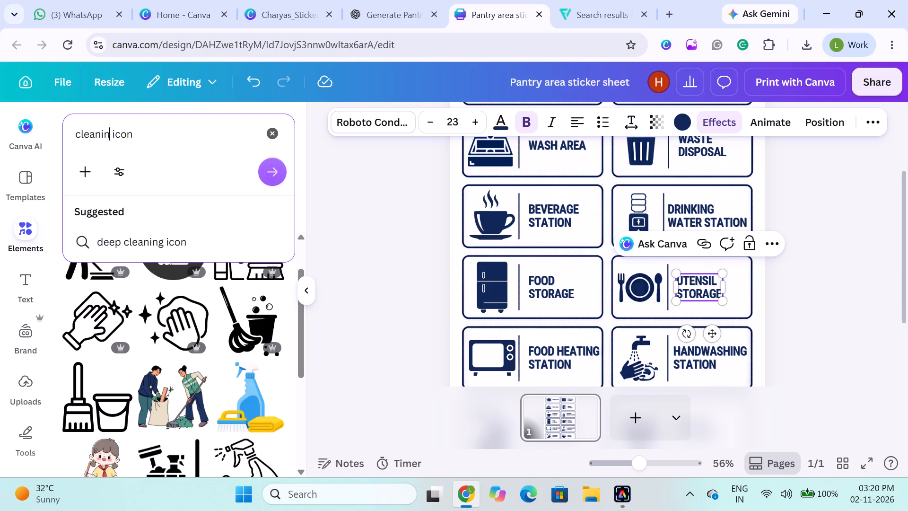
key("BackSpace")
key("BackSpace")
key("BackSpace")
key("BackSpace")
key("BackSpace")
key("BackSpace")
key("BackSpace")
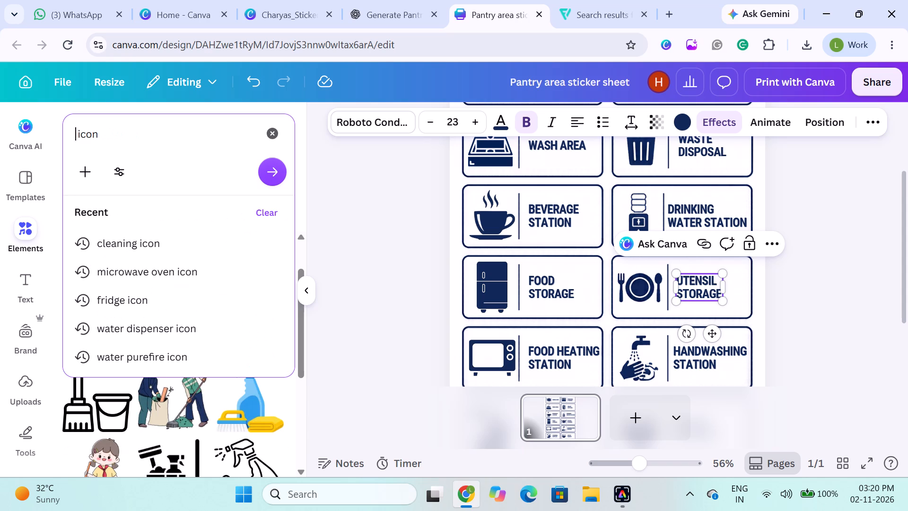
key("ctrl+v")
left_click(265, 193)
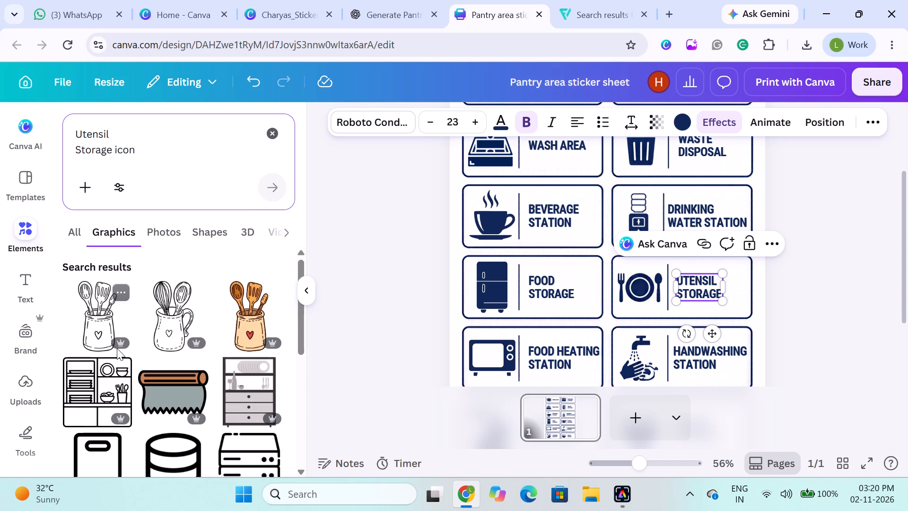
Browse the utensil storage graphics for an icon that suits the Utensil Storage sticker.
scroll(178, 335, "down", 4)
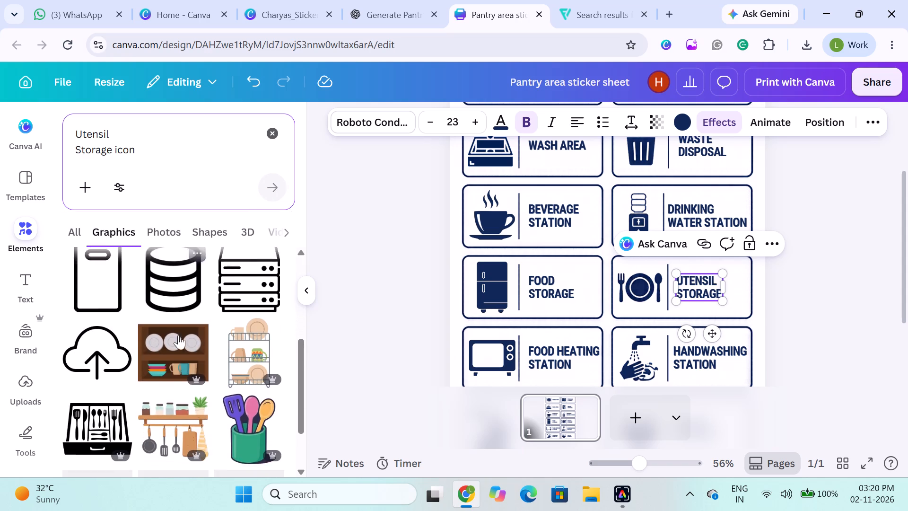
scroll(178, 335, "down", 1)
scroll(178, 335, "up", 1)
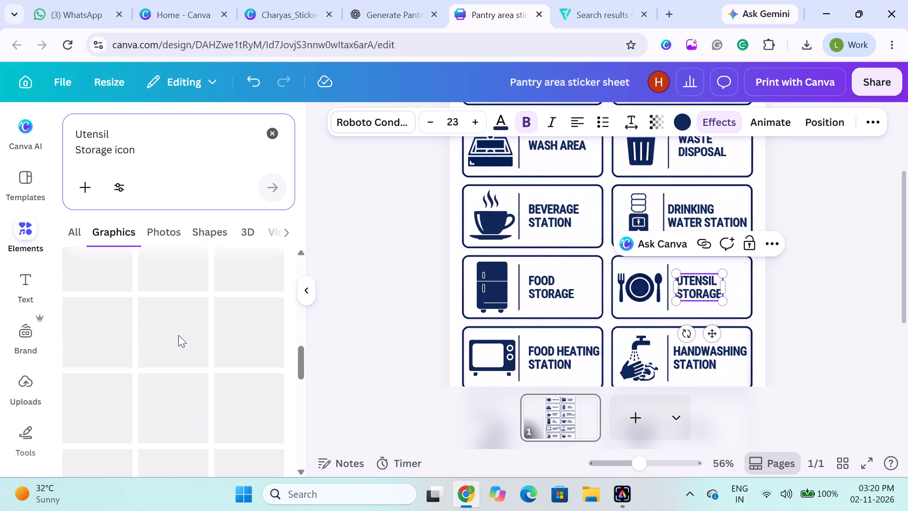
scroll(178, 335, "up", 1)
scroll(185, 384, "down", 1)
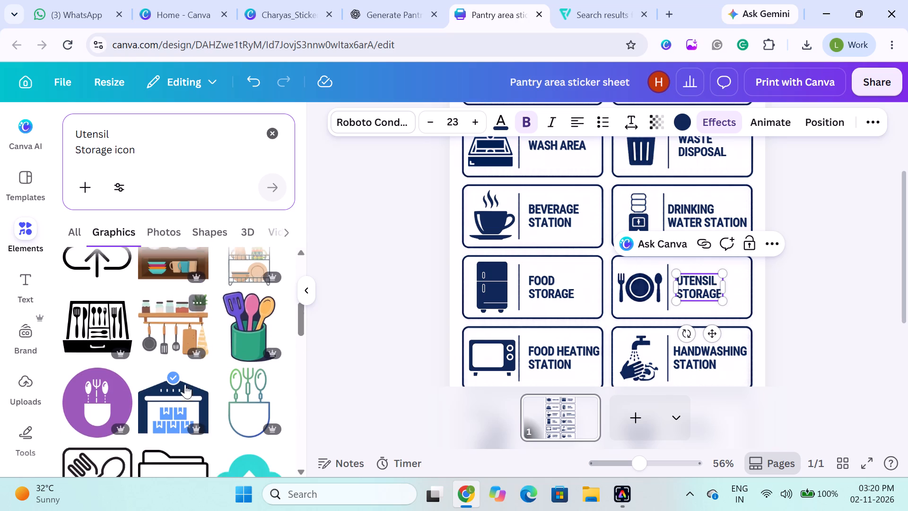
scroll(185, 384, "down", 3)
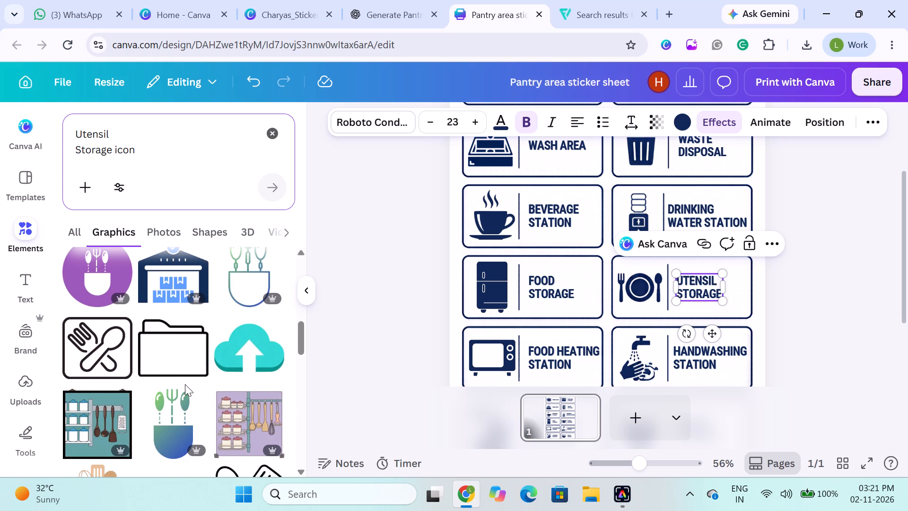
scroll(185, 384, "down", 3)
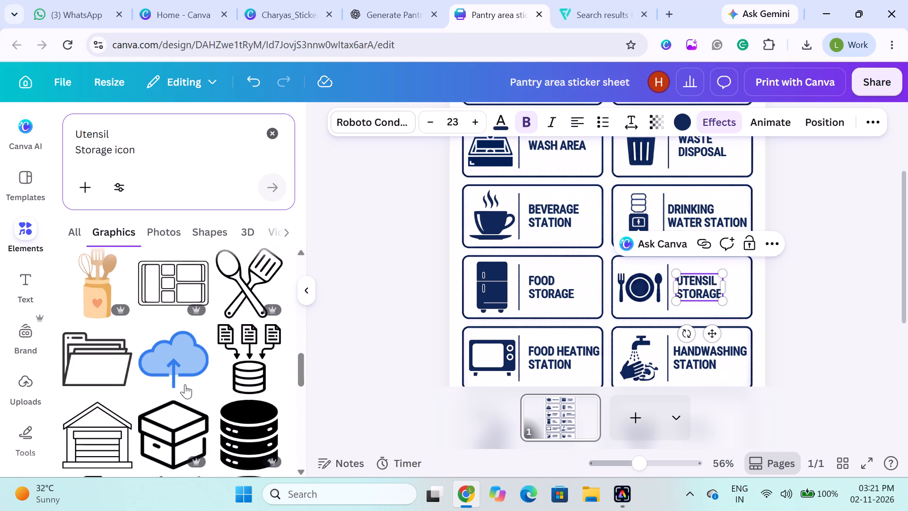
scroll(185, 384, "down", 1)
scroll(185, 384, "up", 5)
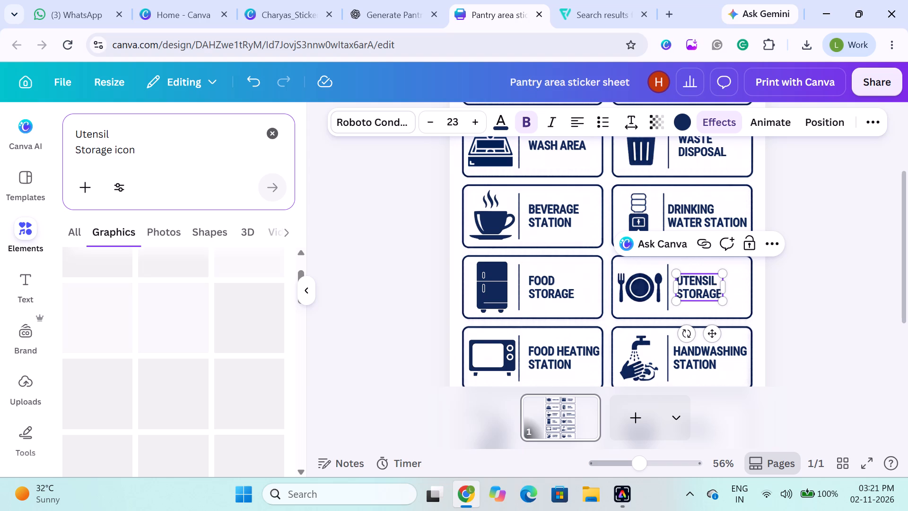
Rewrite the query on one line as "Utensil Storage icon", search again, and look through the results of all element types.
left_click(76, 148)
key("BackSpace")
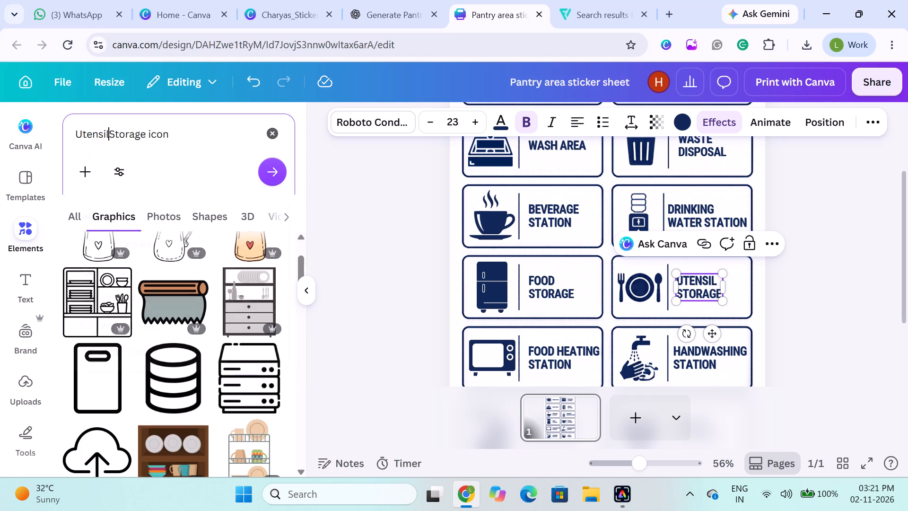
left_click(76, 148)
key("space")
key("space")
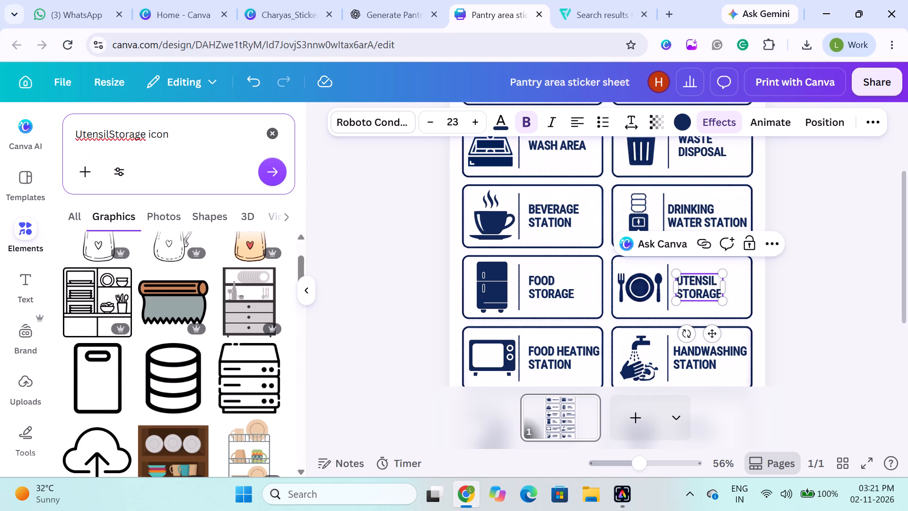
left_click(108, 133)
key("space")
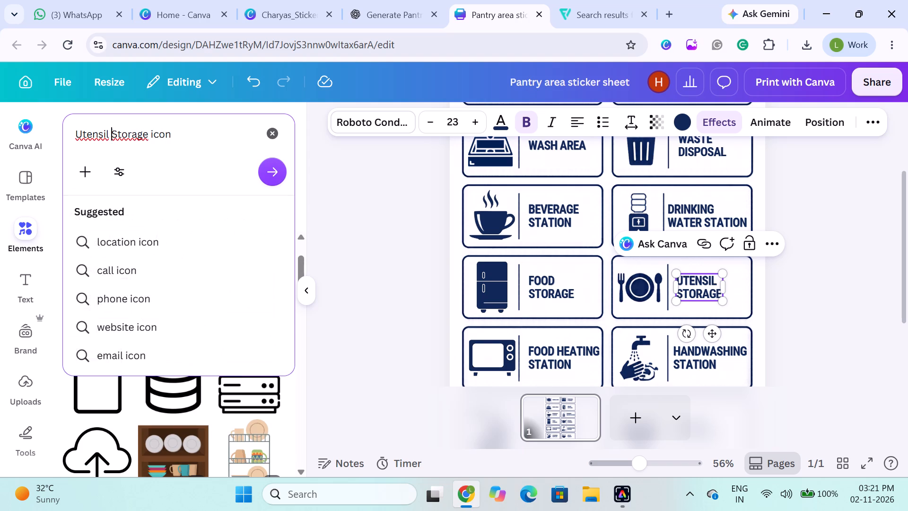
scroll(199, 414, "up", 8)
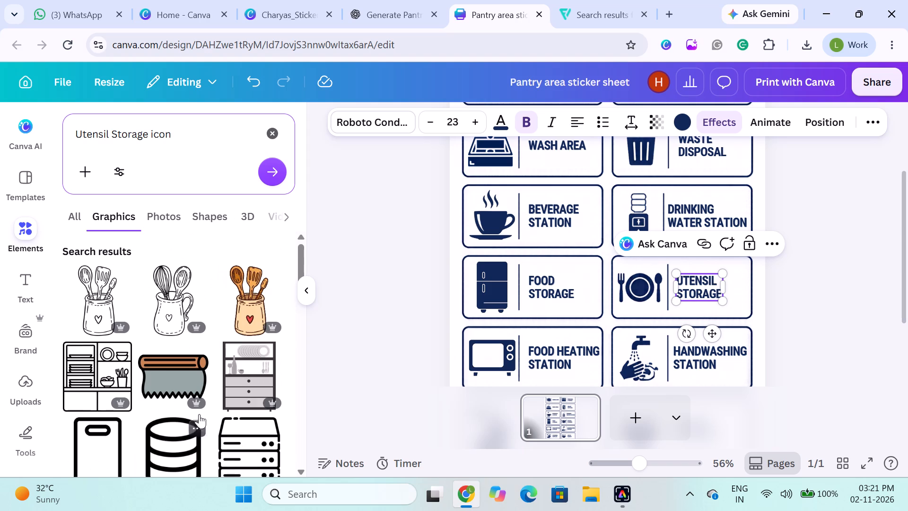
left_click(275, 176)
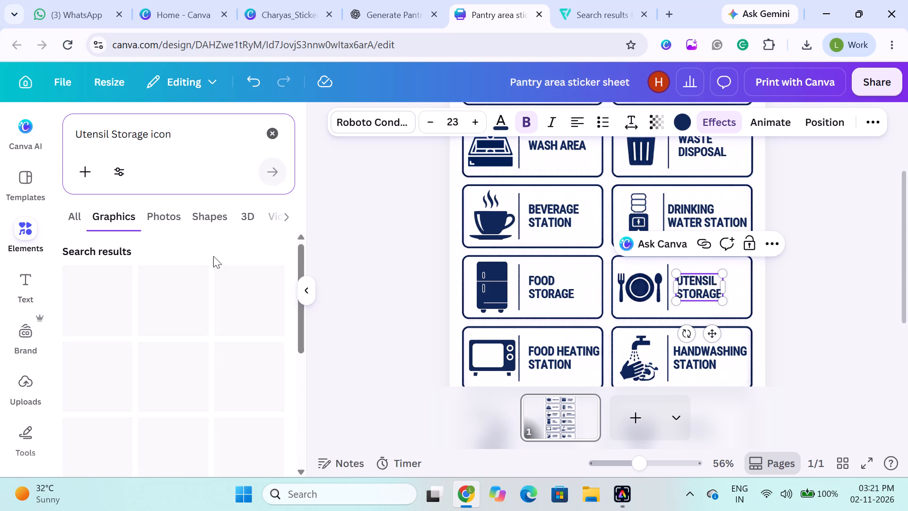
left_click(72, 223)
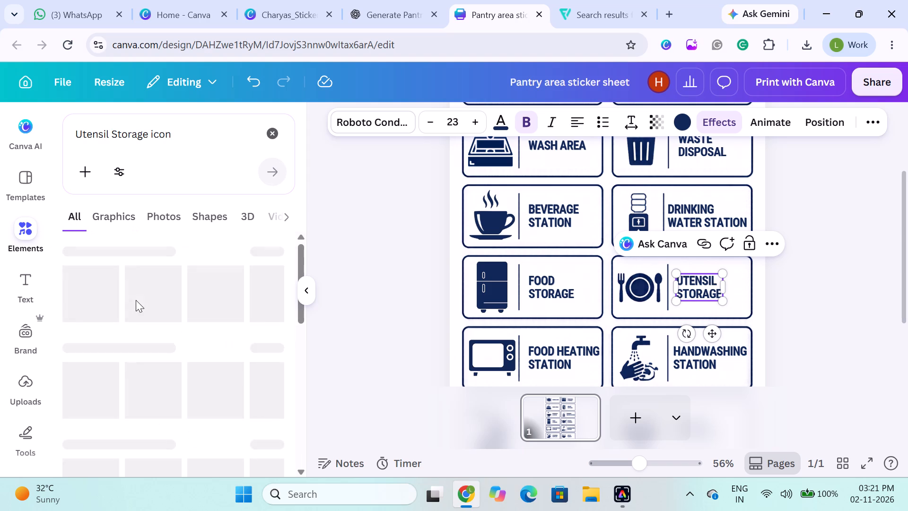
scroll(167, 352, "down", 6)
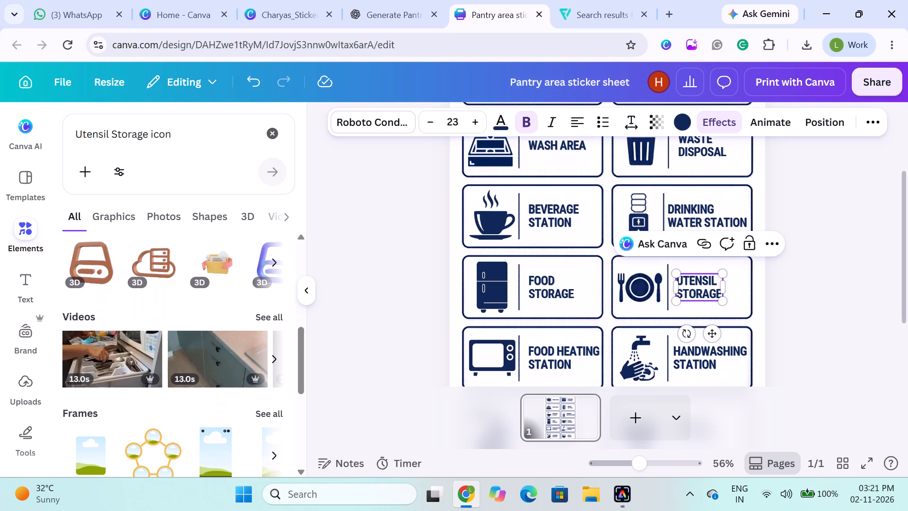
Shorten the elements query to "Utensil icon" and search again.
left_click(147, 135)
key("BackSpace")
key("BackSpace")
key("BackSpace")
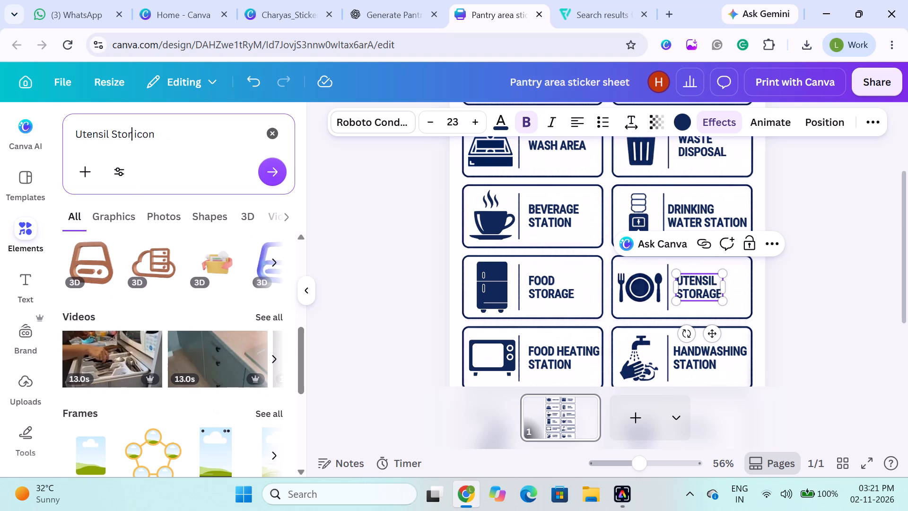
key("BackSpace")
key("BackSpace")
key("BackSpace")
key("BackSpace")
key("BackSpace")
key("Return")
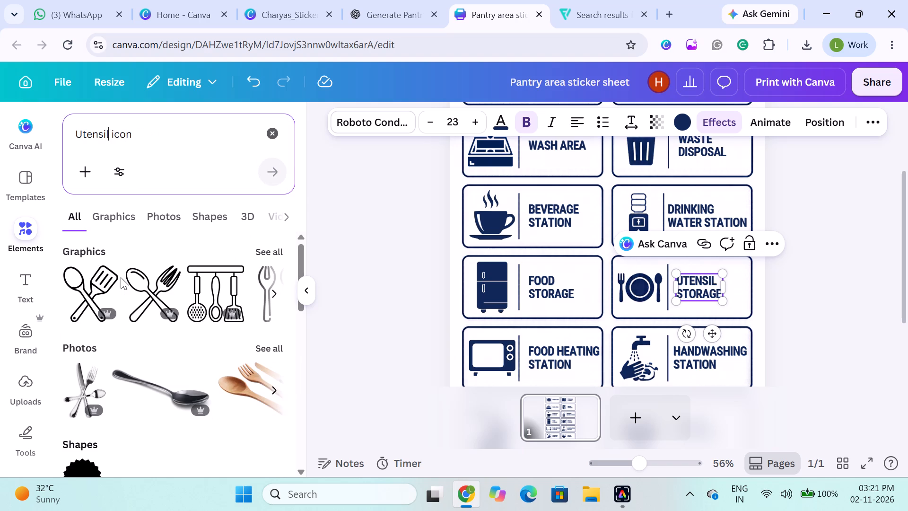
Browse the utensil graphics and the other result types for an icon that suits the Utensil Storage sticker.
scroll(195, 290, "left", 5)
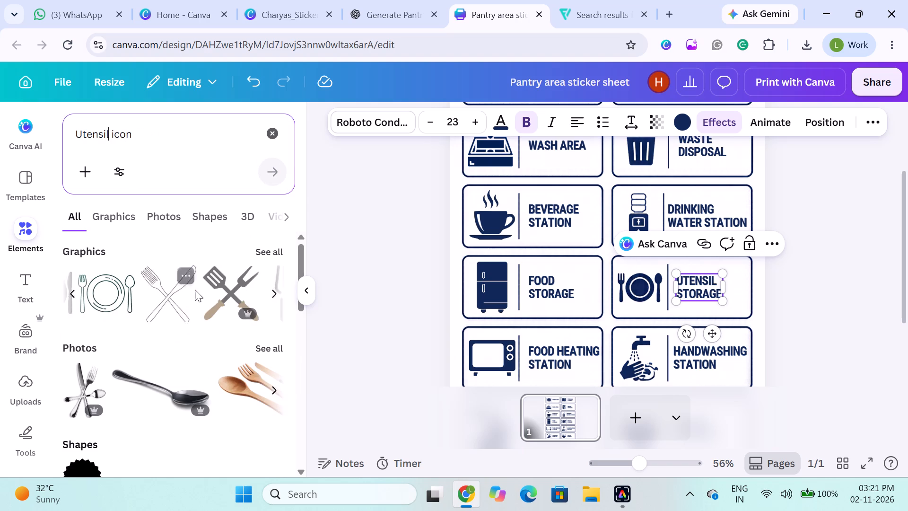
scroll(195, 290, "right", 4)
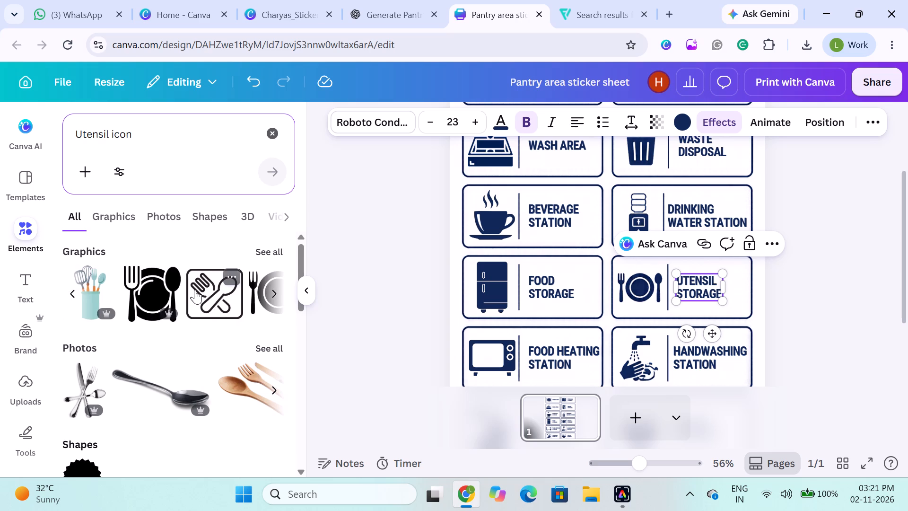
scroll(228, 306, "left", 3)
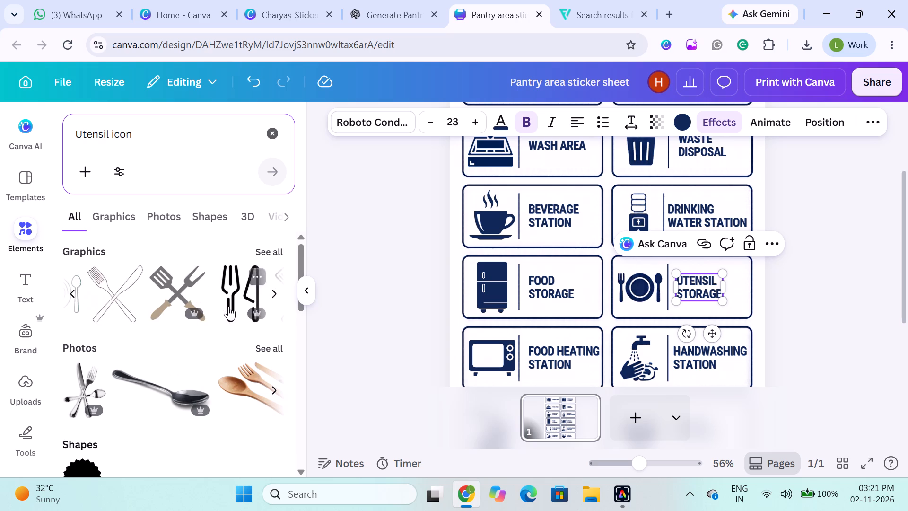
scroll(228, 306, "left", 4)
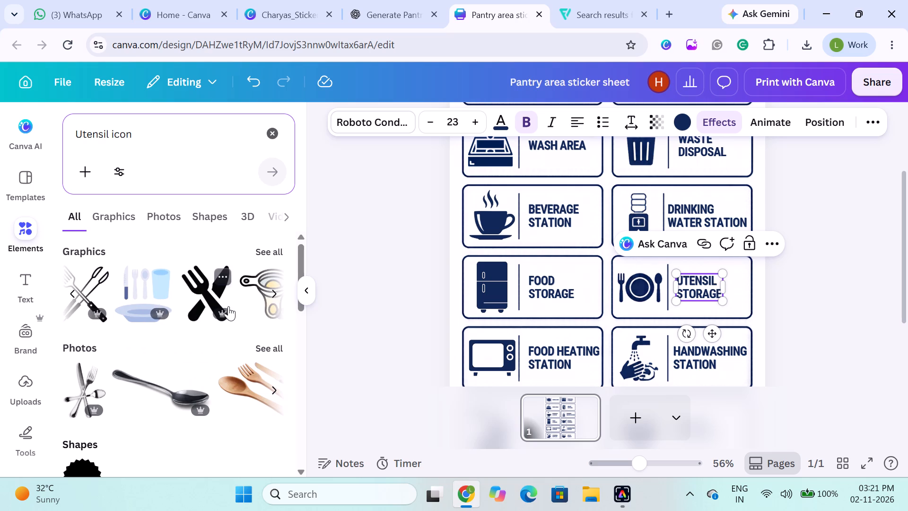
scroll(228, 306, "left", 5)
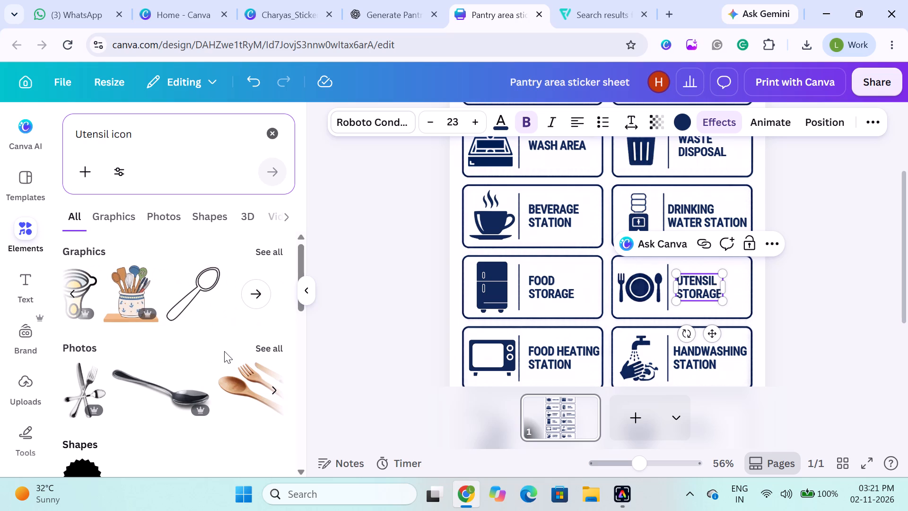
scroll(224, 351, "down", 4)
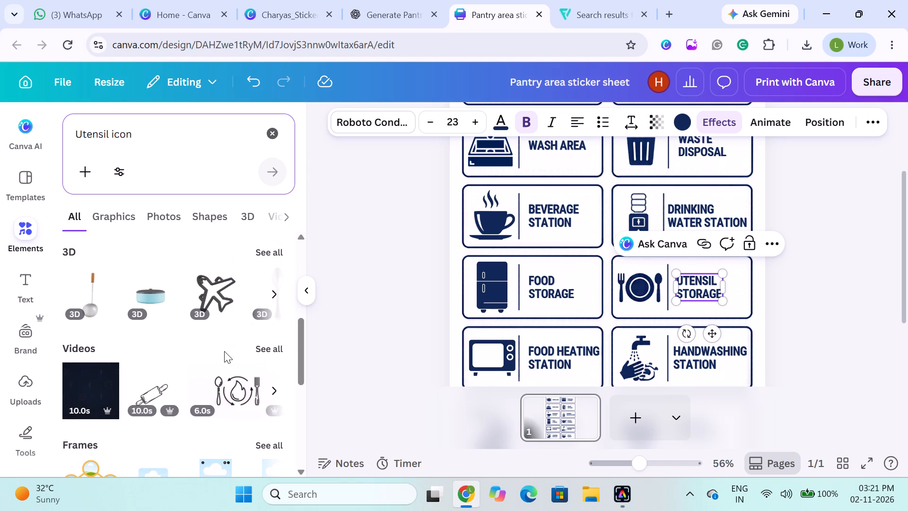
Duplicate the Dining Area sticker's plate-and-cutlery icon and move the copy down towards the Utensil Storage sticker.
left_click(383, 267)
scroll(383, 267, "up", 1)
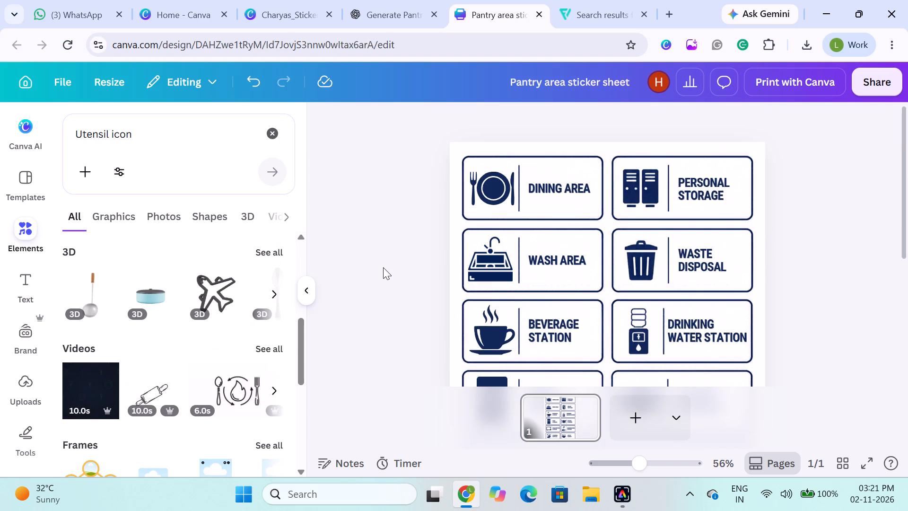
scroll(383, 267, "up", 1)
left_click(497, 180)
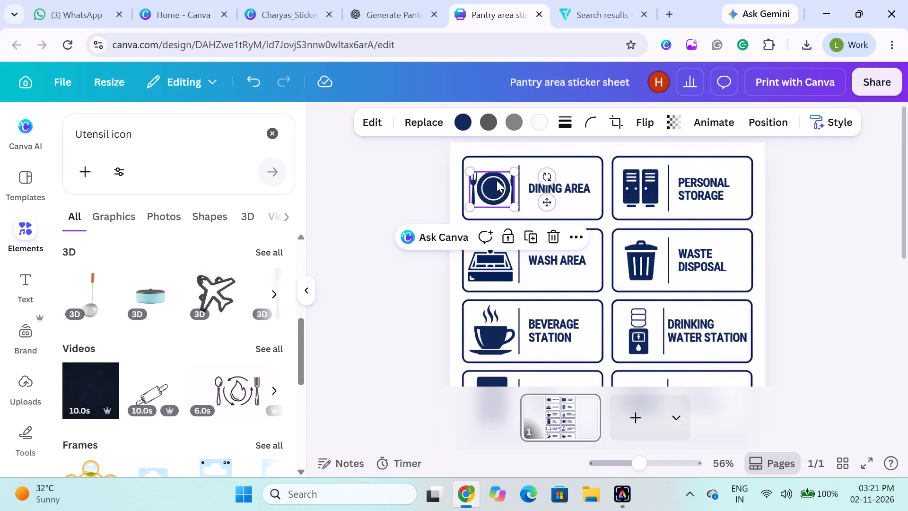
key("ctrl+d")
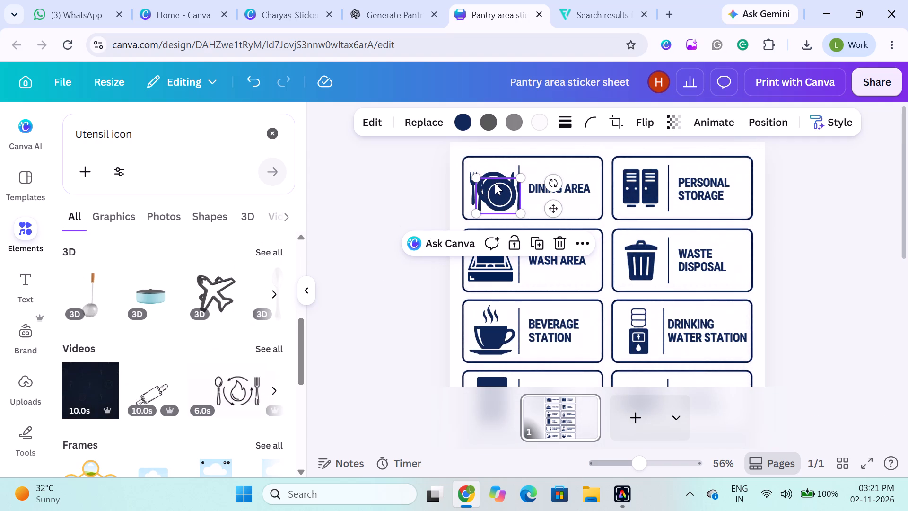
left_click_drag(501, 202, 569, 280)
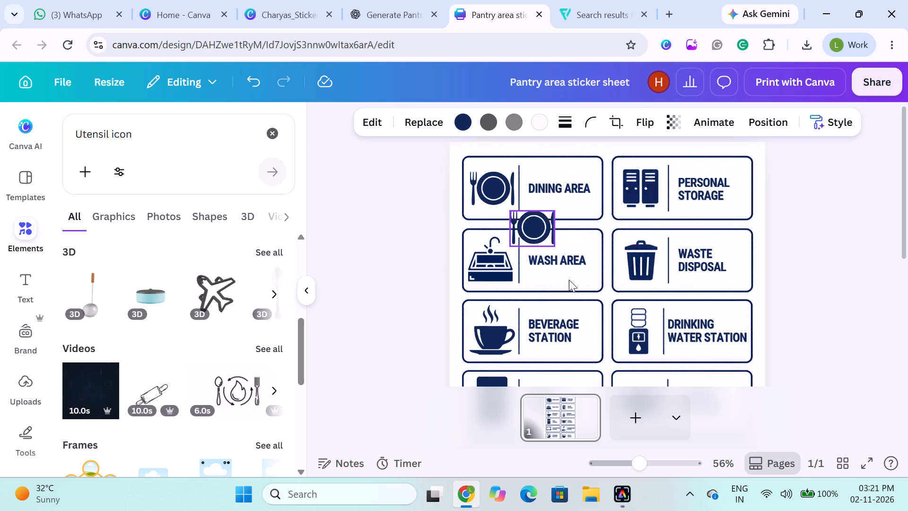
left_click_drag(569, 280, 599, 321)
Delete the old plate, fork and spoon icon from the Utensil Storage sticker.
scroll(599, 321, "down", 1)
left_click(637, 316)
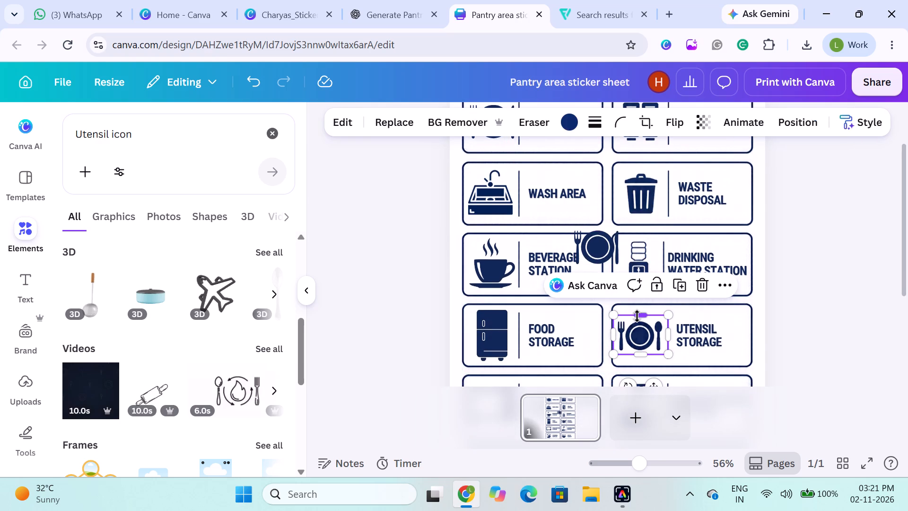
key("BackSpace")
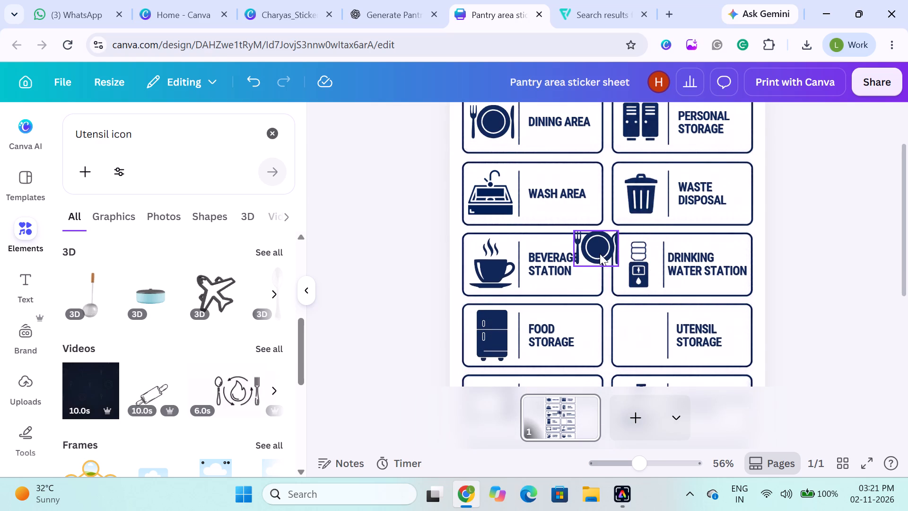
Place the duplicated plate icon in the Utensil Storage sticker, beside the divider and vertically aligned with its label text.
left_click_drag(600, 254, 644, 344)
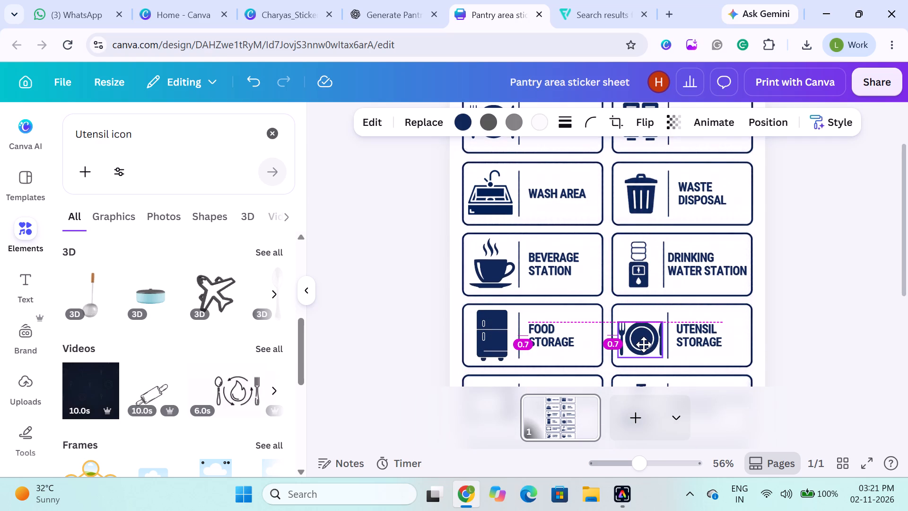
left_click_drag(644, 344, 644, 341)
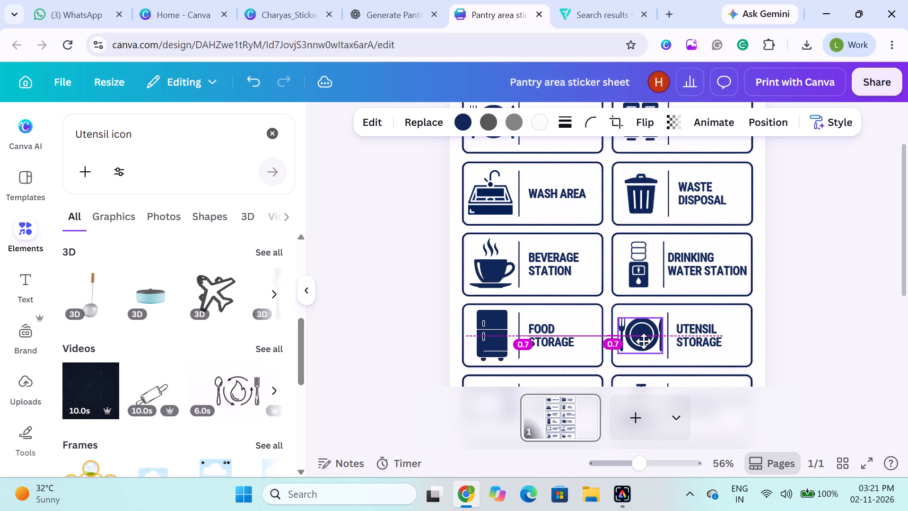
left_click_drag(644, 341, 644, 342)
left_click(644, 342)
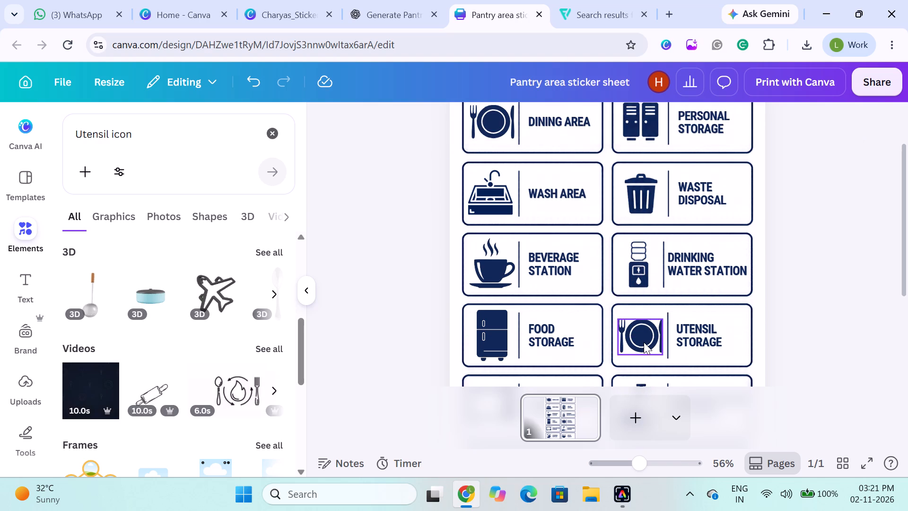
left_click(795, 332)
left_click(645, 345)
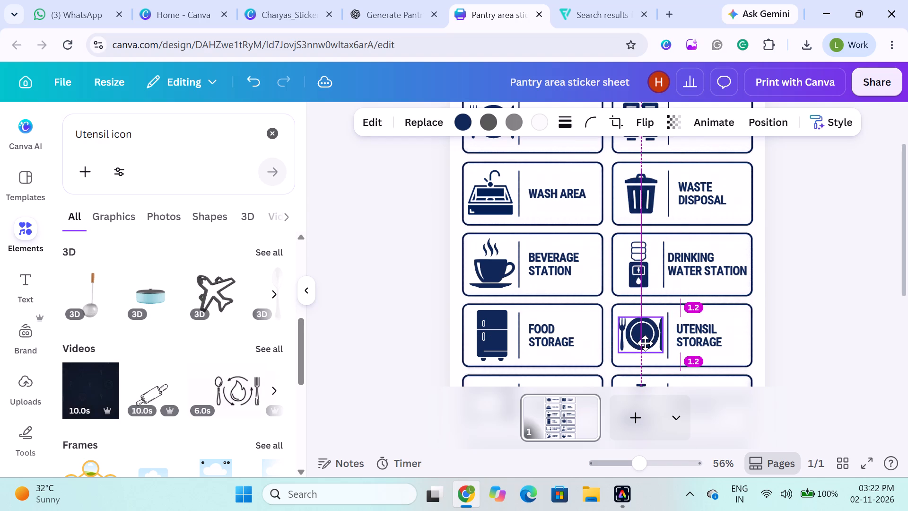
left_click(816, 322)
Select the Personal Storage sticker's locker icon and search the elements library for "tiffin area".
scroll(654, 331, "up", 1)
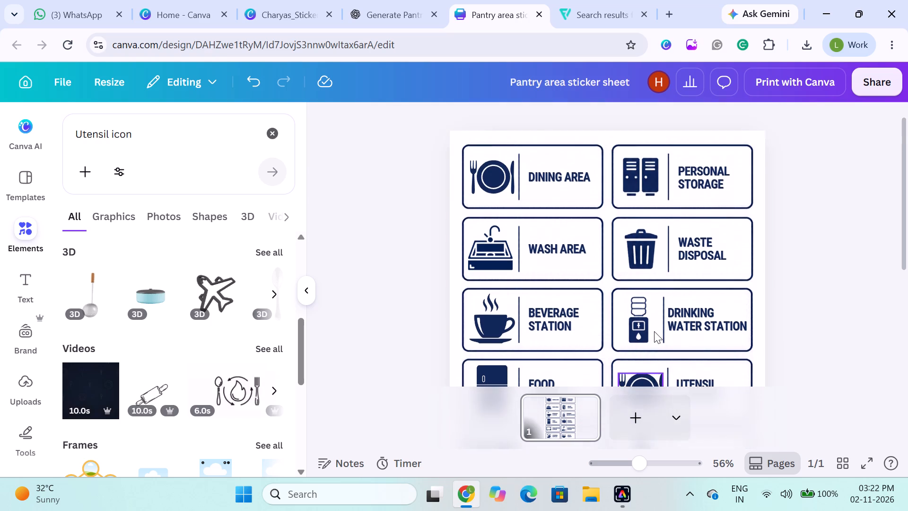
scroll(654, 331, "up", 1)
left_click(625, 170)
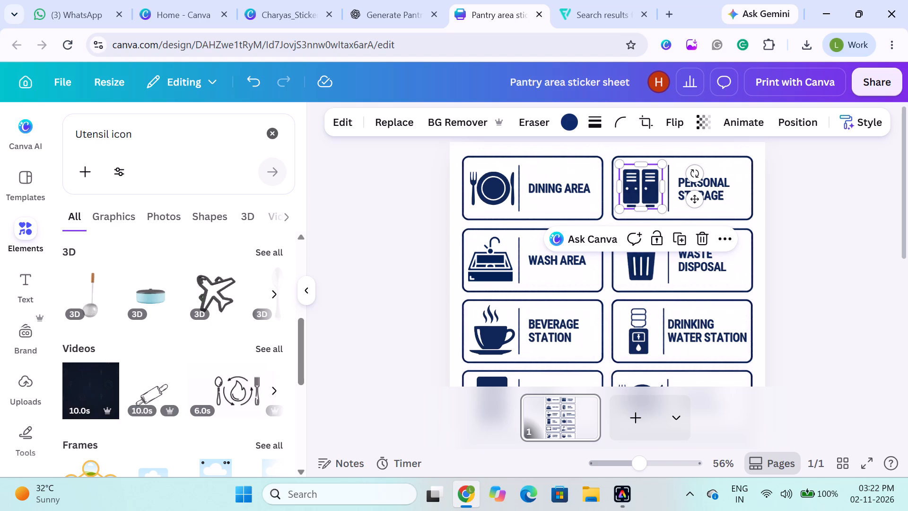
left_click(135, 130)
key("BackSpace")
key("BackSpace")
key("BackSpace")
key("BackSpace")
key("BackSpace")
key("BackSpace")
key("BackSpace")
key("BackSpace")
key("BackSpace")
key("BackSpace")
key("BackSpace")
key("BackSpace")
key("BackSpace")
key("BackSpace")
key("BackSpace")
key("BackSpace")
key("BackSpace")
key("BackSpace")
key("BackSpace")
key("BackSpace")
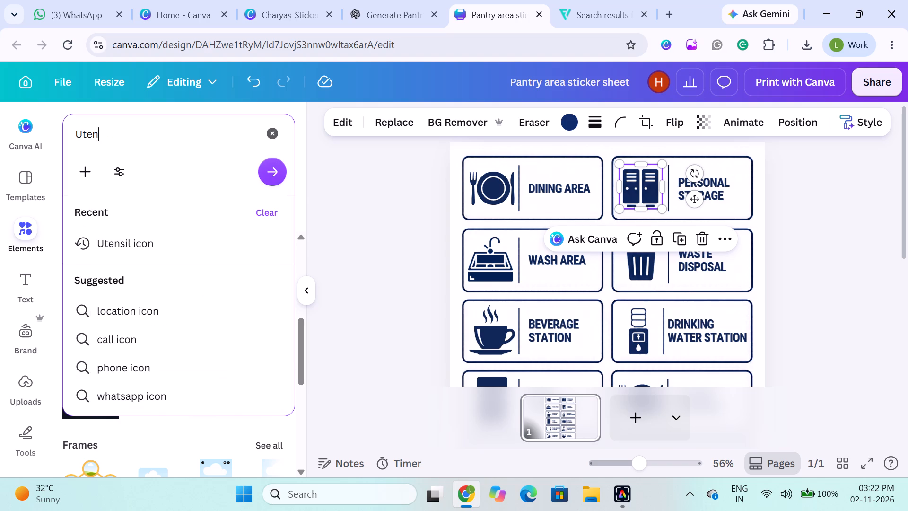
key("BackSpace")
type("tiffin")
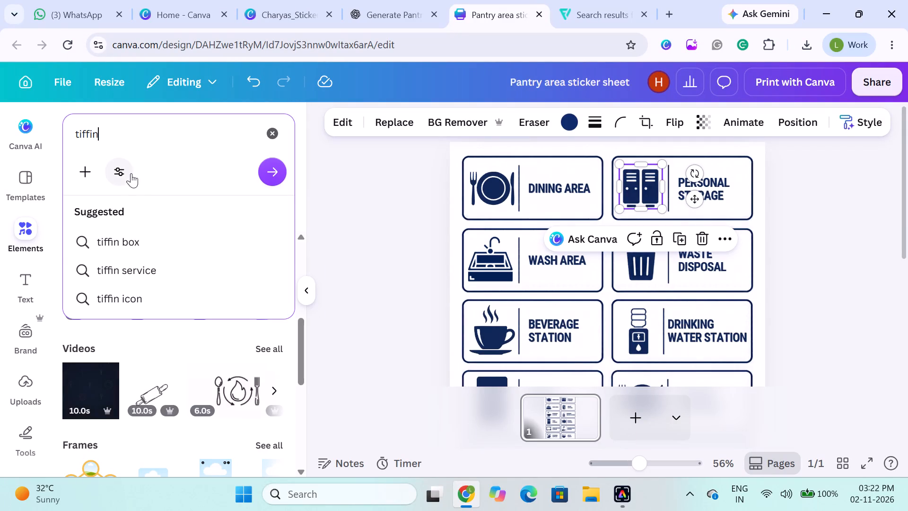
key("space")
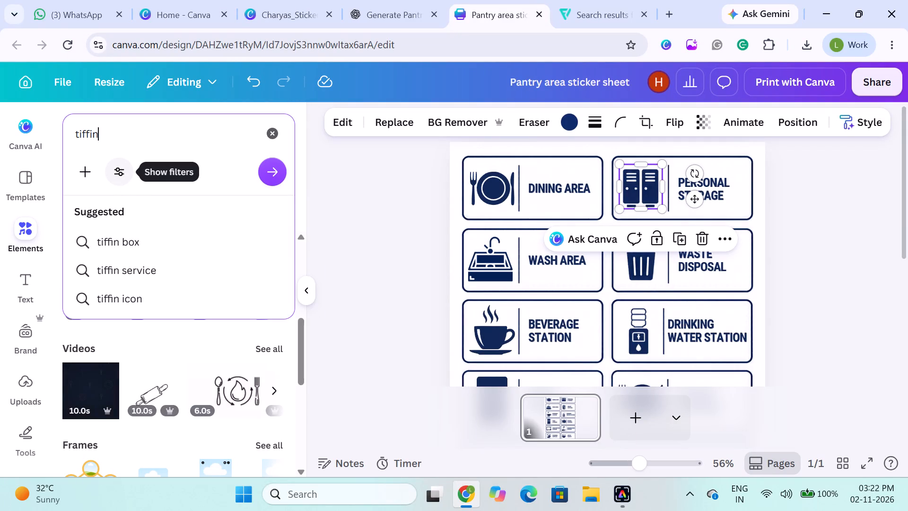
type("area")
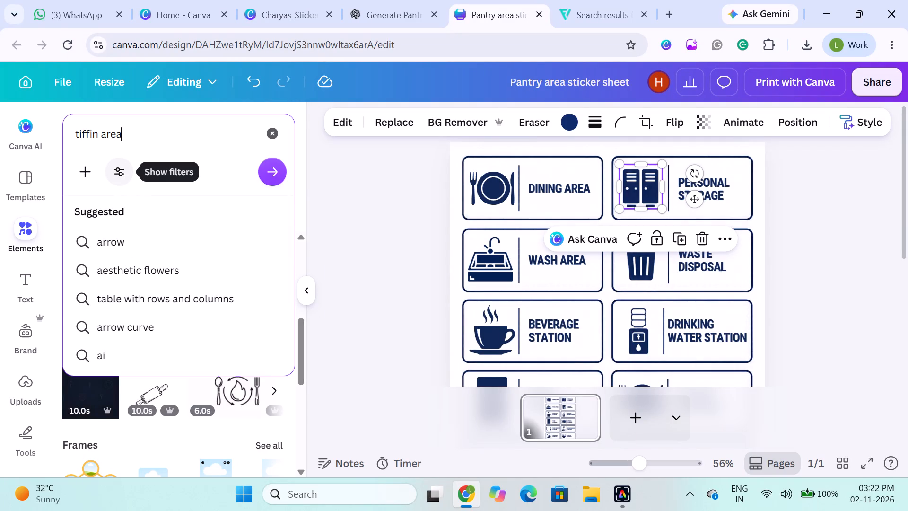
key("Return")
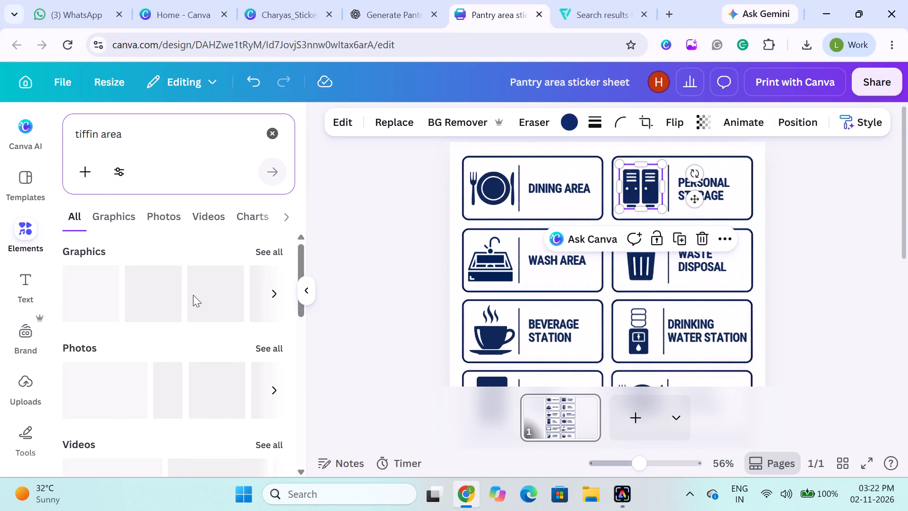
Browse the tiffin graphics for an icon that suits the Personal Storage sticker.
scroll(183, 279, "left", 2)
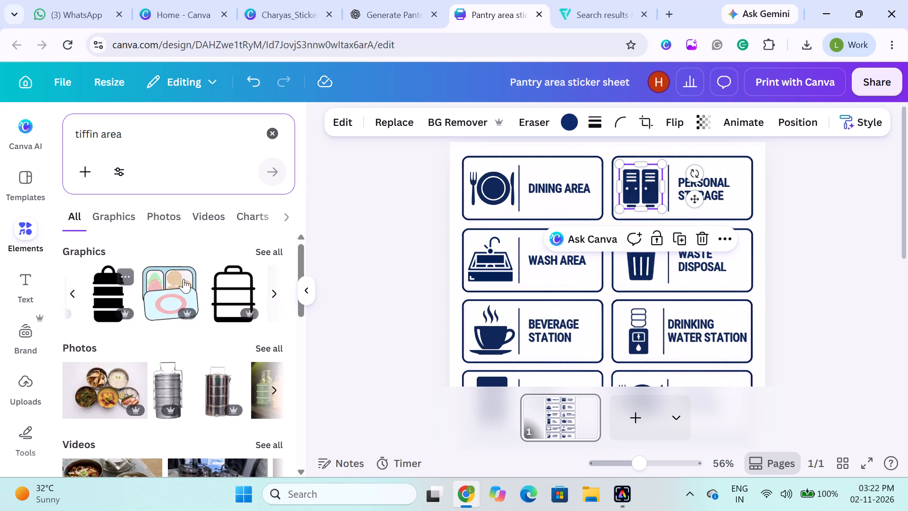
scroll(183, 279, "left", 4)
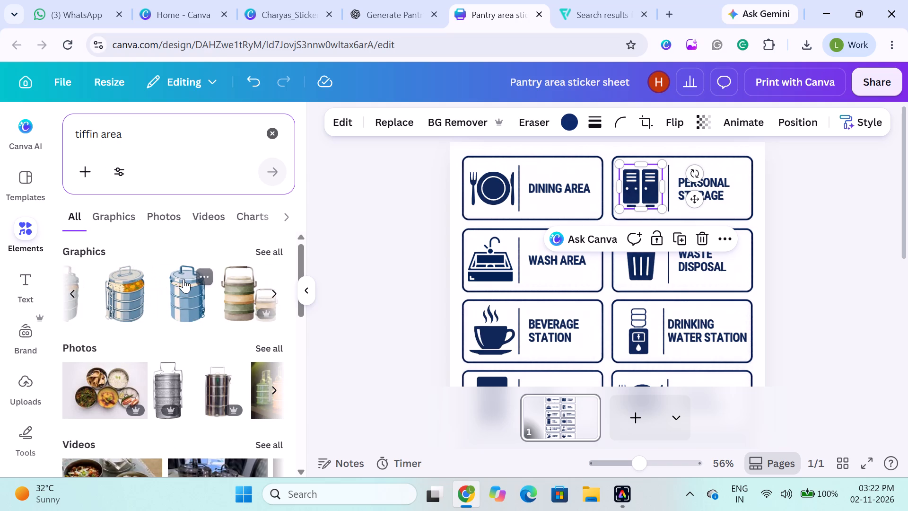
scroll(206, 292, "left", 3)
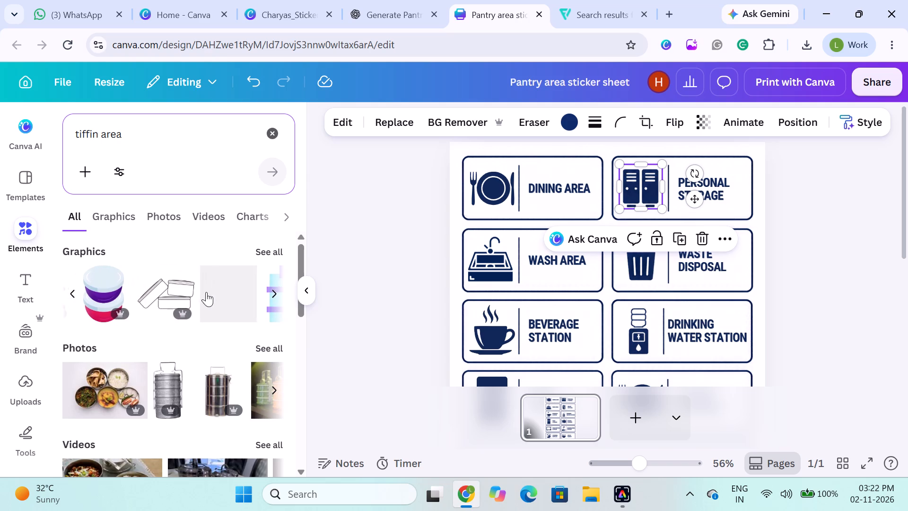
scroll(206, 292, "left", 4)
scroll(206, 292, "right", 2)
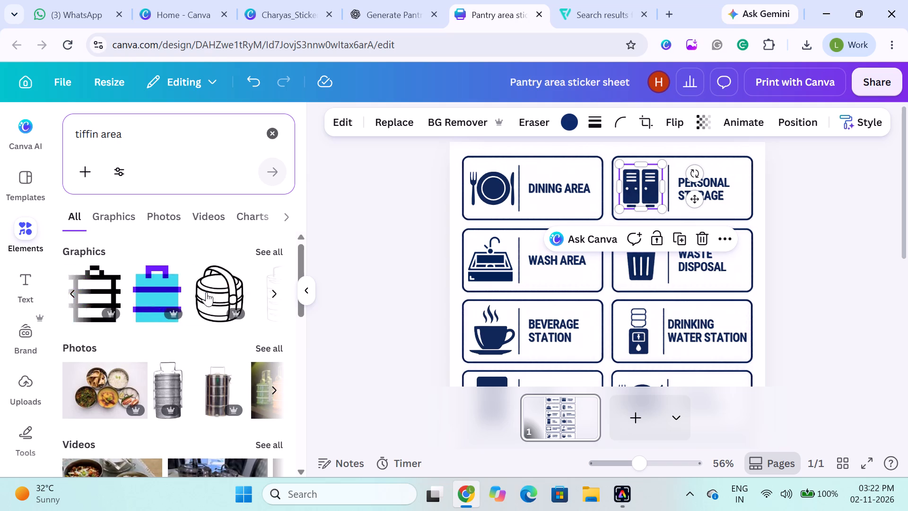
scroll(206, 292, "right", 8)
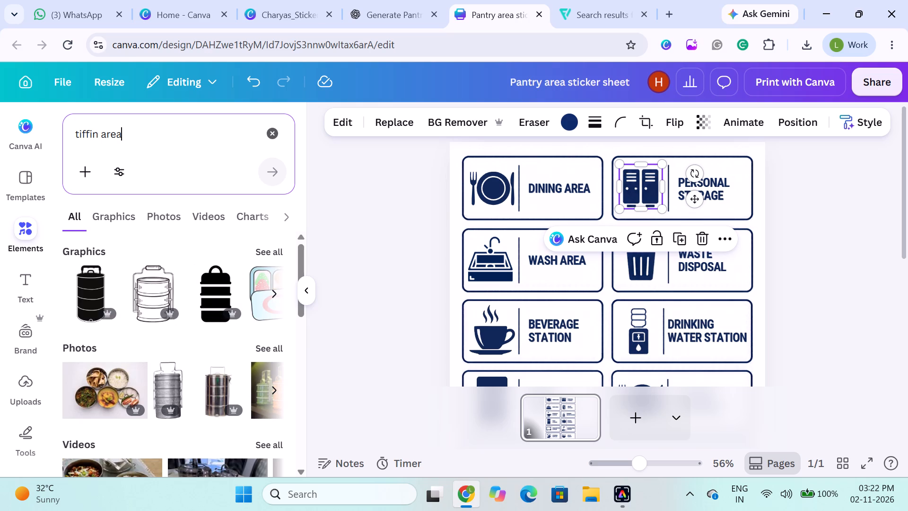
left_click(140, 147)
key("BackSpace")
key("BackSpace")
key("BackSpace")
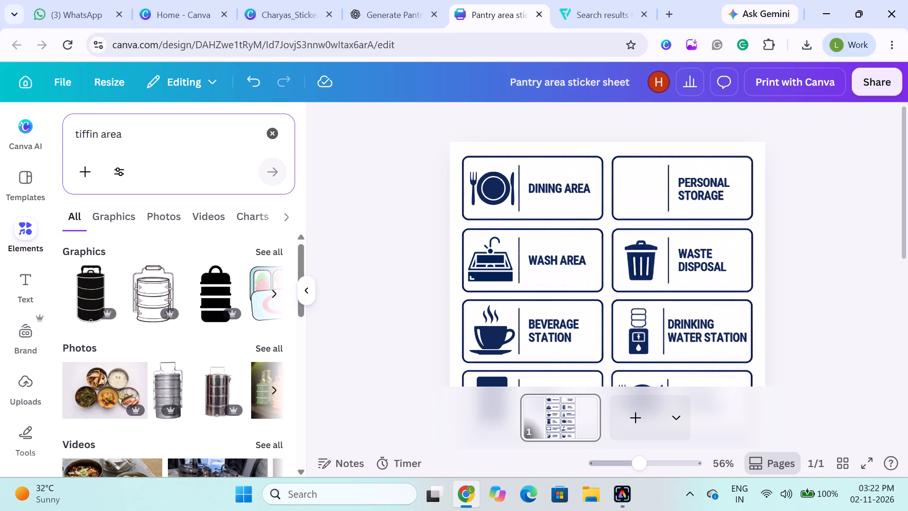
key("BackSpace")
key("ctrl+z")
Change the elements query to "tiffin box" and search again.
left_click(117, 134)
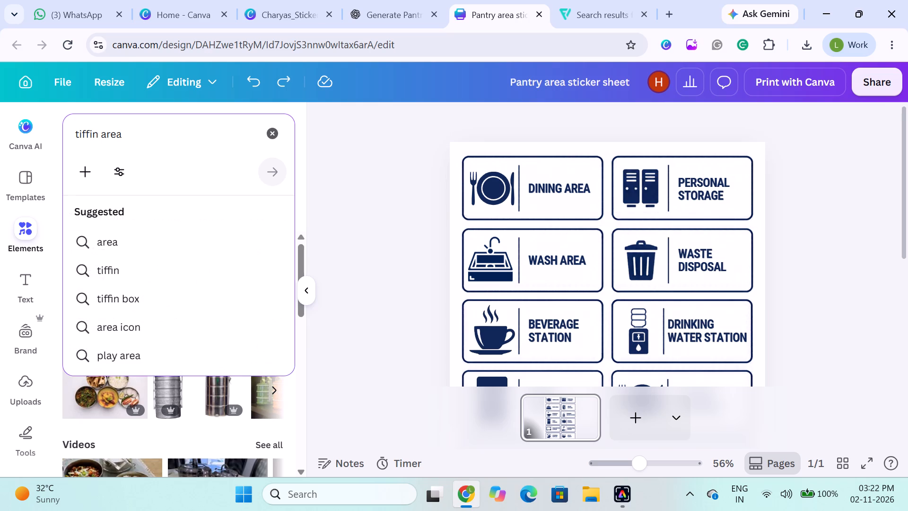
key("Right")
key("BackSpace")
key("BackSpace")
key("BackSpace")
key("BackSpace")
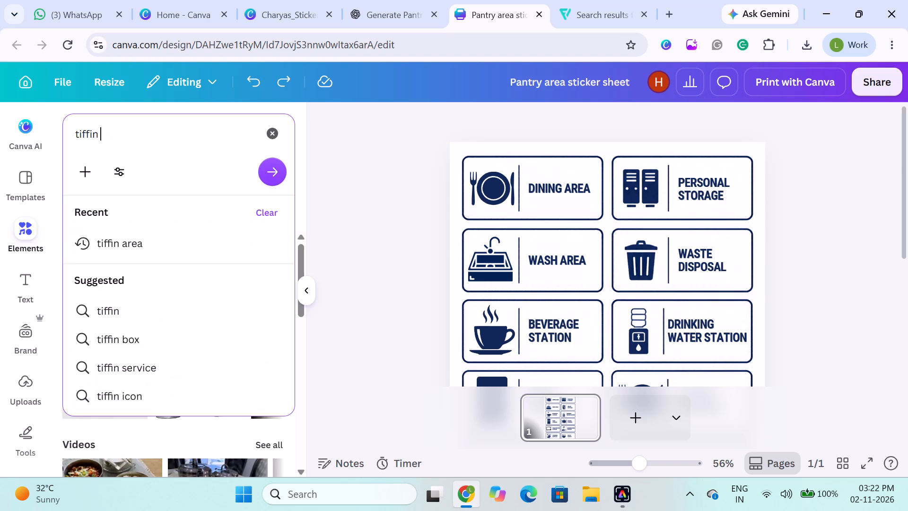
type("box")
key("Return")
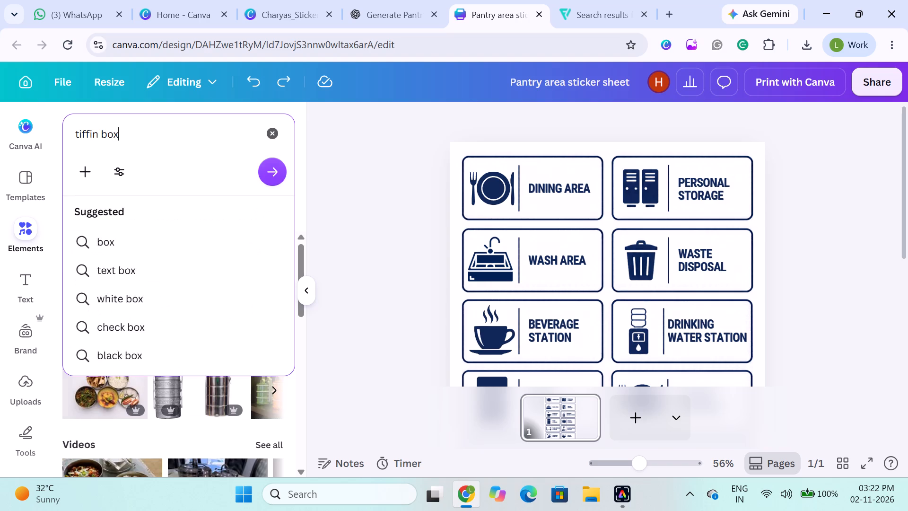
Browse the "tiffin box" graphics for an icon that suits the Personal Storage sticker.
scroll(189, 279, "left", 1)
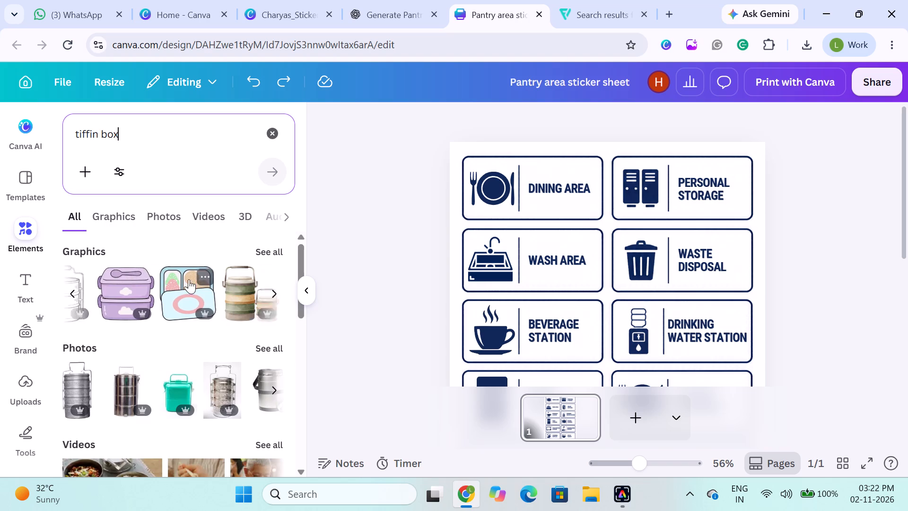
scroll(189, 279, "left", 4)
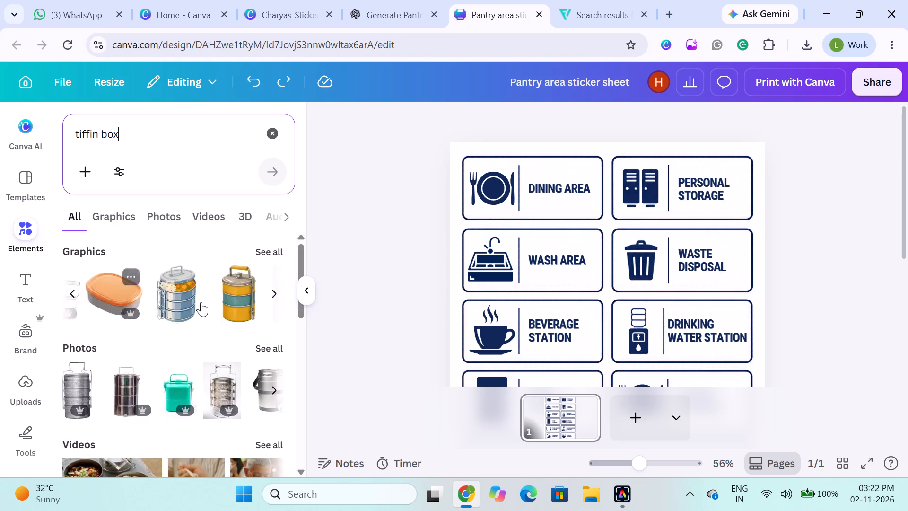
scroll(201, 302, "left", 2)
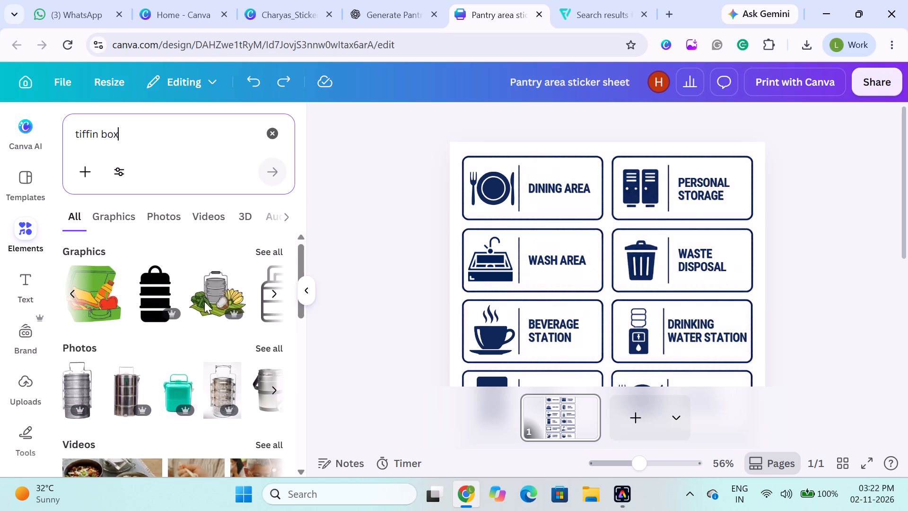
scroll(204, 301, "left", 2)
Extend the elements query to "tiffin box area" and search again.
left_click(162, 136)
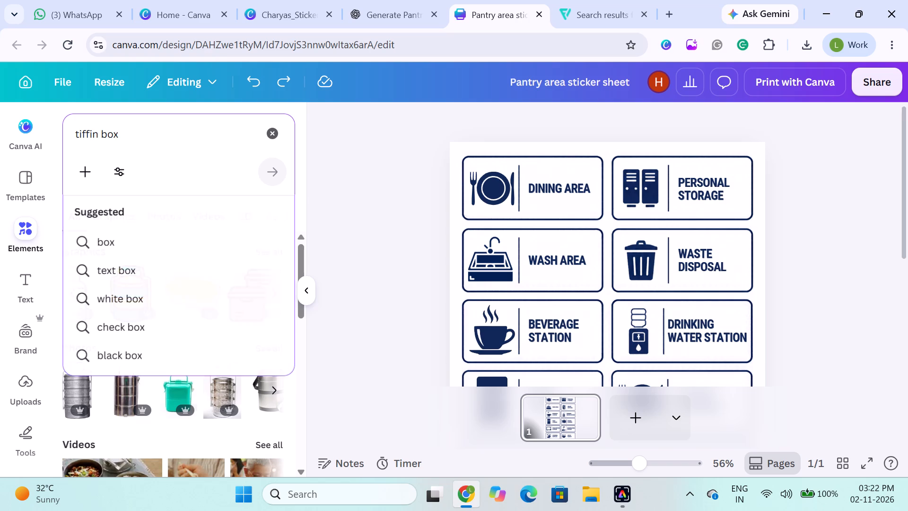
key("space")
type("area")
key("Return")
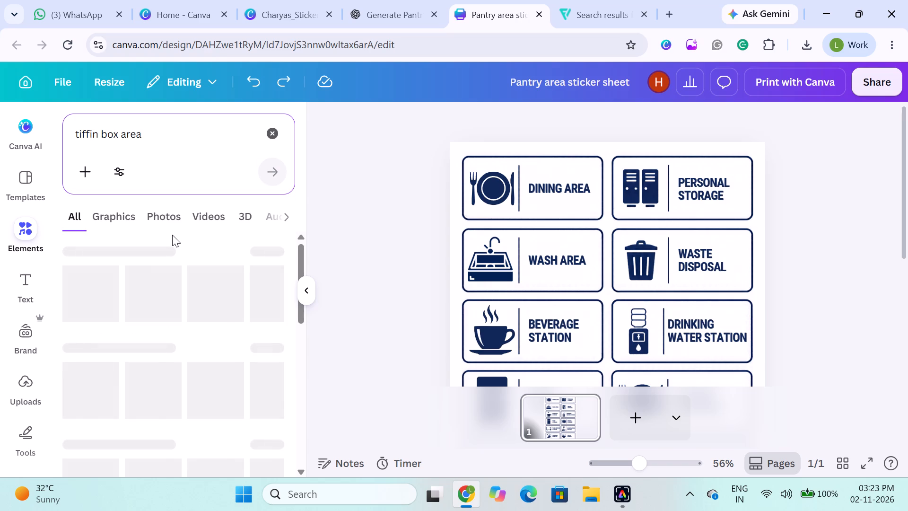
Browse the full set of "tiffin box area" graphics for a solid black icon suited to the Personal Storage sticker.
scroll(177, 312, "left", 4)
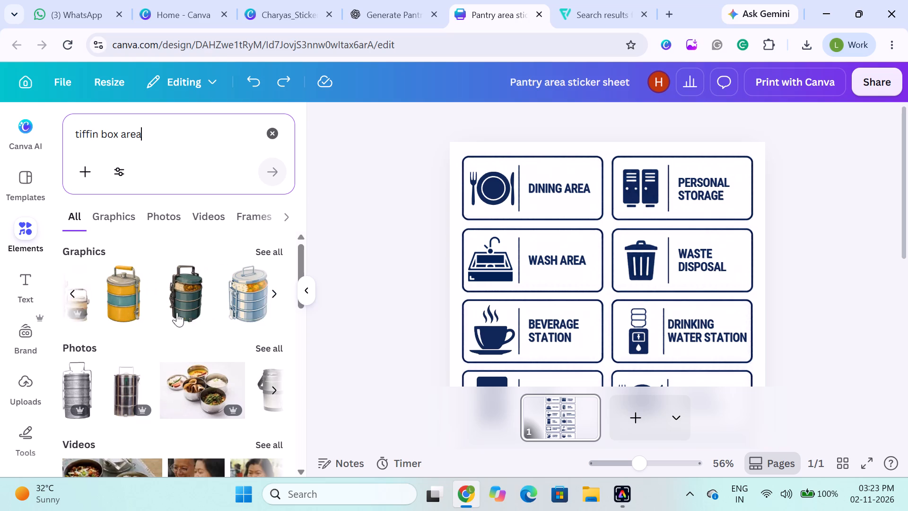
scroll(242, 263, "left", 3)
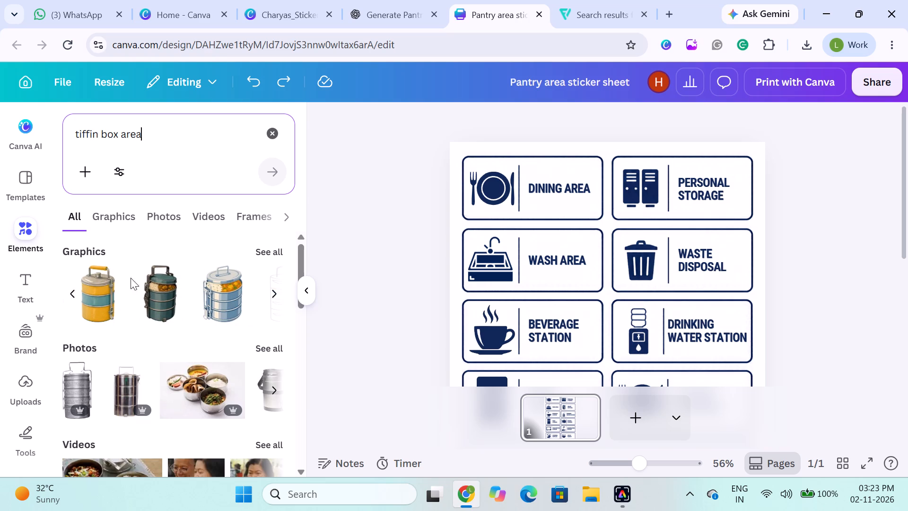
scroll(180, 284, "left", 10)
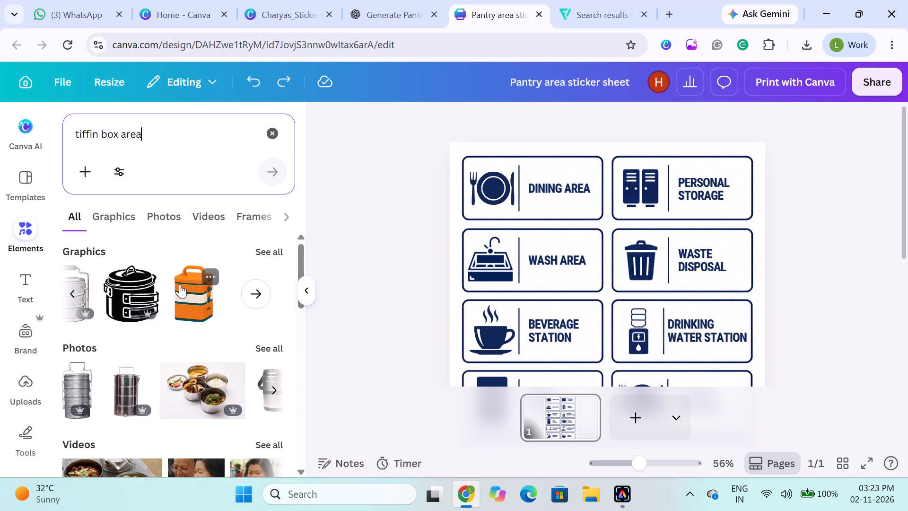
scroll(233, 286, "right", 1)
scroll(233, 286, "left", 2)
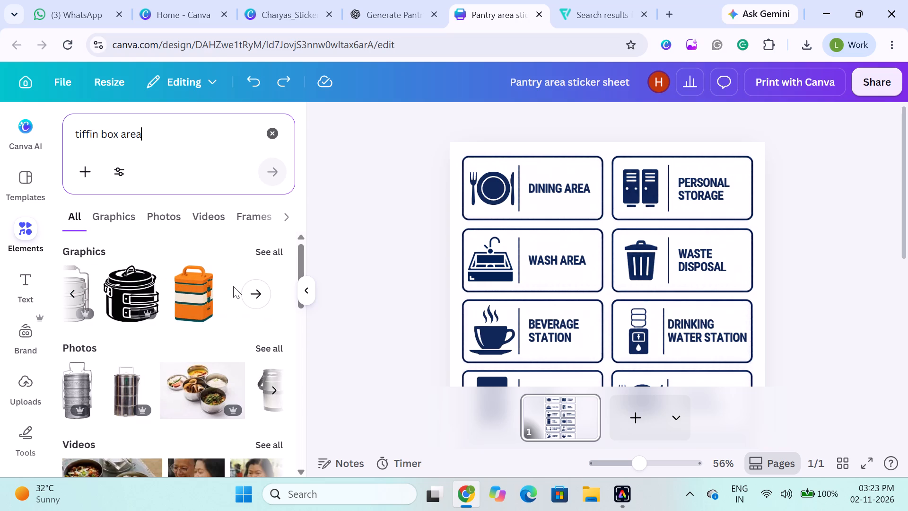
left_click(271, 256)
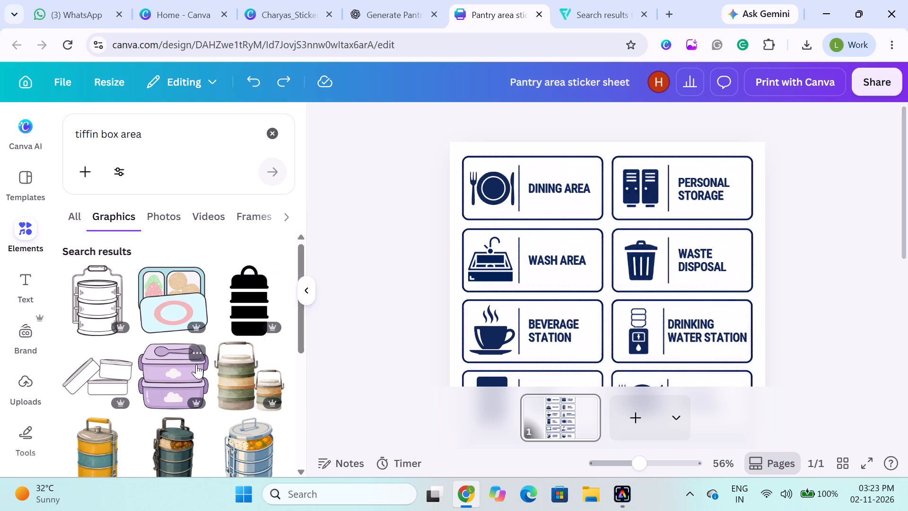
scroll(196, 364, "down", 4)
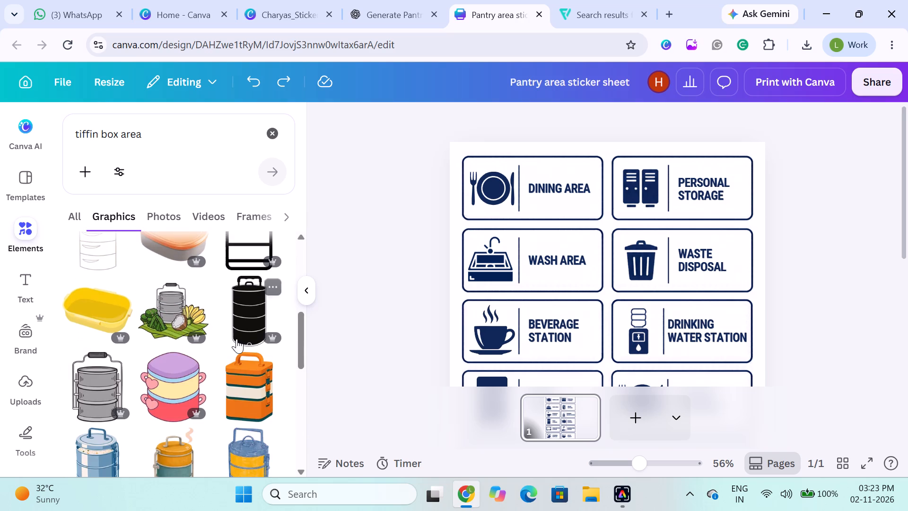
scroll(236, 339, "down", 4)
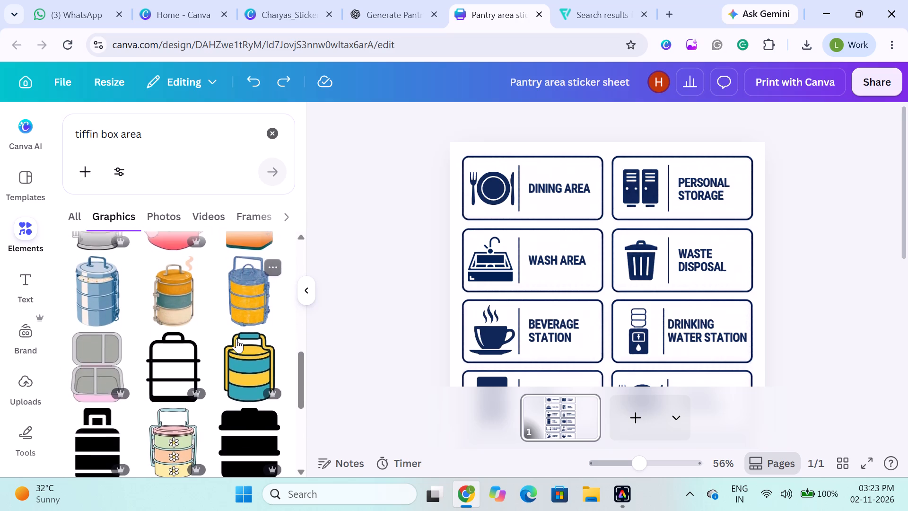
scroll(236, 339, "down", 5)
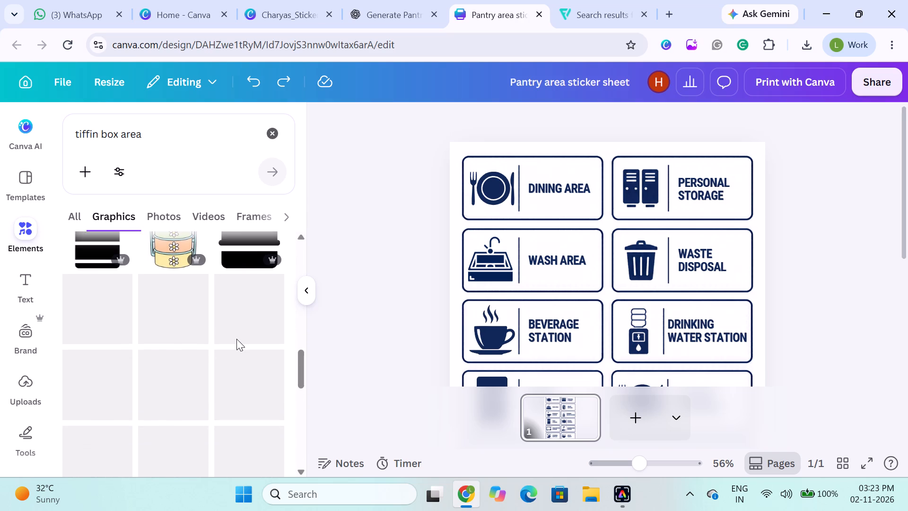
scroll(162, 334, "down", 2)
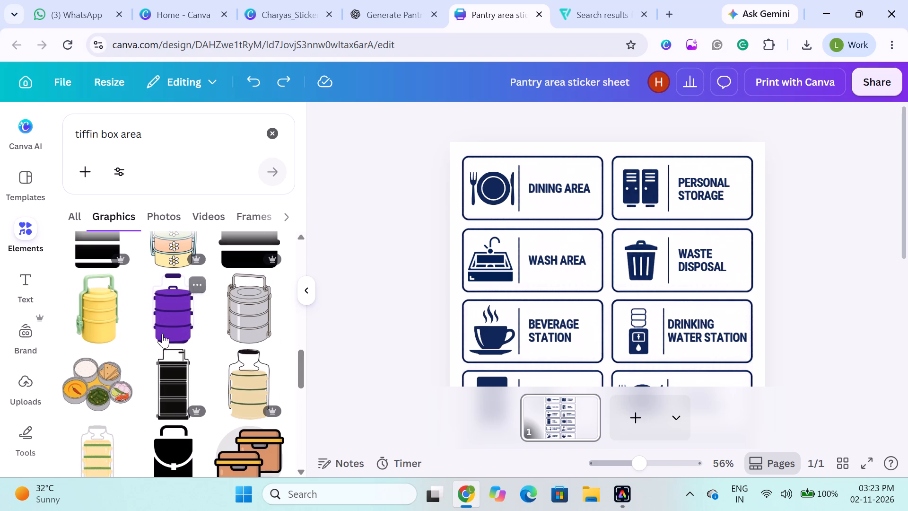
scroll(162, 334, "down", 3)
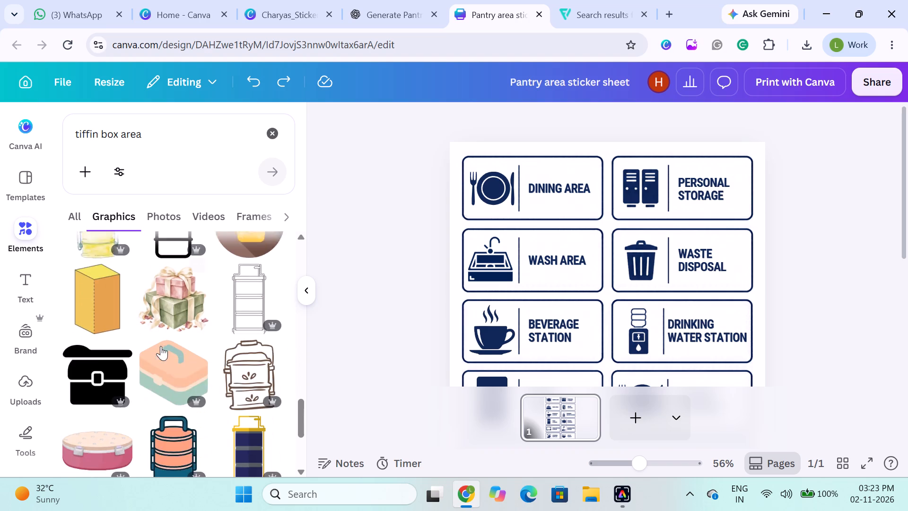
scroll(161, 346, "down", 2)
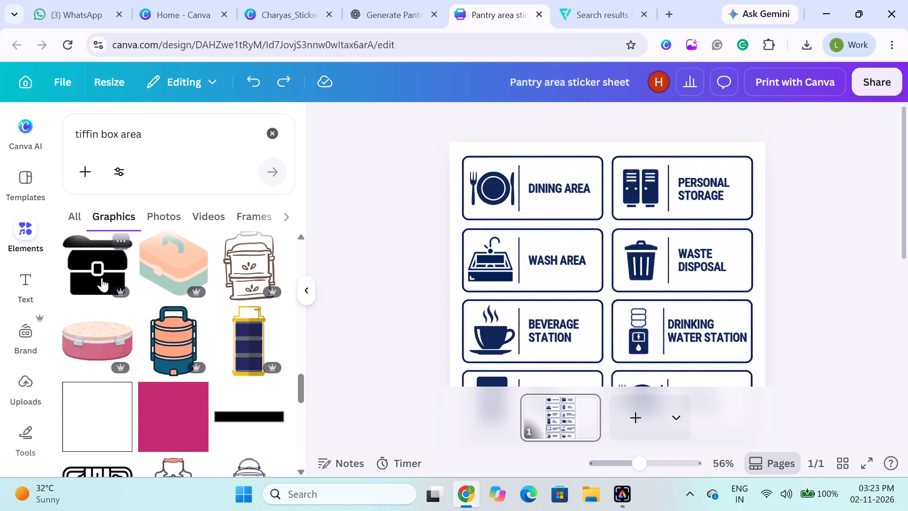
scroll(176, 346, "down", 3)
scroll(176, 346, "up", 3)
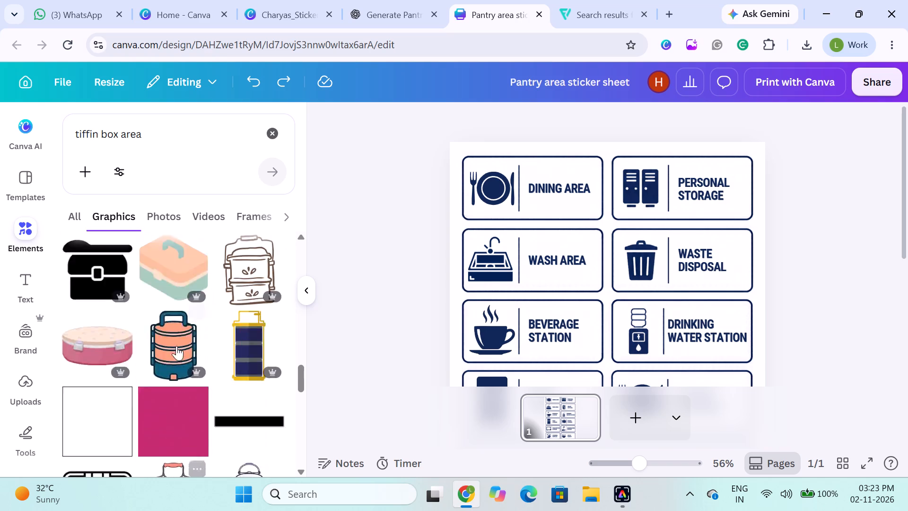
scroll(176, 346, "up", 1)
Insert the solid black lunch box graphic with a lid and clasp, and move it up to the sheet's top row of stickers.
left_click(114, 432)
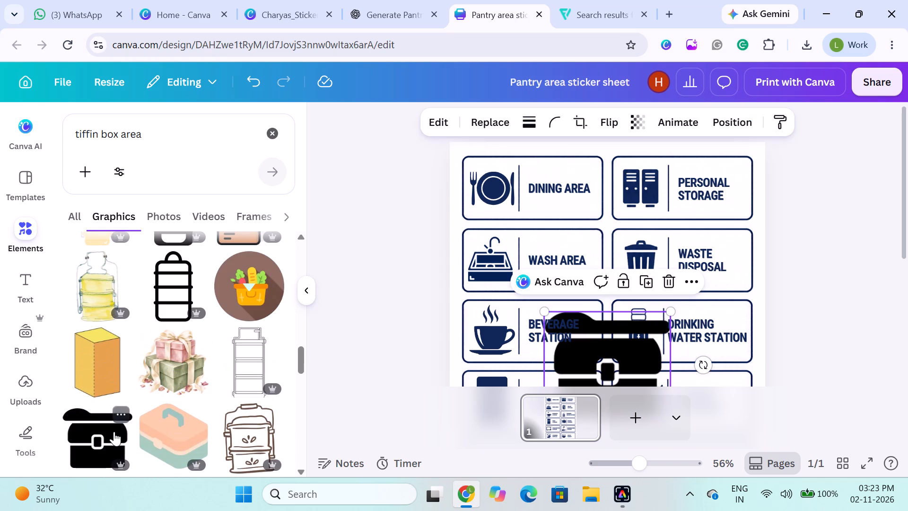
left_click(646, 186)
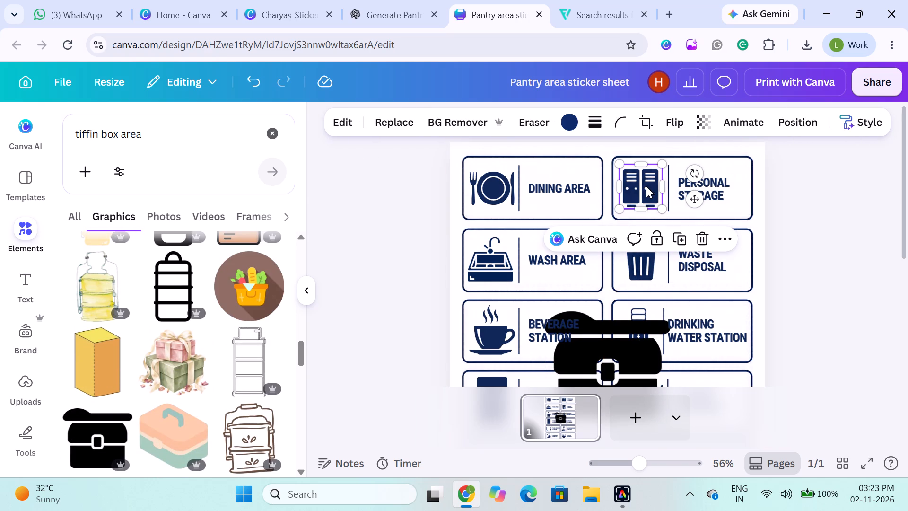
left_click(795, 241)
scroll(795, 241, "down", 3)
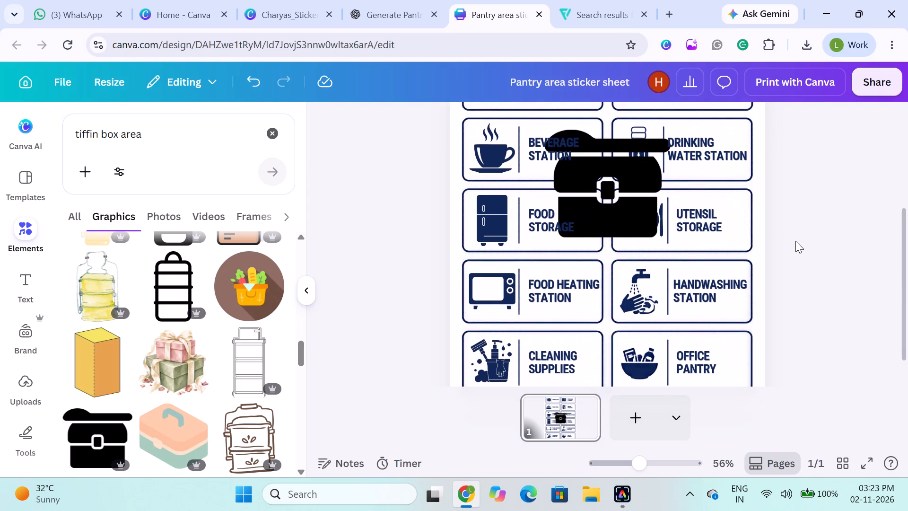
left_click_drag(618, 206, 604, 235)
scroll(609, 180, "up", 1)
scroll(604, 235, "up", 2)
left_click_drag(598, 308, 547, 178)
scroll(547, 178, "up", 2)
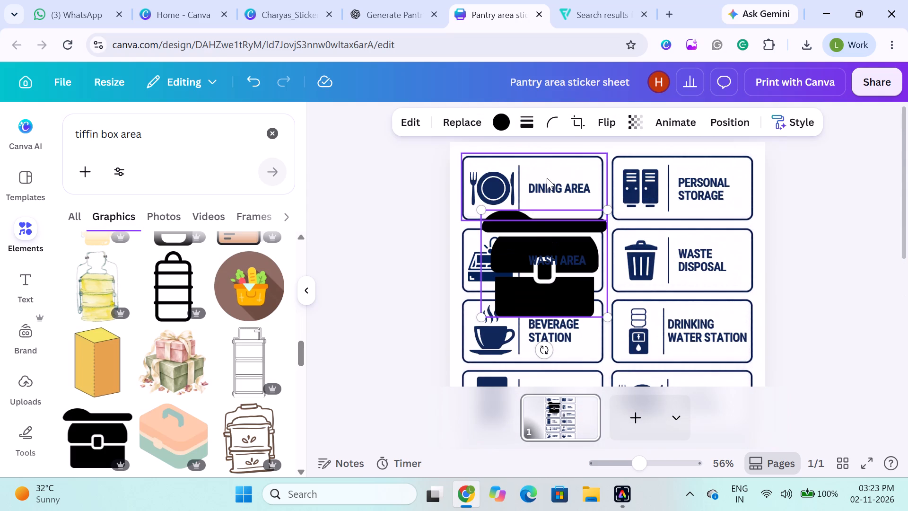
left_click_drag(542, 247, 548, 191)
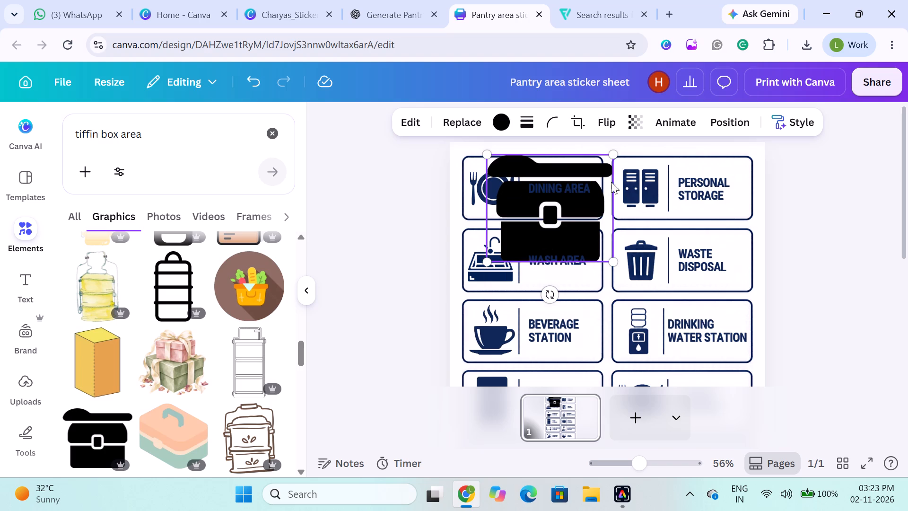
Delete the locker icon from the Personal Storage sticker.
left_click(622, 182)
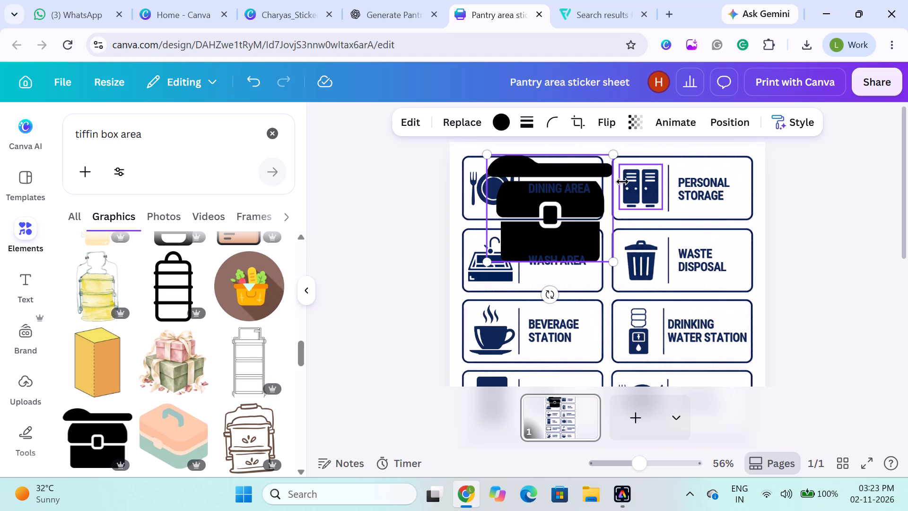
key("BackSpace")
Shrink the lunch box graphic to about half its size and move it into the Personal Storage sticker's icon area.
left_click(571, 203)
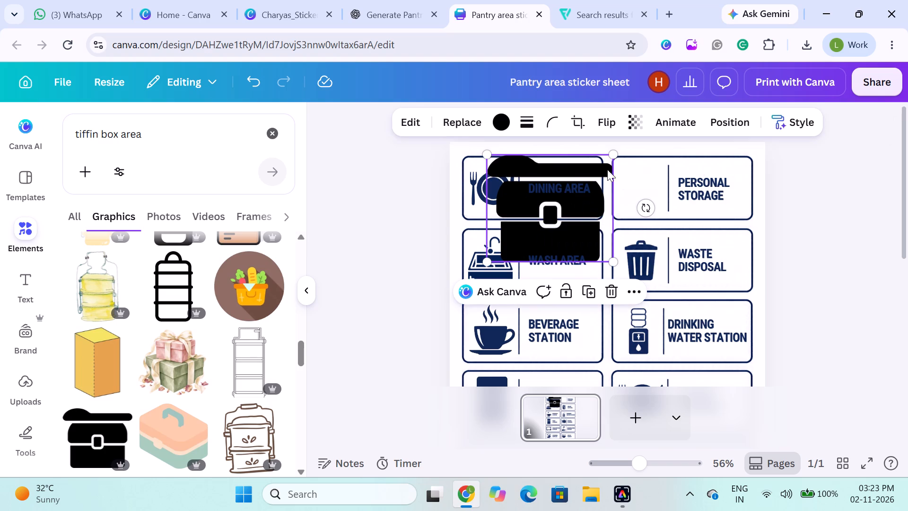
left_click_drag(614, 154, 557, 213)
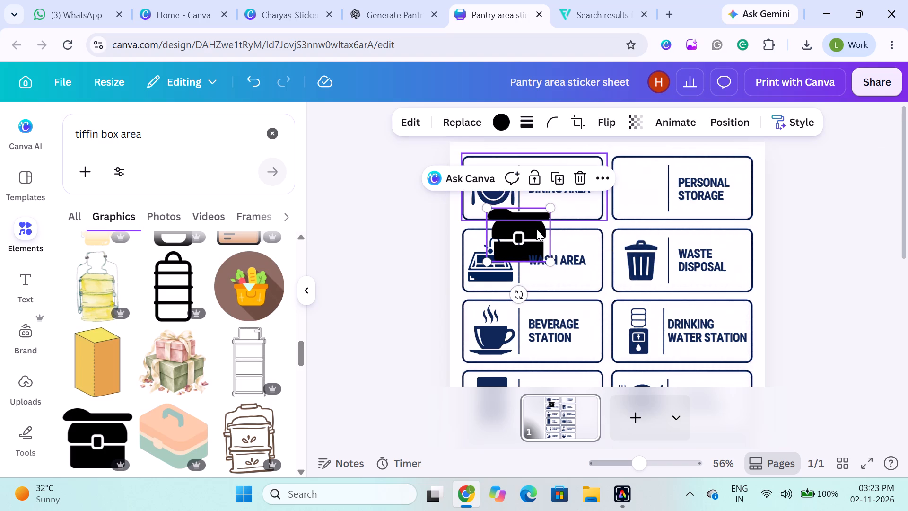
left_click_drag(536, 229, 653, 176)
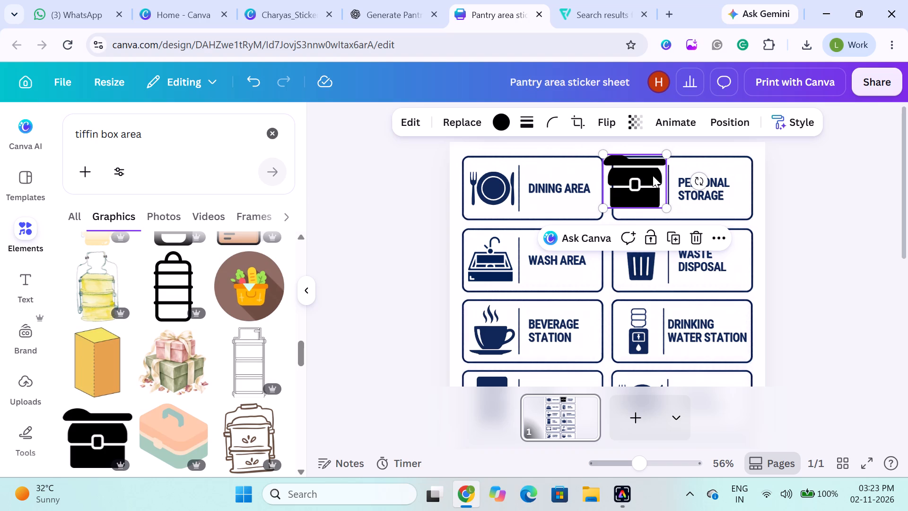
Recolour the lunch box icon from black to dark blue #112859.
left_click(507, 121)
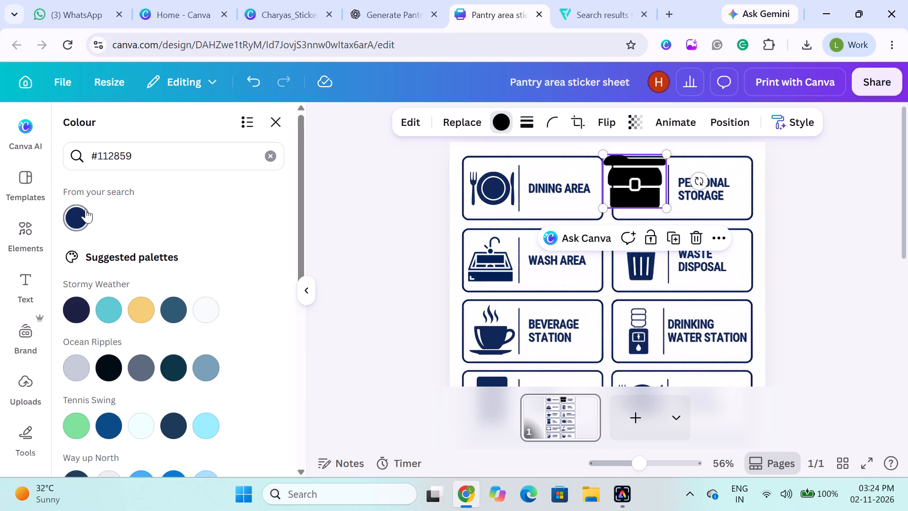
left_click(86, 209)
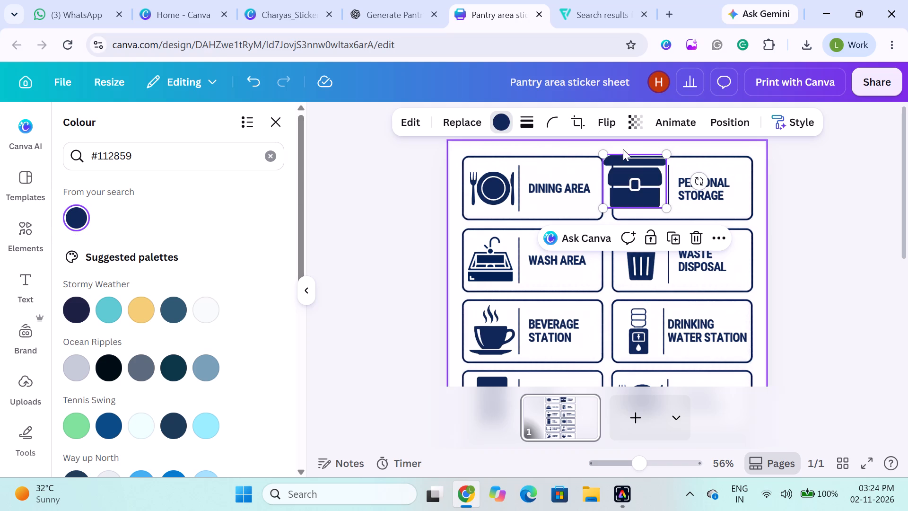
left_click(789, 177)
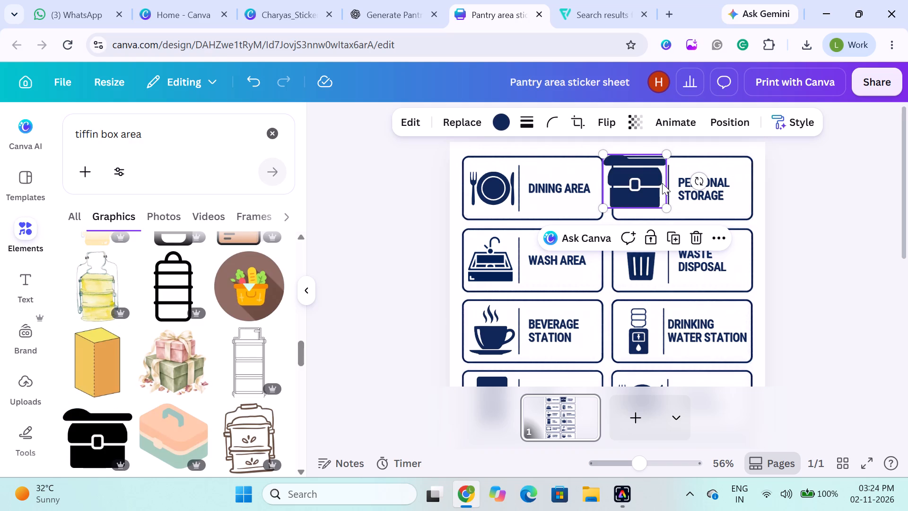
Reduce the lunch box icon to fit inside the Personal Storage border and align it with the label text and the icons below.
left_click(635, 183)
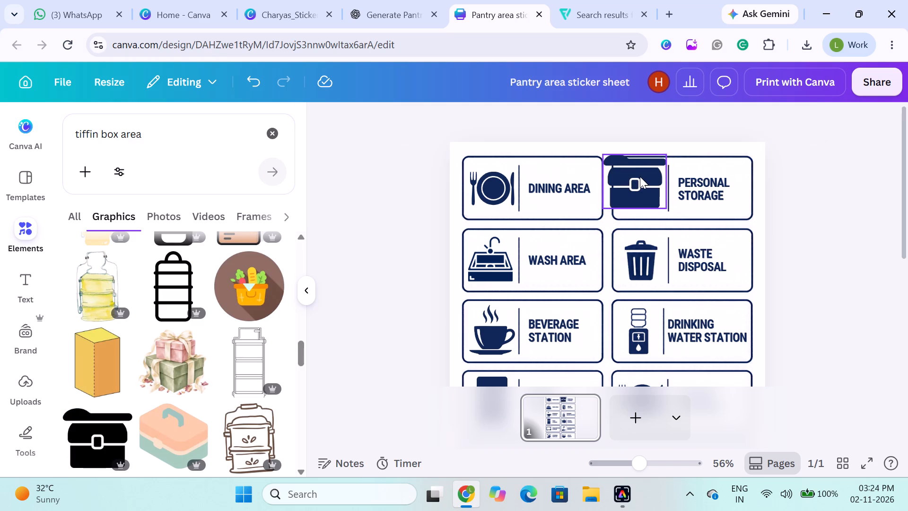
left_click(643, 177)
left_click_drag(668, 155, 666, 155)
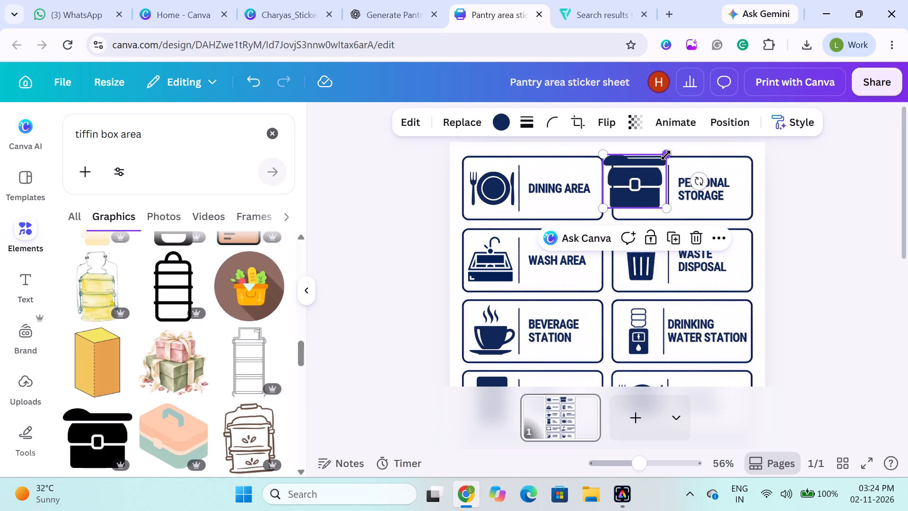
left_click_drag(666, 155, 655, 159)
left_click_drag(619, 191, 629, 191)
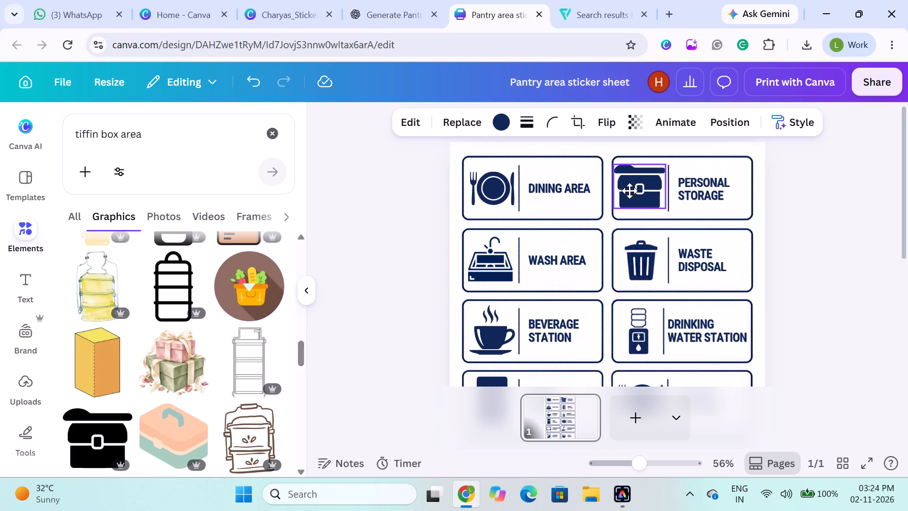
left_click_drag(629, 191, 631, 193)
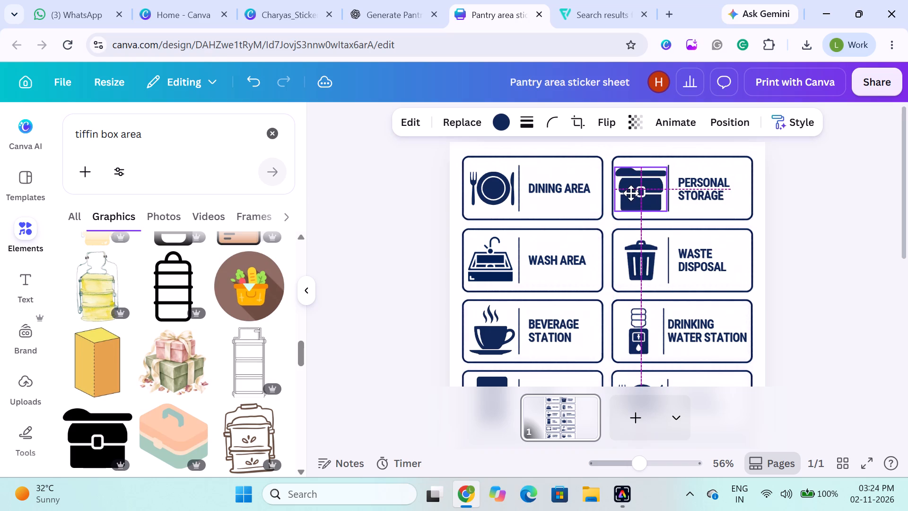
left_click(409, 214)
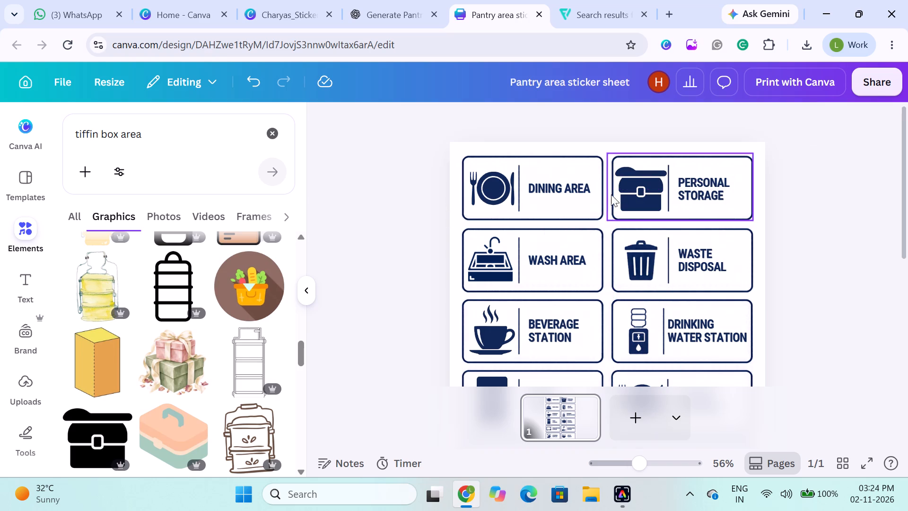
Shrink the lunch box icon slightly more and nudge it into the centre of the space beside the Personal Storage divider.
left_click(621, 190)
left_click(617, 167)
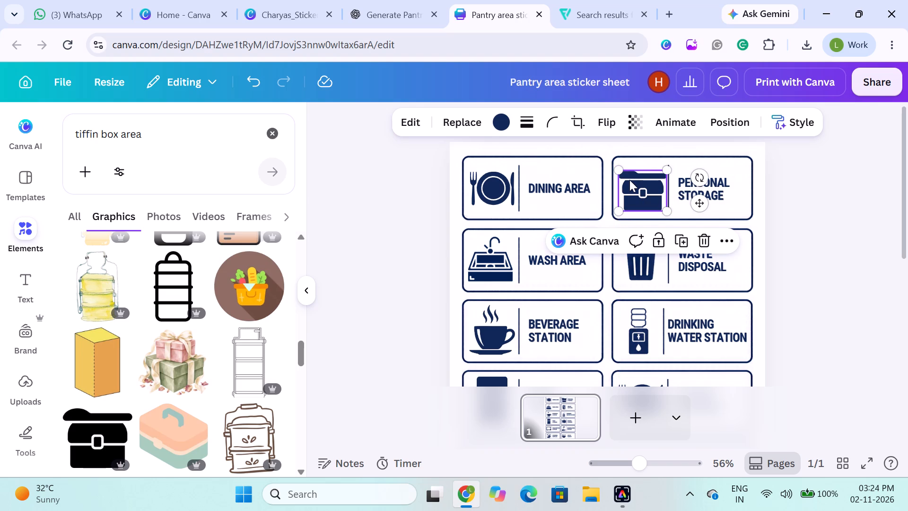
key("Up")
key("Left")
key("Left")
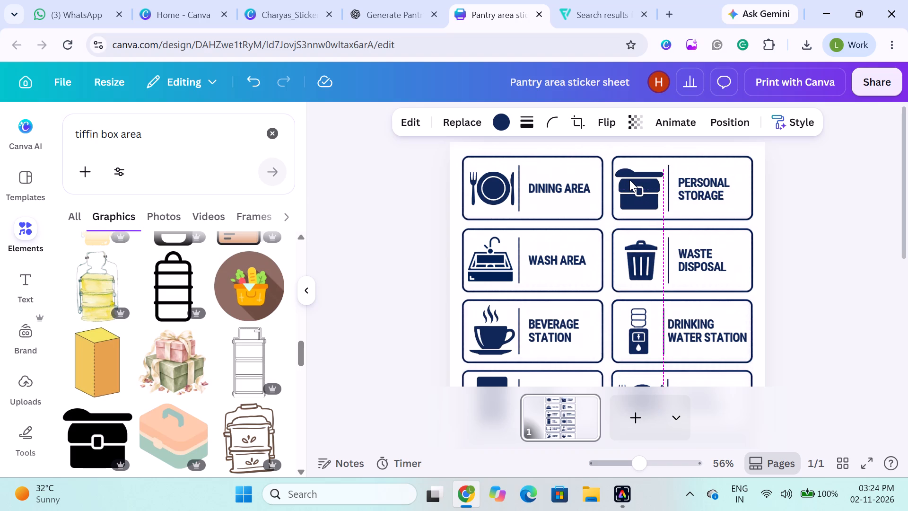
key("Right")
left_click(330, 231)
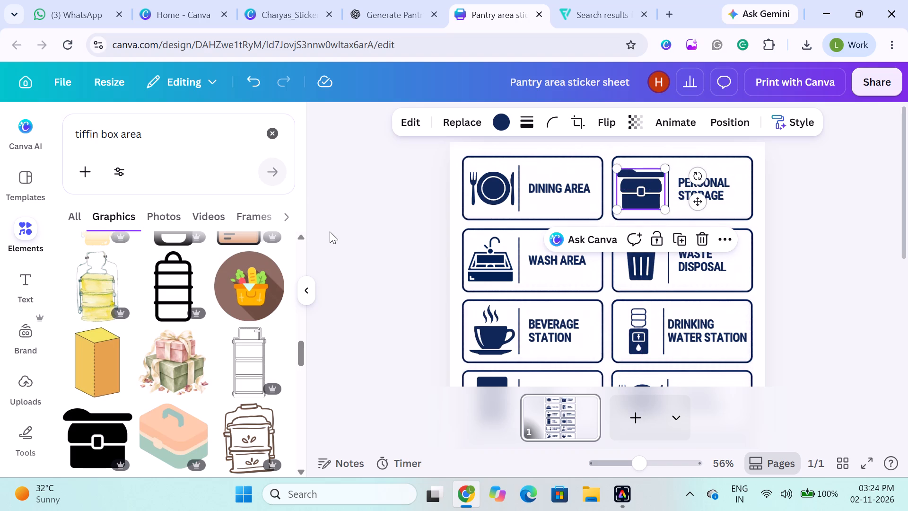